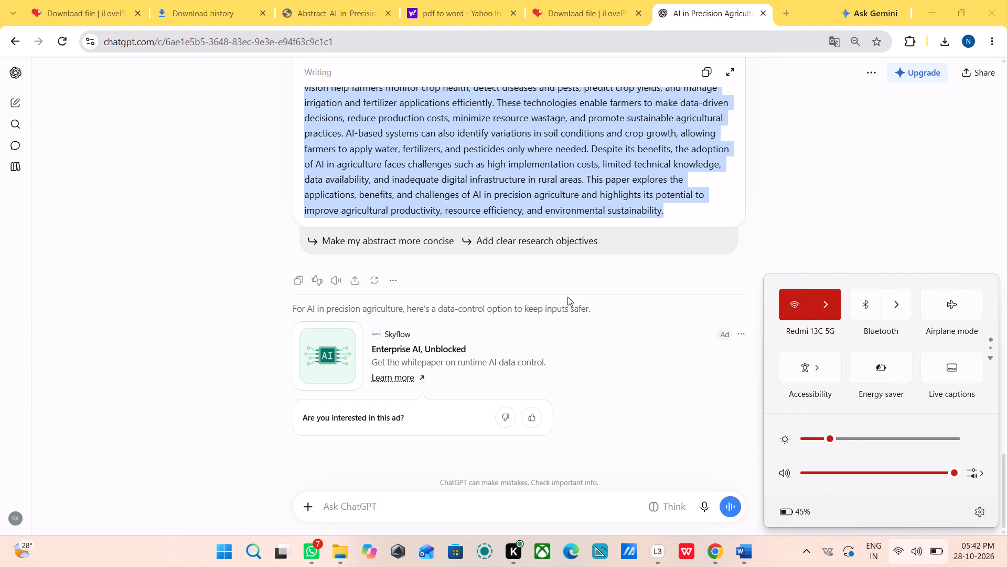
Copy the selected body paragraph of the generated abstract on AI in precision agriculture again.
scroll(567, 297, "up", 1)
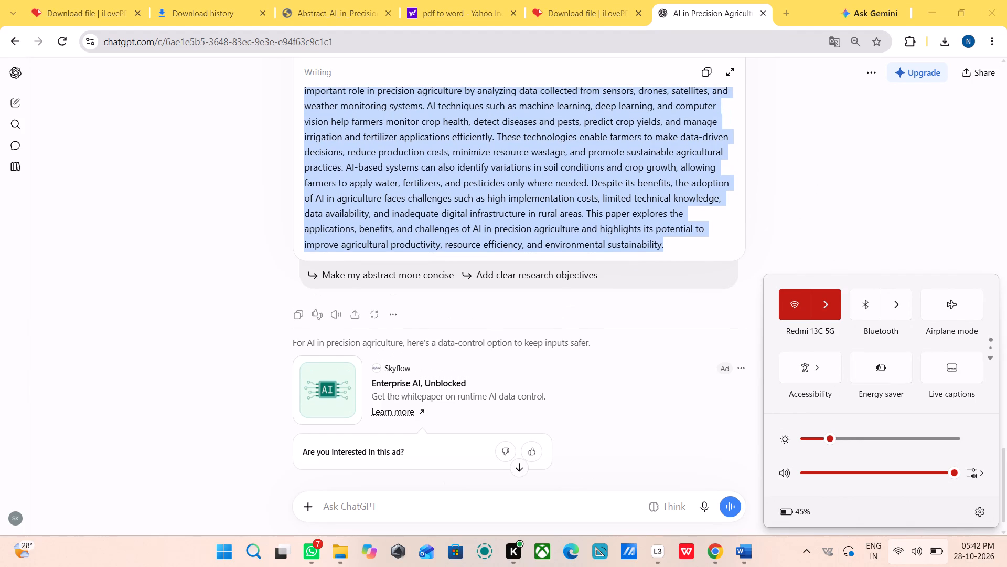
right_click(587, 193)
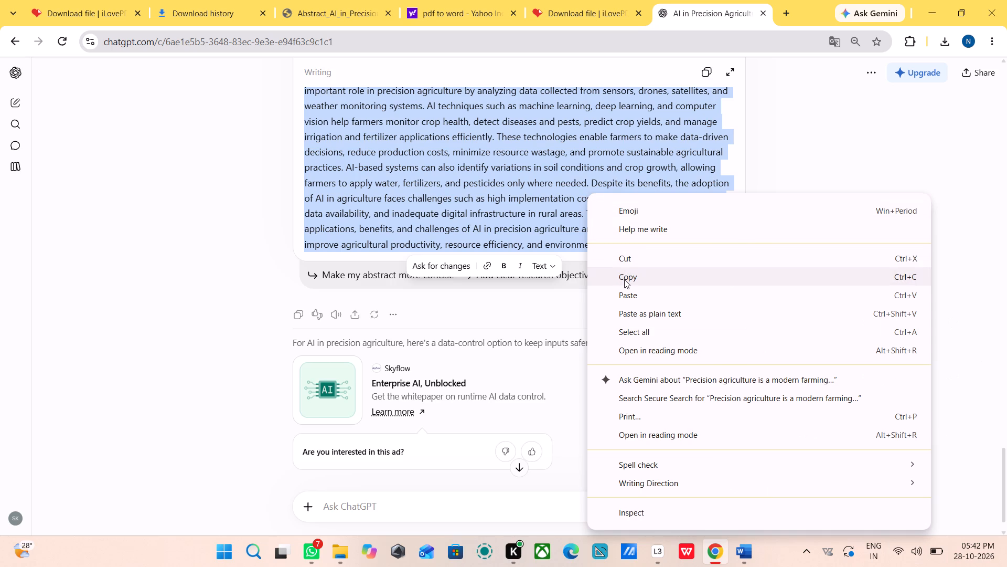
Copy the generated precision agriculture abstract paragraph and switch to the smart home automation synopsis in Word.
left_click(624, 279)
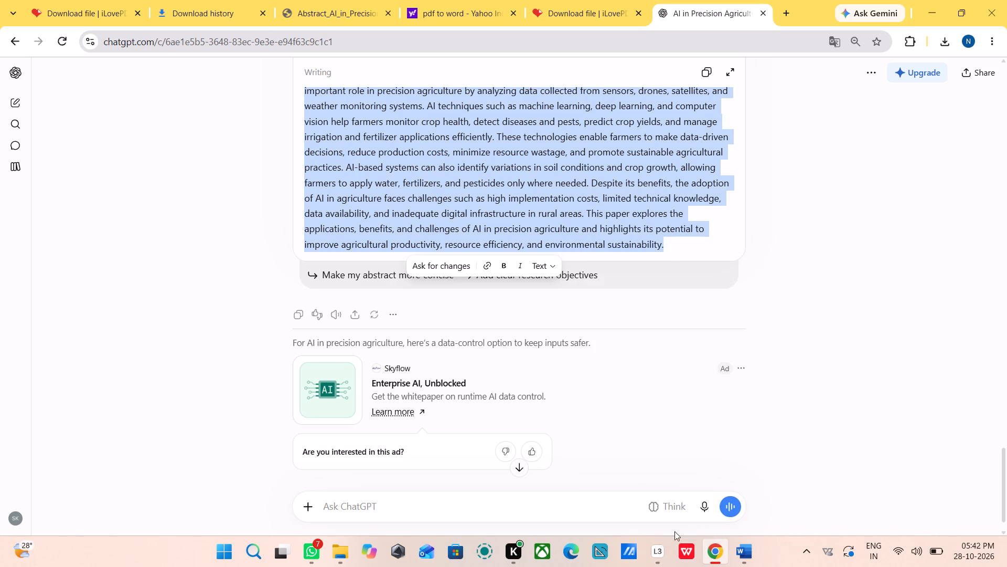
left_click(742, 541)
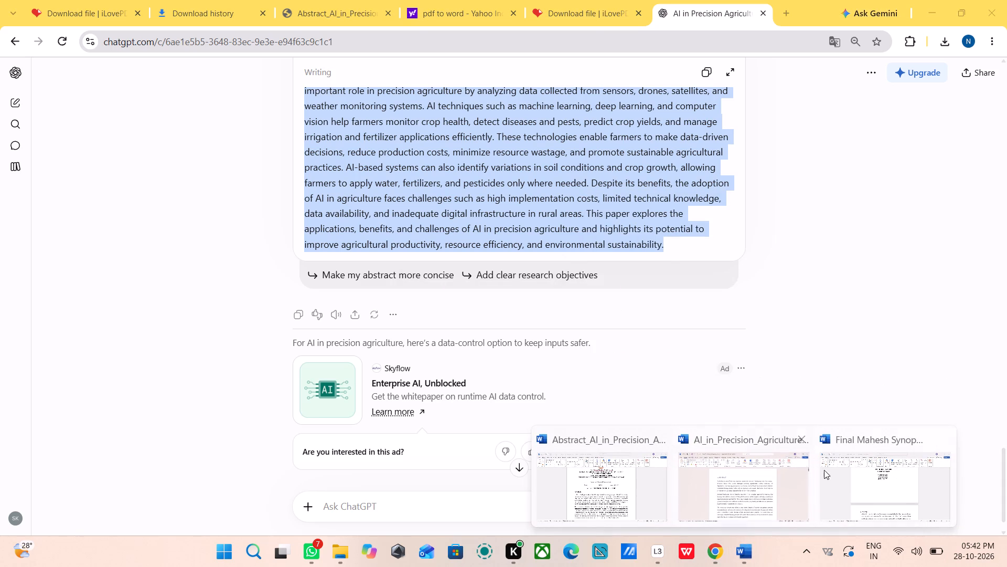
left_click(838, 467)
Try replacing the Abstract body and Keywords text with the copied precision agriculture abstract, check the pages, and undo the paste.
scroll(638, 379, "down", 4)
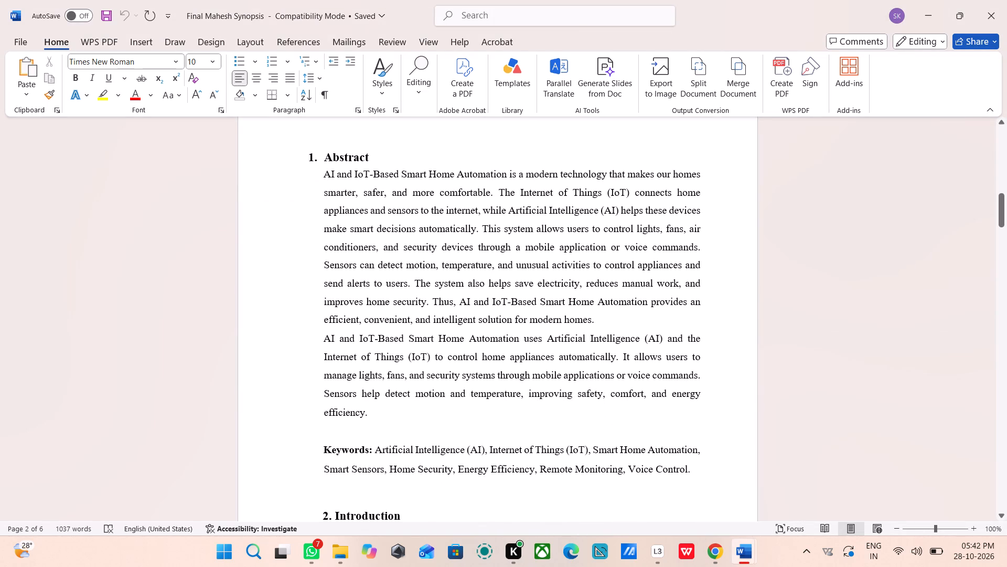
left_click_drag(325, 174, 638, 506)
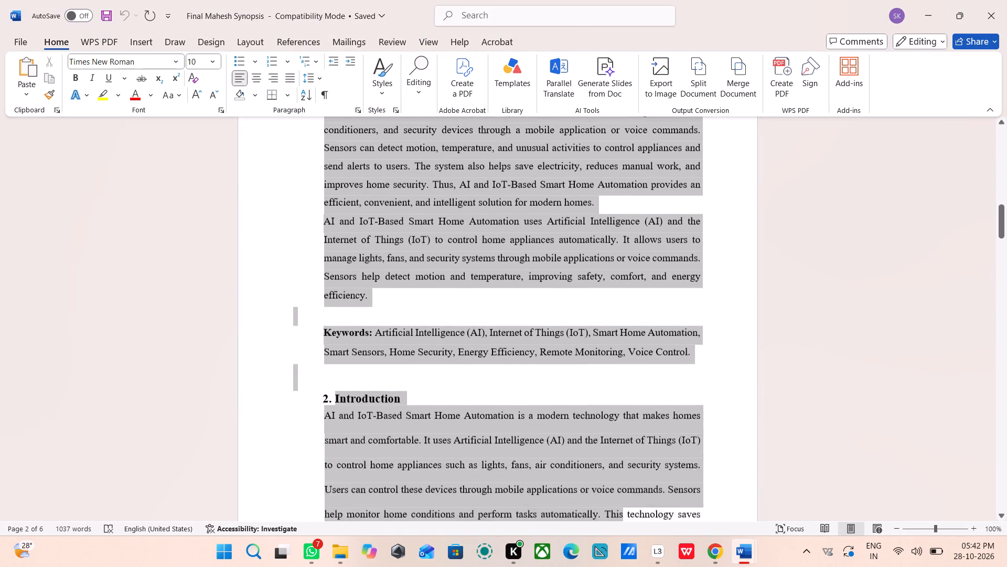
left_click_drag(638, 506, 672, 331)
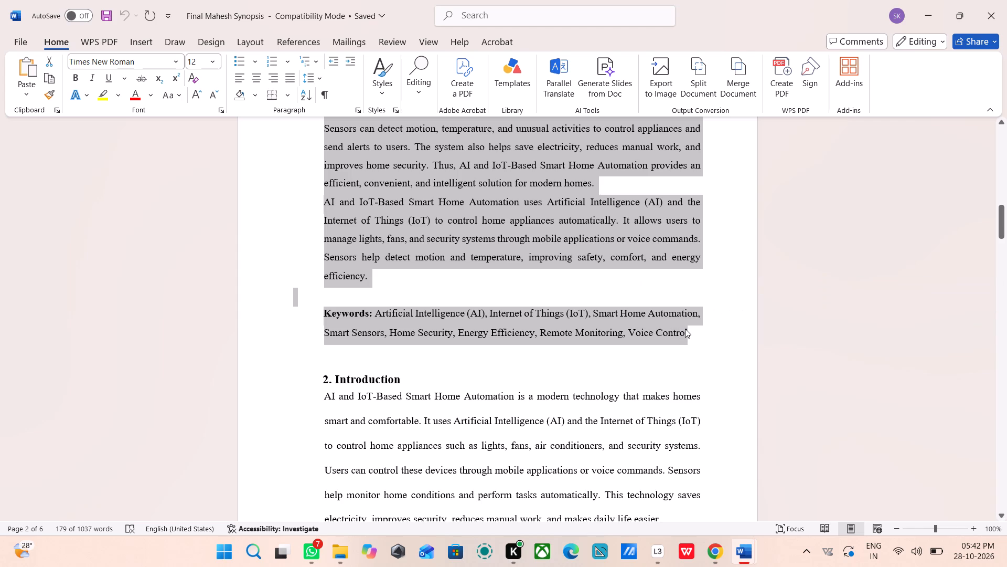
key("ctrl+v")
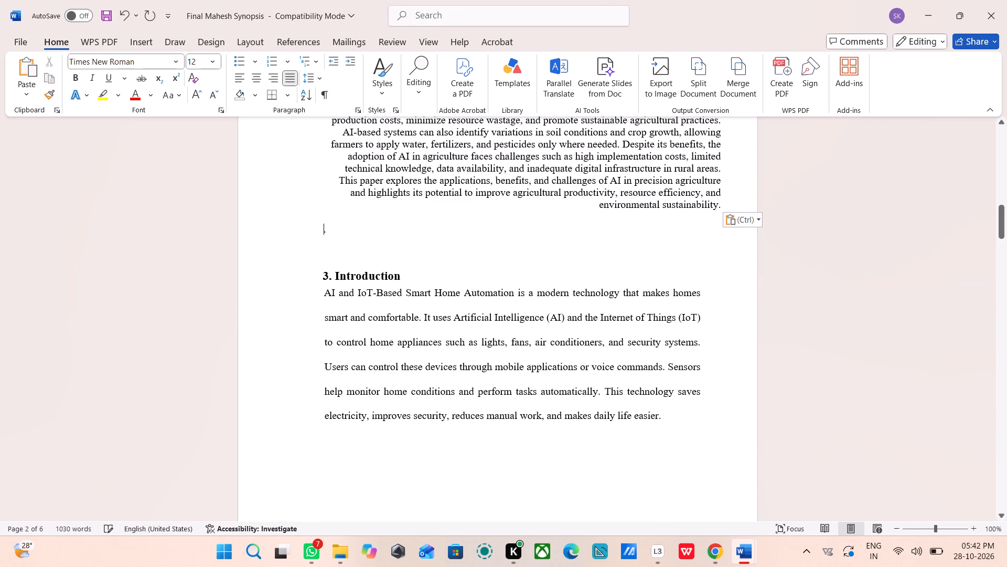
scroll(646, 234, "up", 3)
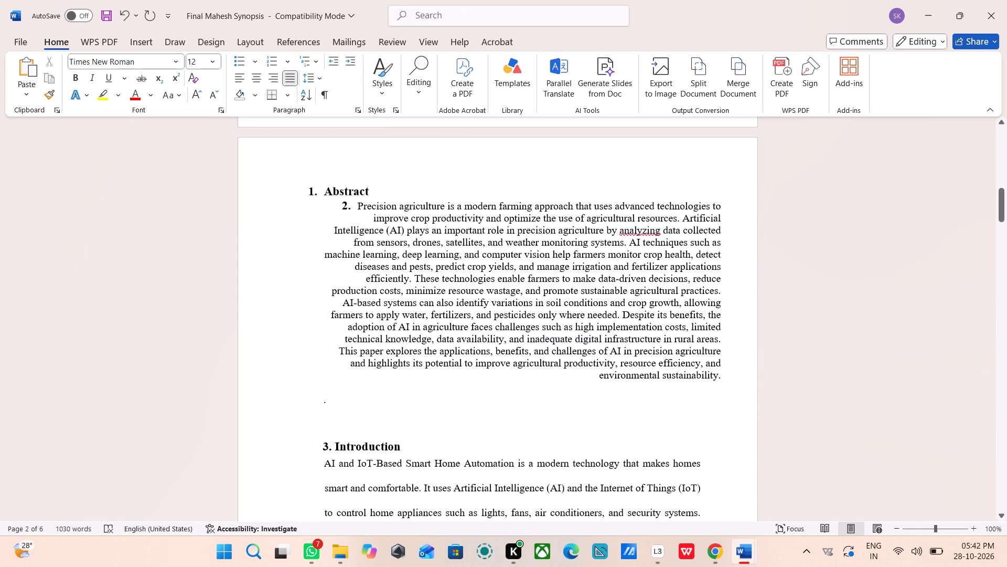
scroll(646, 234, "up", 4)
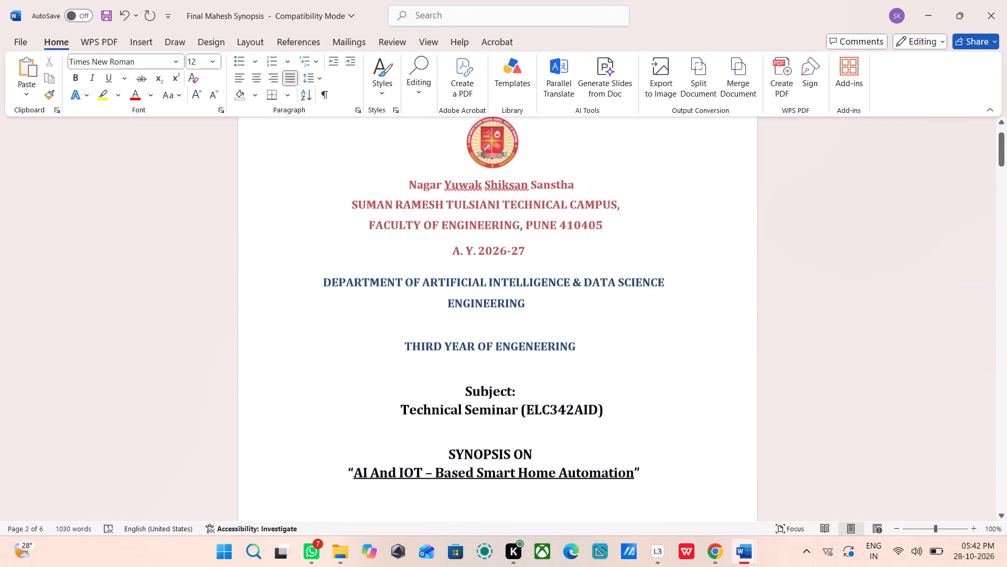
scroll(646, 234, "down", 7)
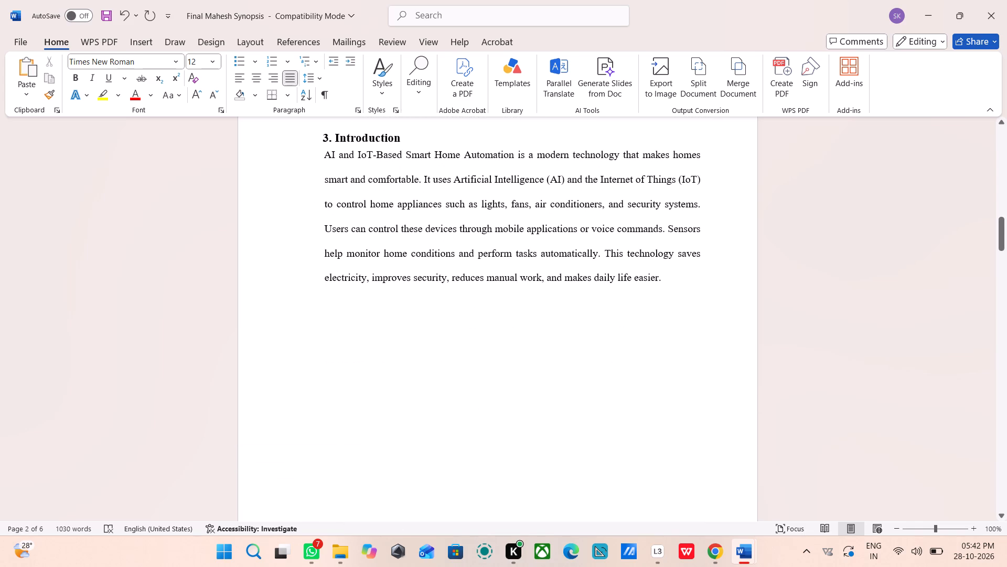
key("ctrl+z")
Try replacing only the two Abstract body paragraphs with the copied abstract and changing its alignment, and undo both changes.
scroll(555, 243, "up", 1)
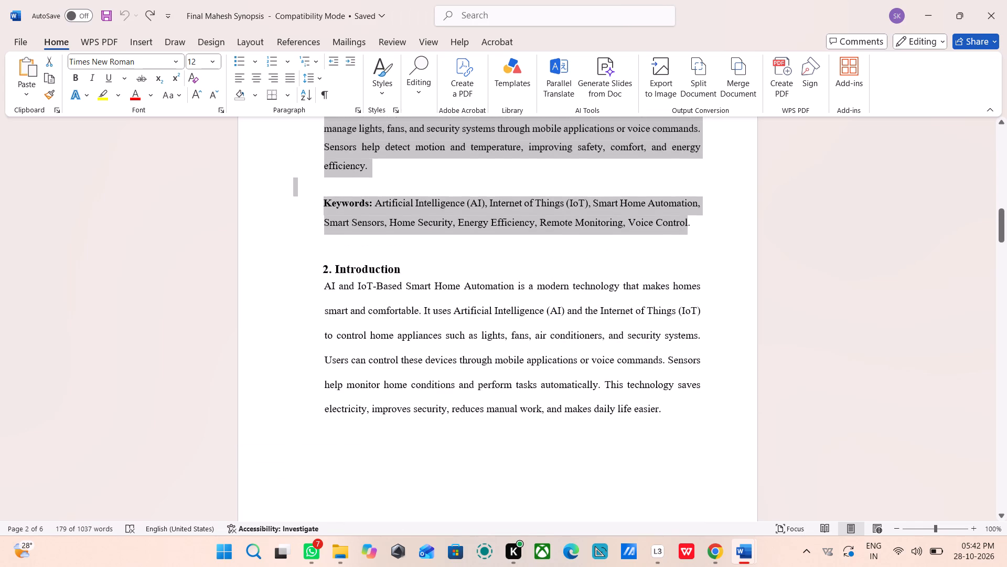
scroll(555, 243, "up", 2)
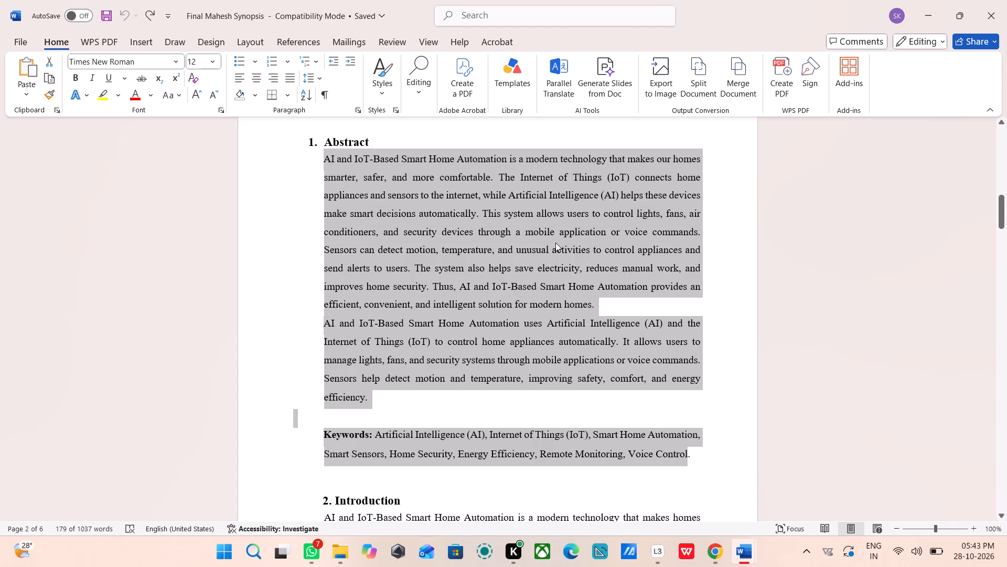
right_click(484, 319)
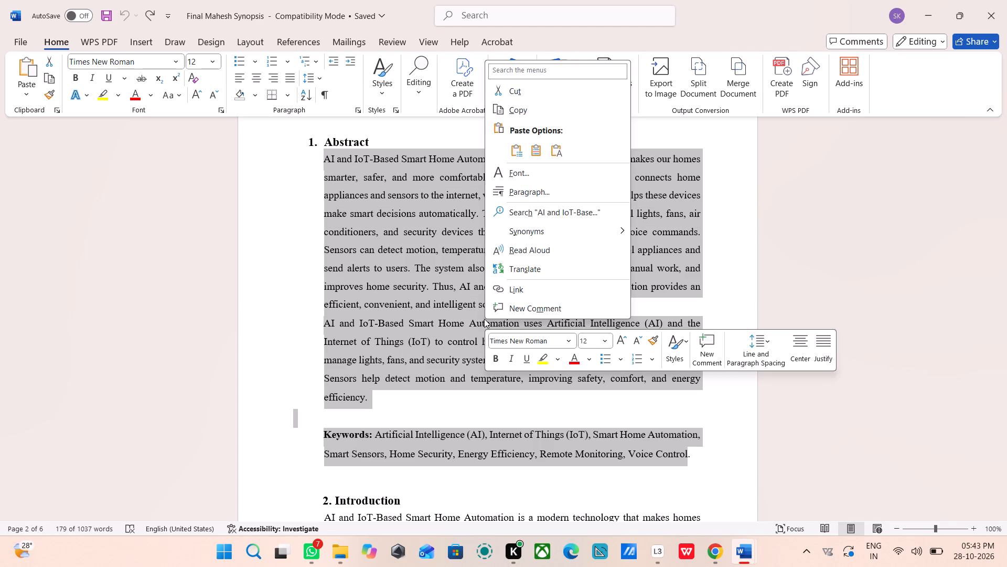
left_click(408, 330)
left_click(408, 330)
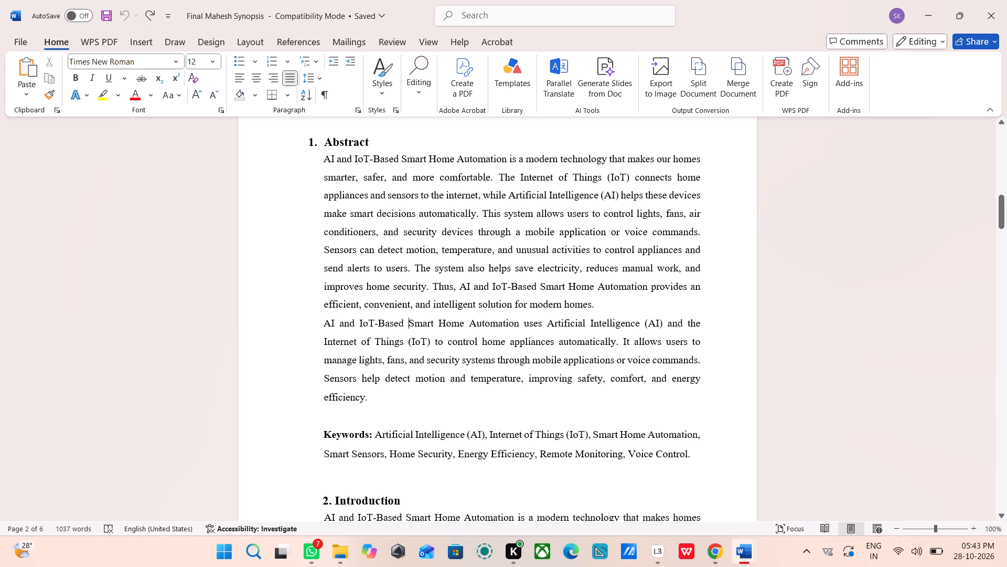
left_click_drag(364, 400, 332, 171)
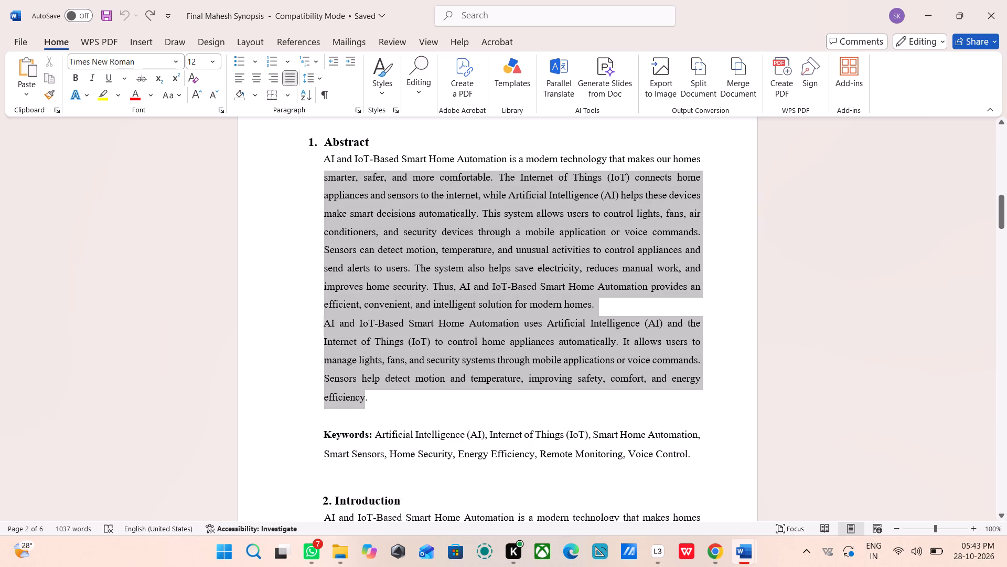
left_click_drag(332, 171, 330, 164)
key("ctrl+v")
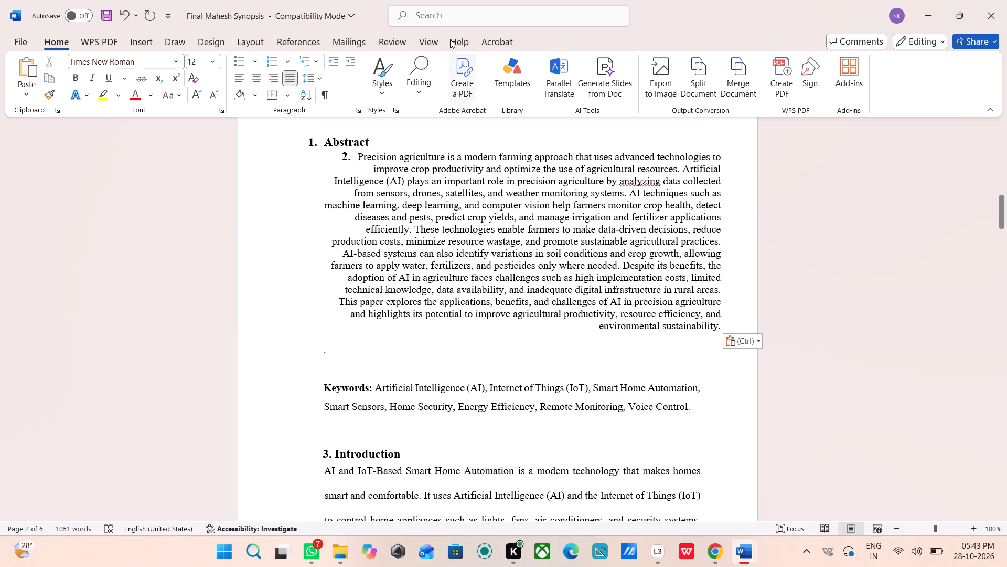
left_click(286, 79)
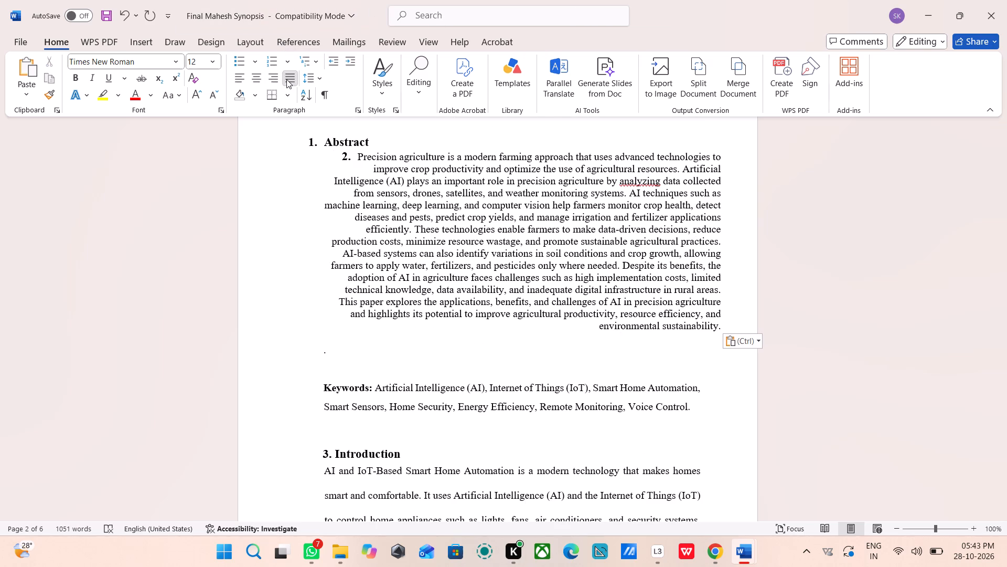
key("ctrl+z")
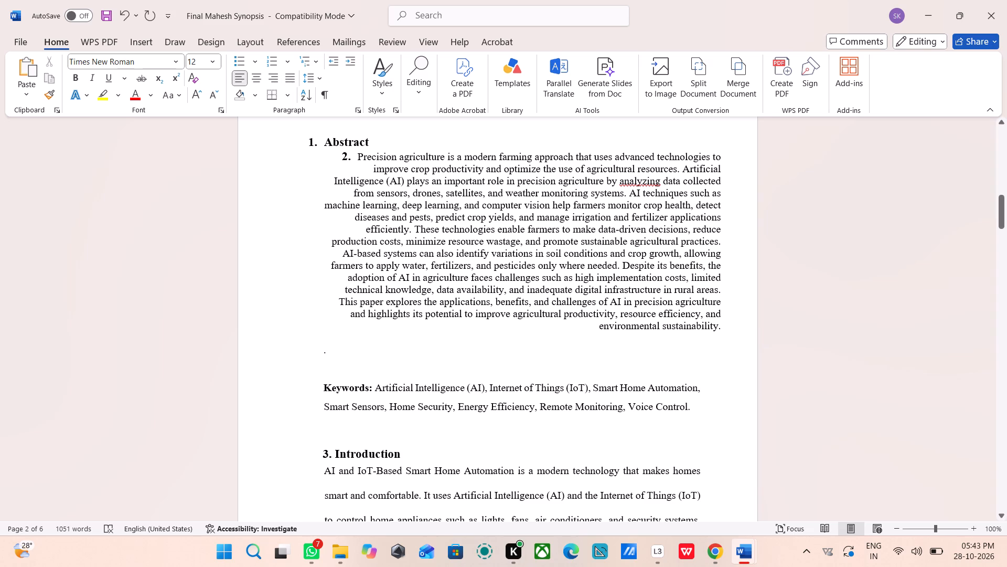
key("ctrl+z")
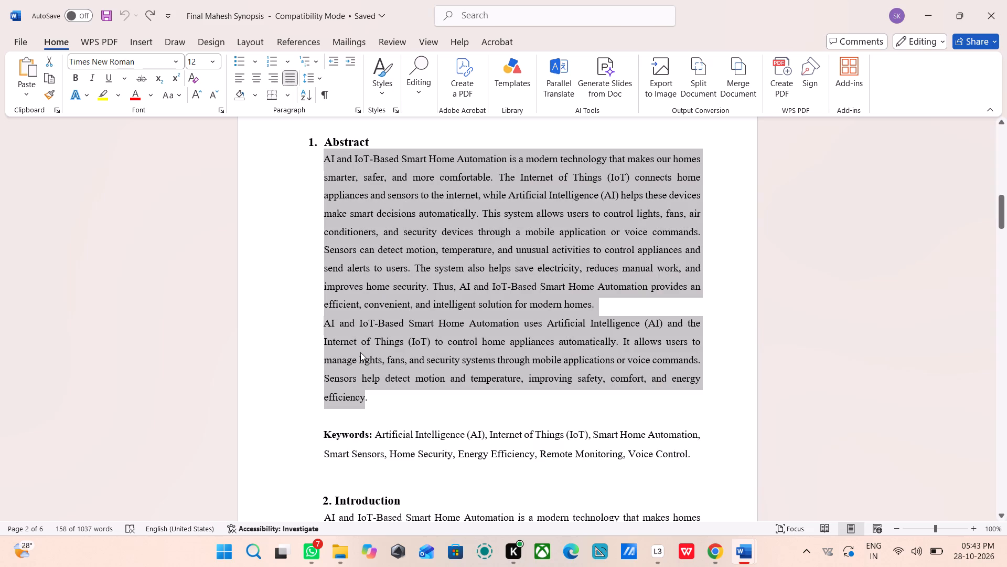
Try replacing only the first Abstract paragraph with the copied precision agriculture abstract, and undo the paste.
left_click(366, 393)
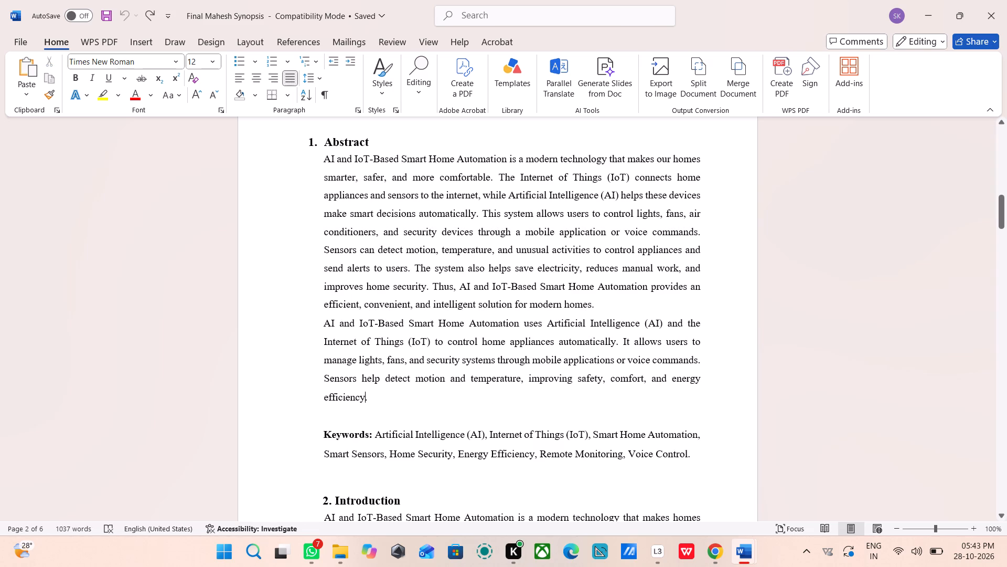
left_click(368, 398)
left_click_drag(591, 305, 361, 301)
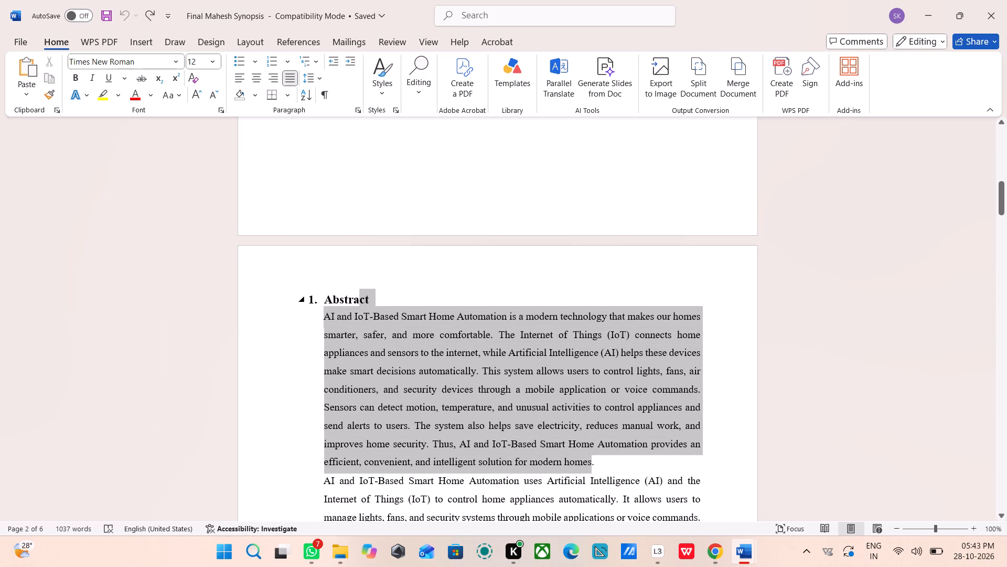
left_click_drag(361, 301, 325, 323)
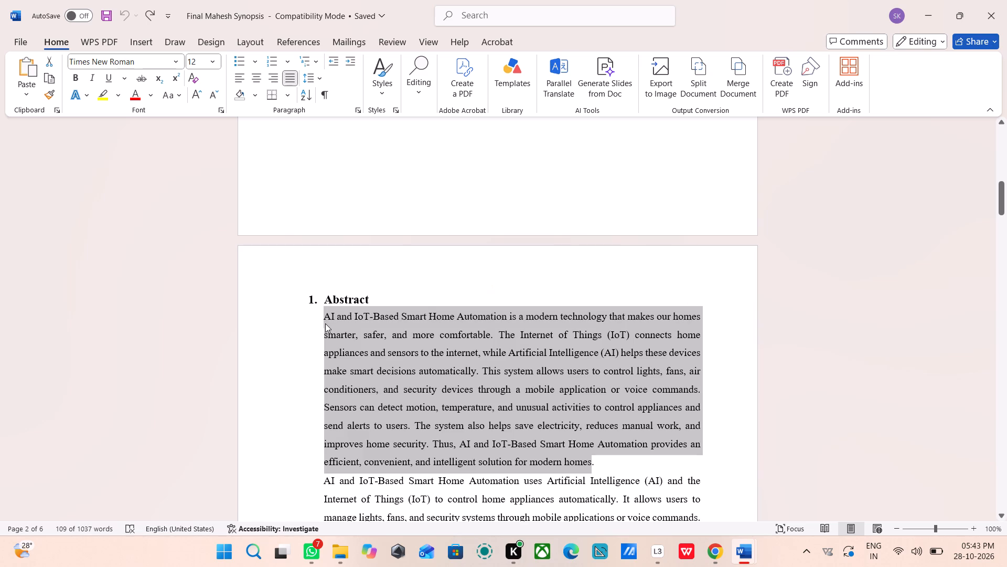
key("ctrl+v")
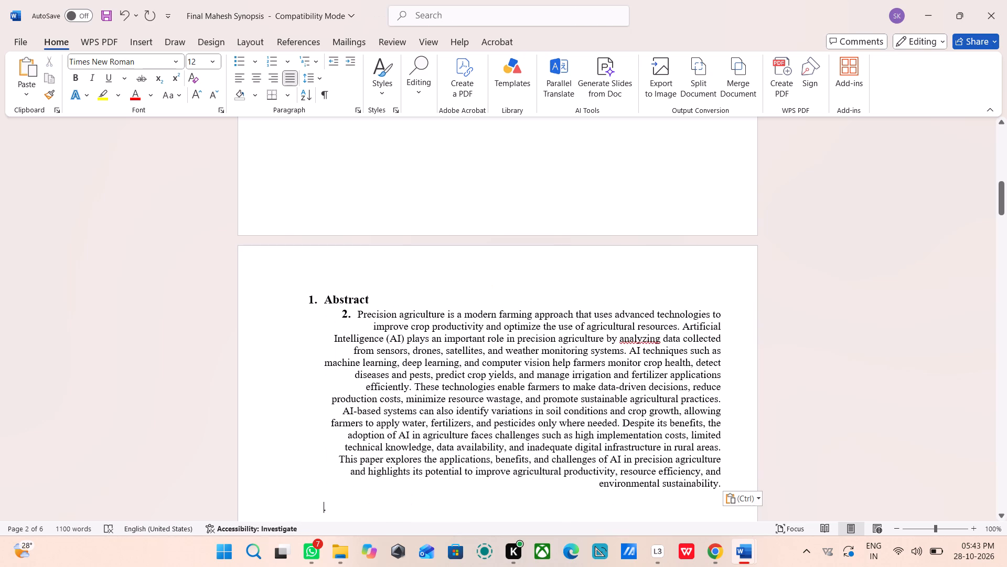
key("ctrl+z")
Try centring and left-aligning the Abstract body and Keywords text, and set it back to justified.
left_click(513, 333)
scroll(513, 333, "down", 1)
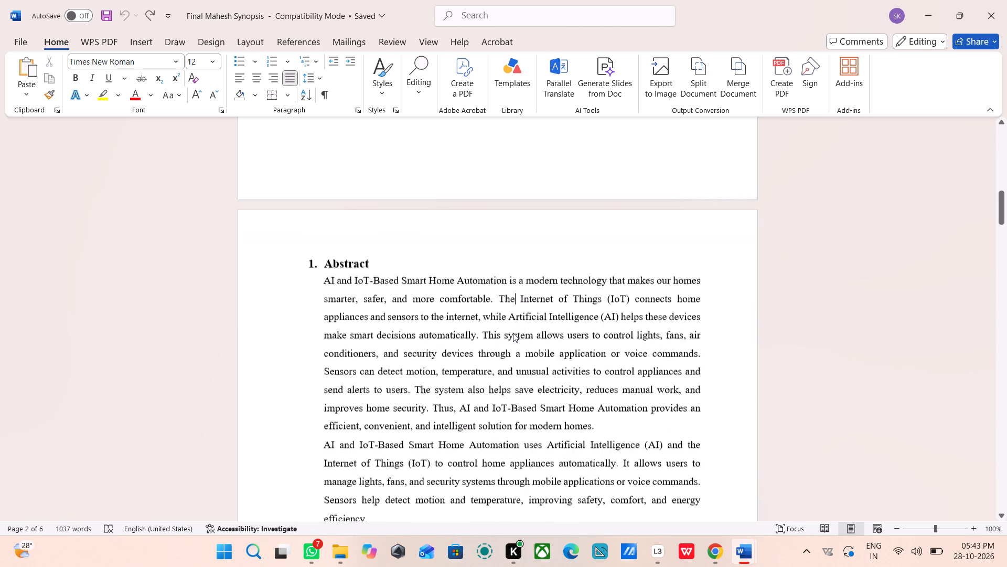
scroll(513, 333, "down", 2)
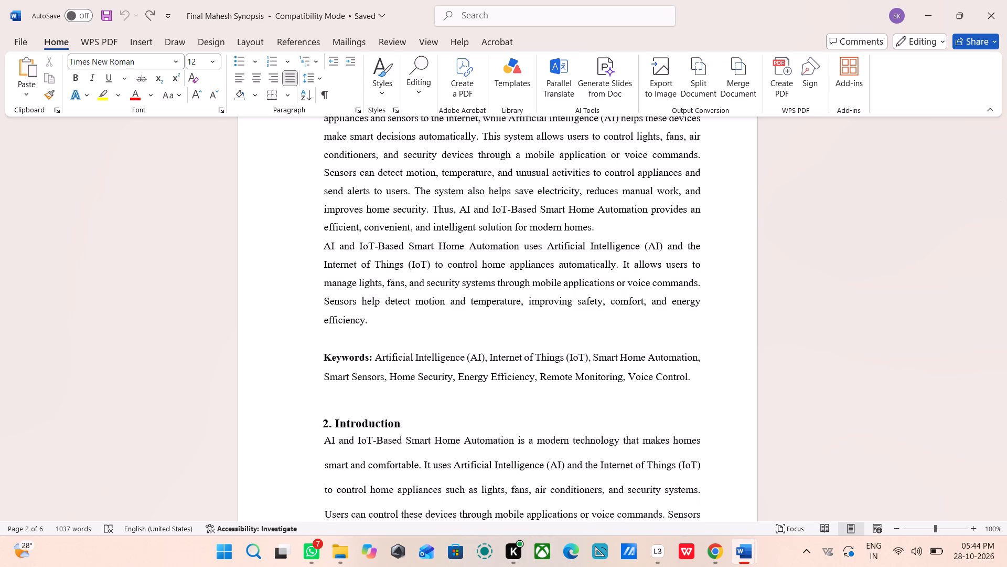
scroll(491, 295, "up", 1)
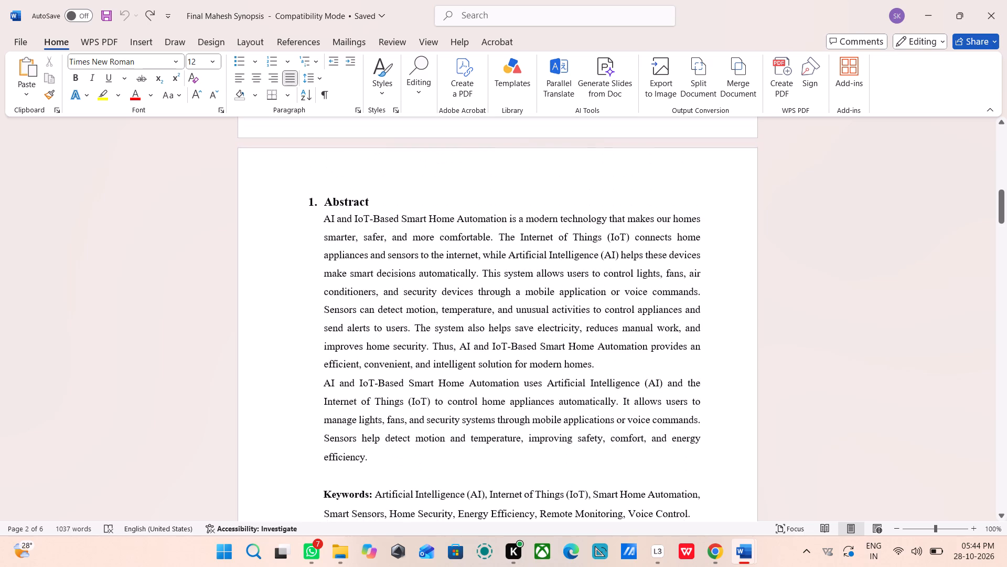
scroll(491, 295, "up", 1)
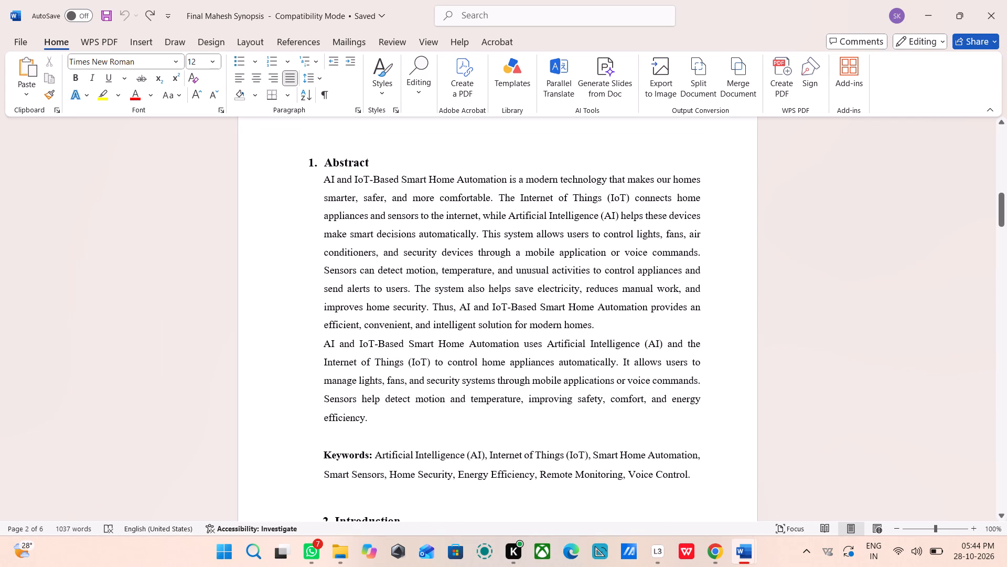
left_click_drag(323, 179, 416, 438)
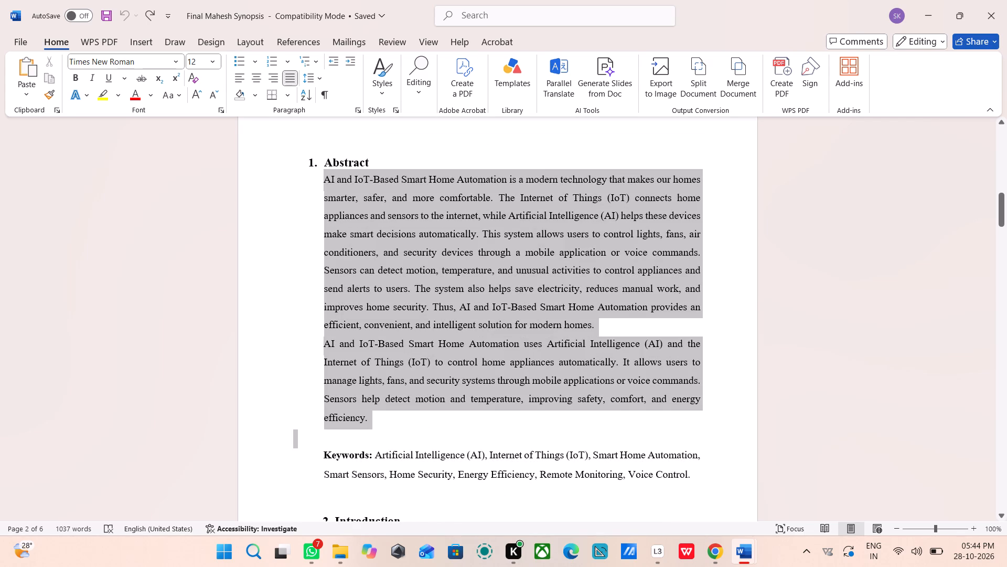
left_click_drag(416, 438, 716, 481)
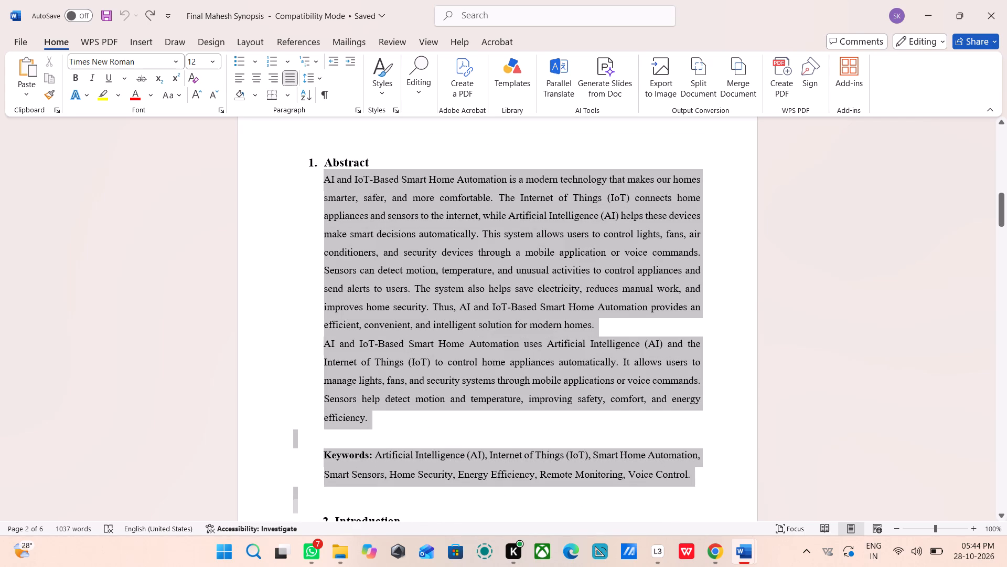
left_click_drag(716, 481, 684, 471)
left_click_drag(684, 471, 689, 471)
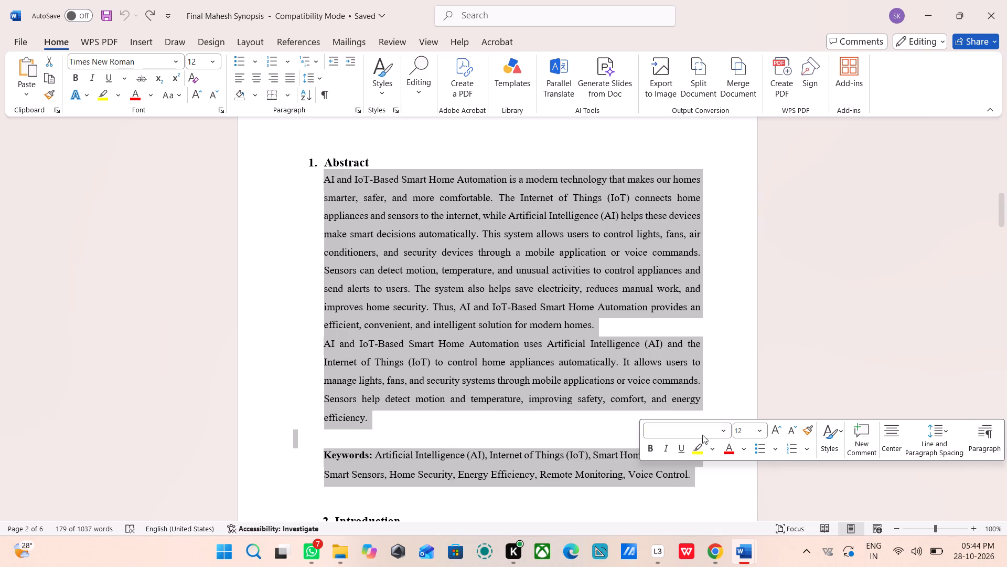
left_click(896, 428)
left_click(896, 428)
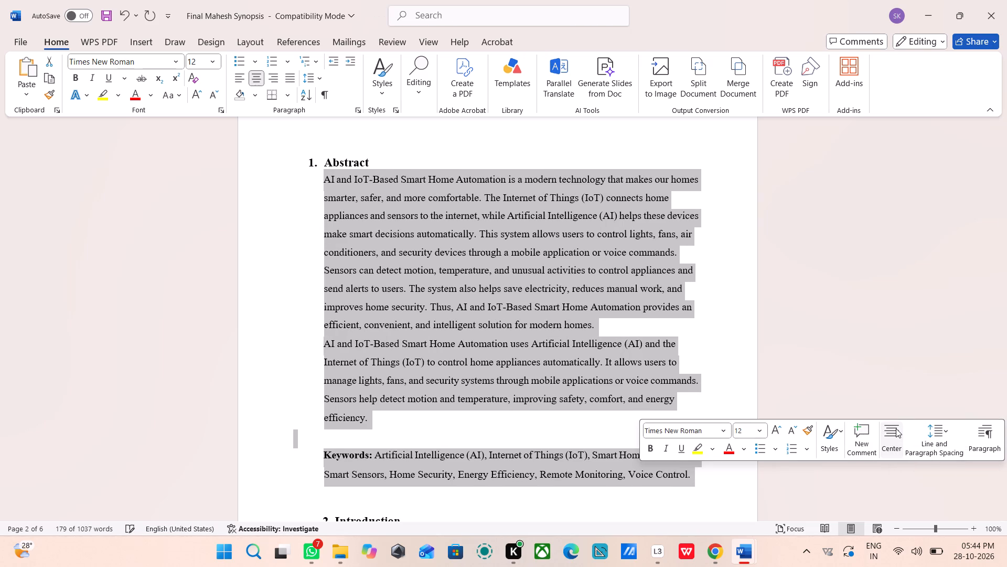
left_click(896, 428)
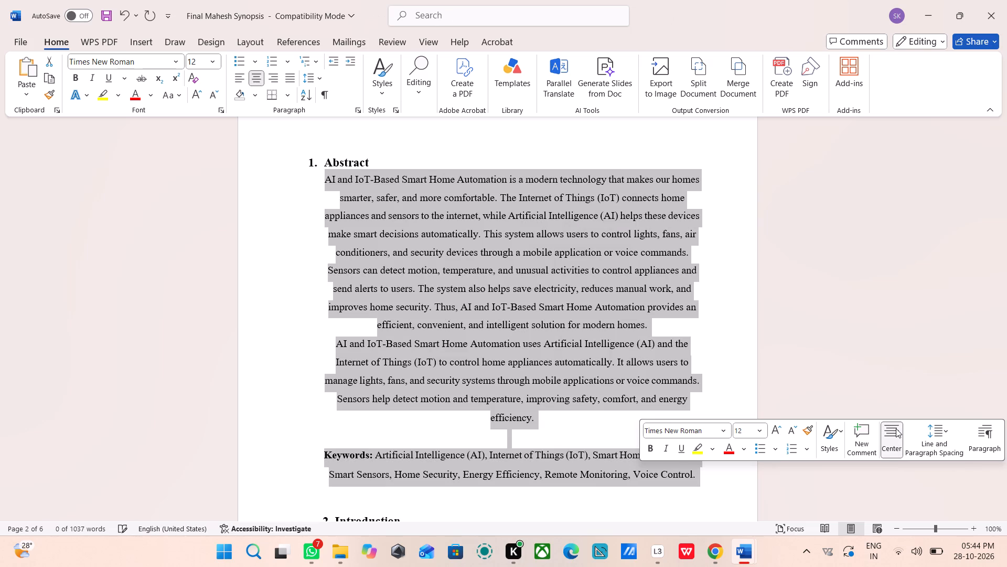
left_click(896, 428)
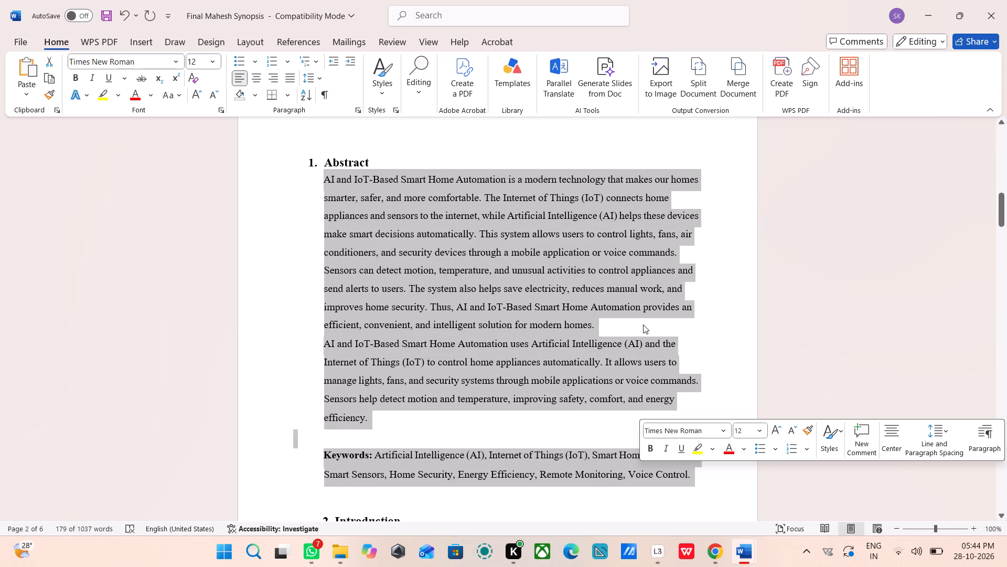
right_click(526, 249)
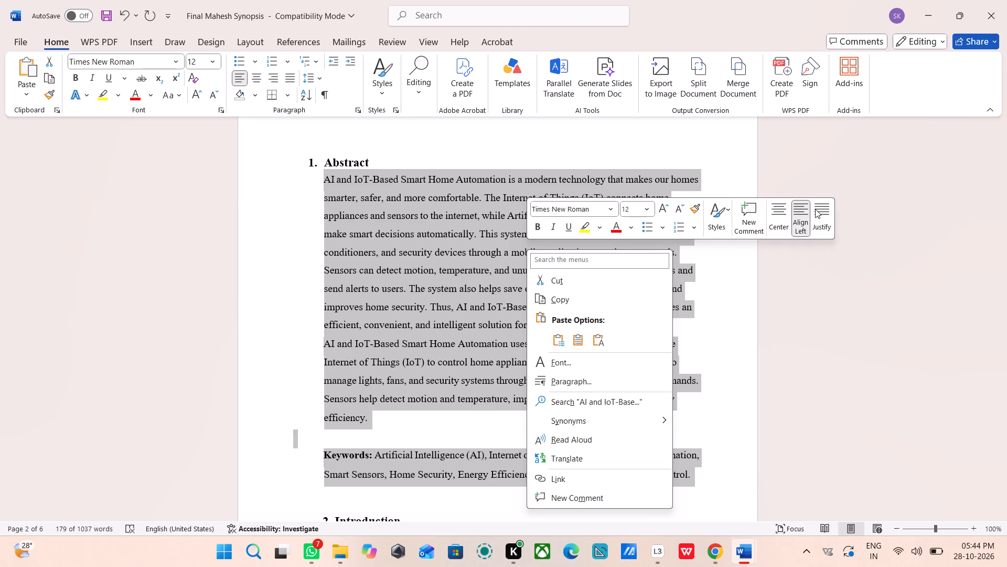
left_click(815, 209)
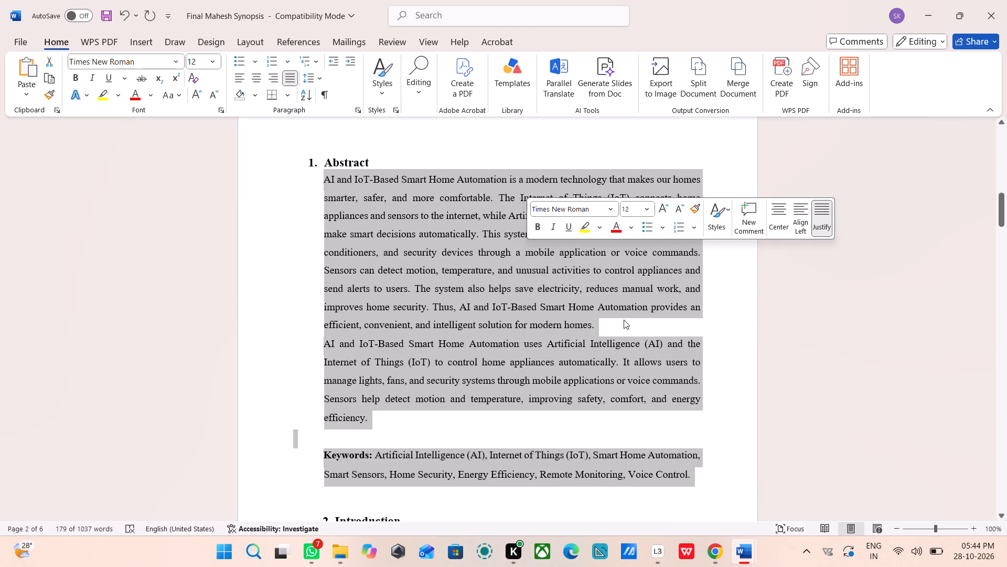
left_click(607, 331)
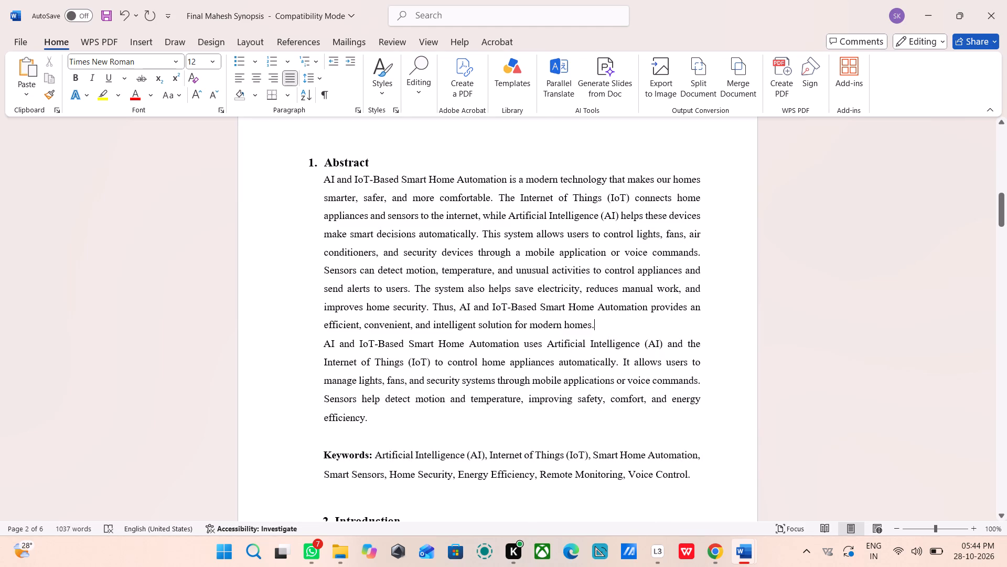
Replace both smart home Abstract body paragraphs, leaving the Keywords text, with the copied precision agriculture abstract.
left_click_drag(326, 177, 389, 400)
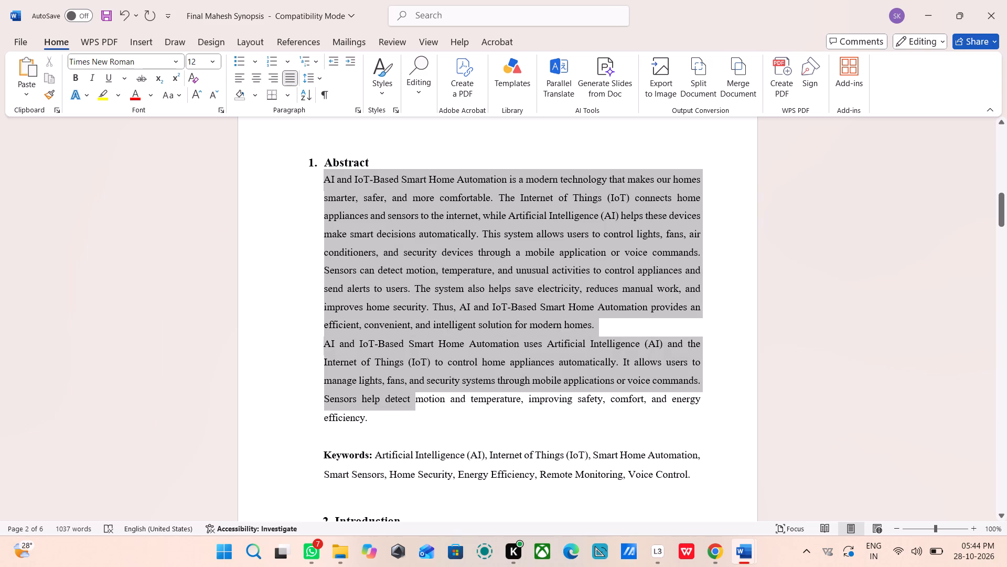
left_click_drag(389, 400, 370, 448)
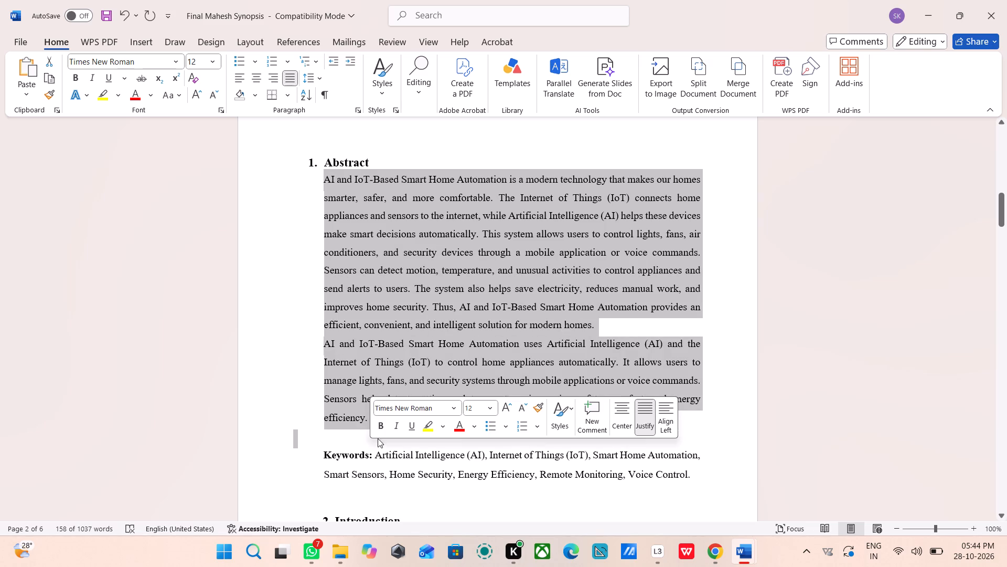
right_click(433, 350)
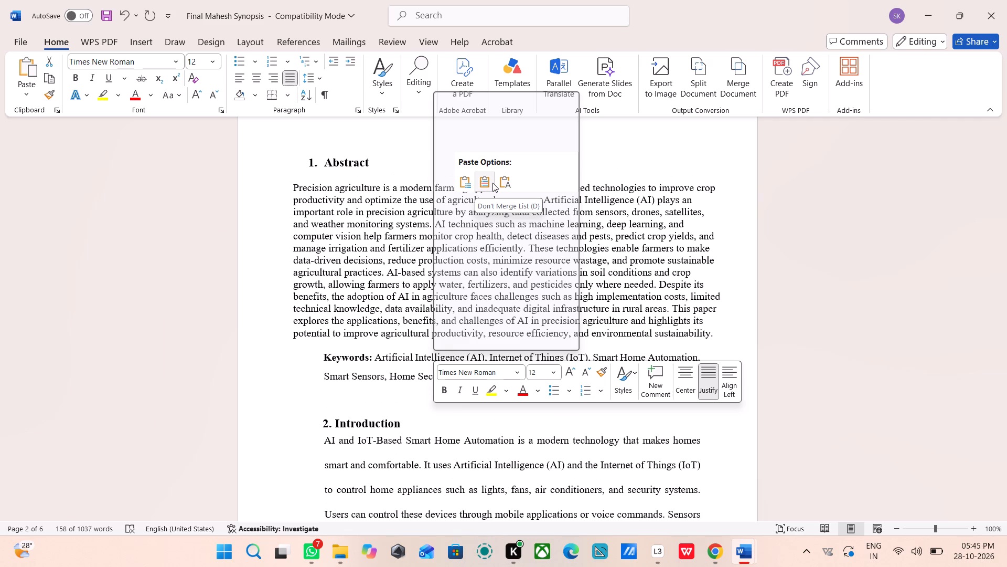
left_click(417, 255)
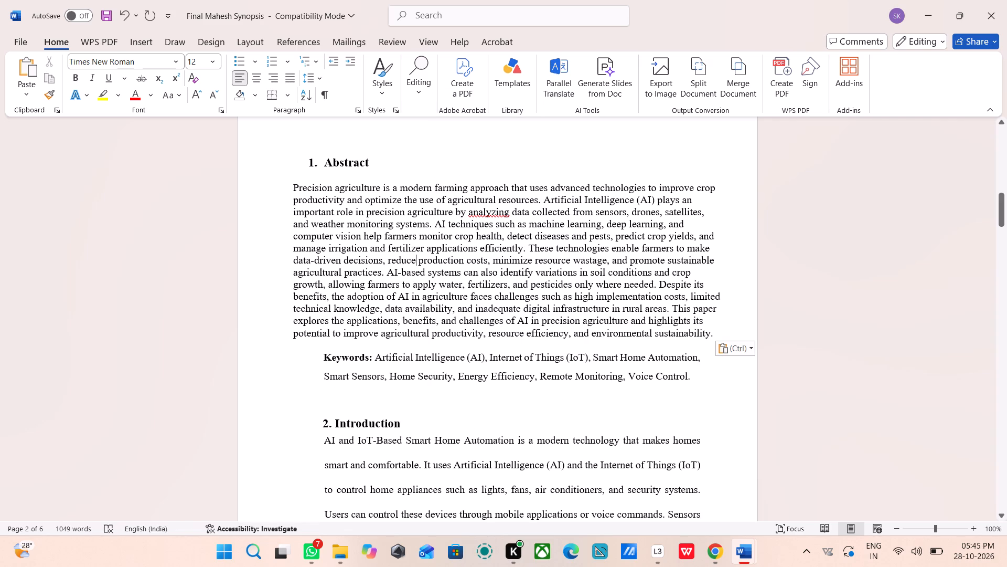
Delete the smart home Keywords paragraph between the new abstract and the Introduction heading.
left_click_drag(323, 359, 605, 363)
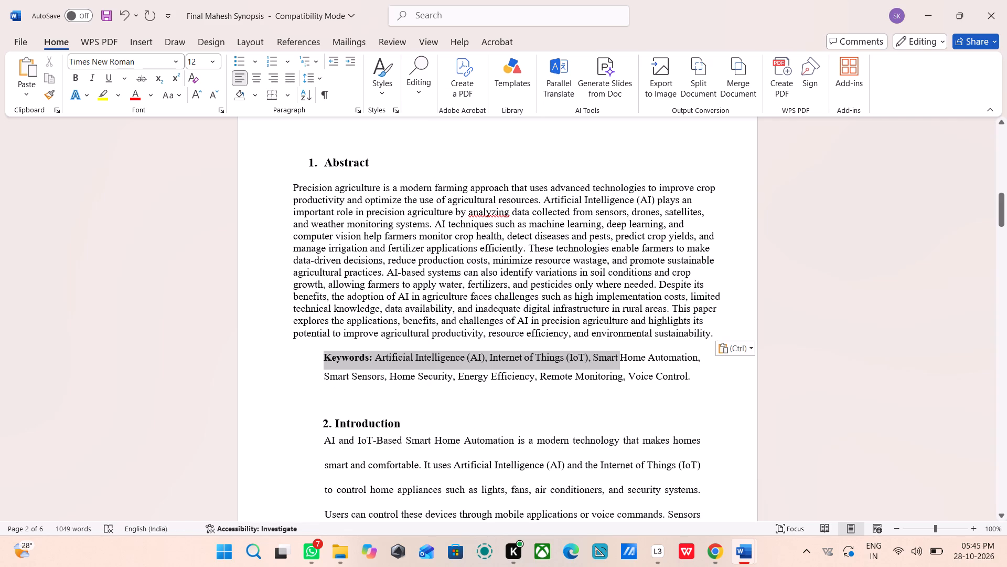
left_click_drag(605, 363, 744, 381)
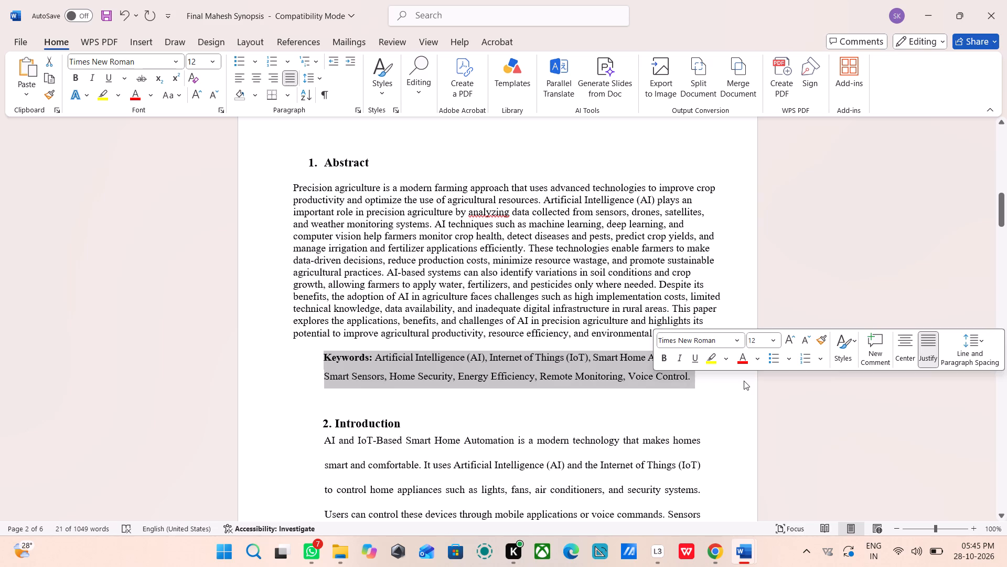
key("BackSpace")
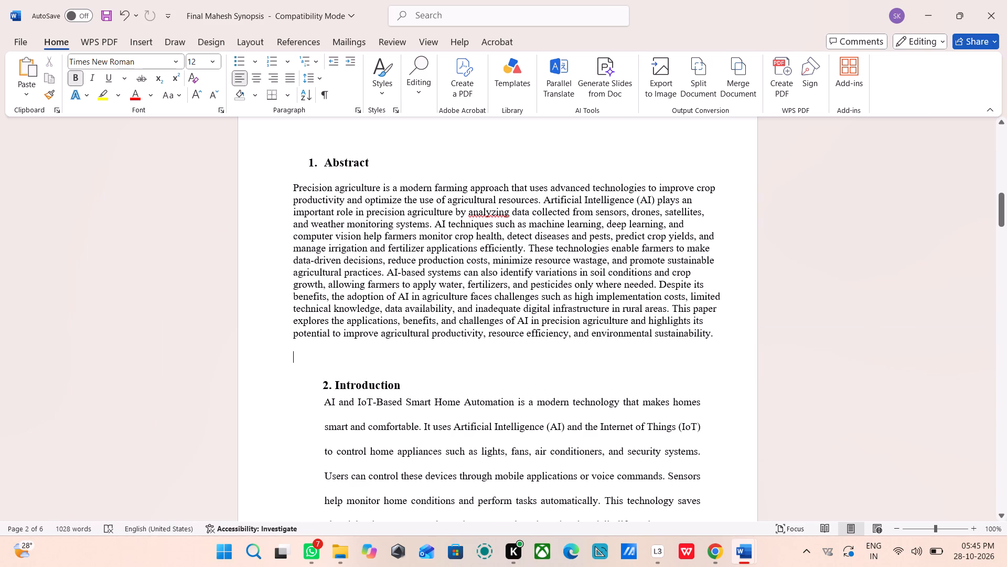
Set the line spacing of the precision agriculture abstract paragraph to 1.5.
left_click_drag(293, 191, 677, 329)
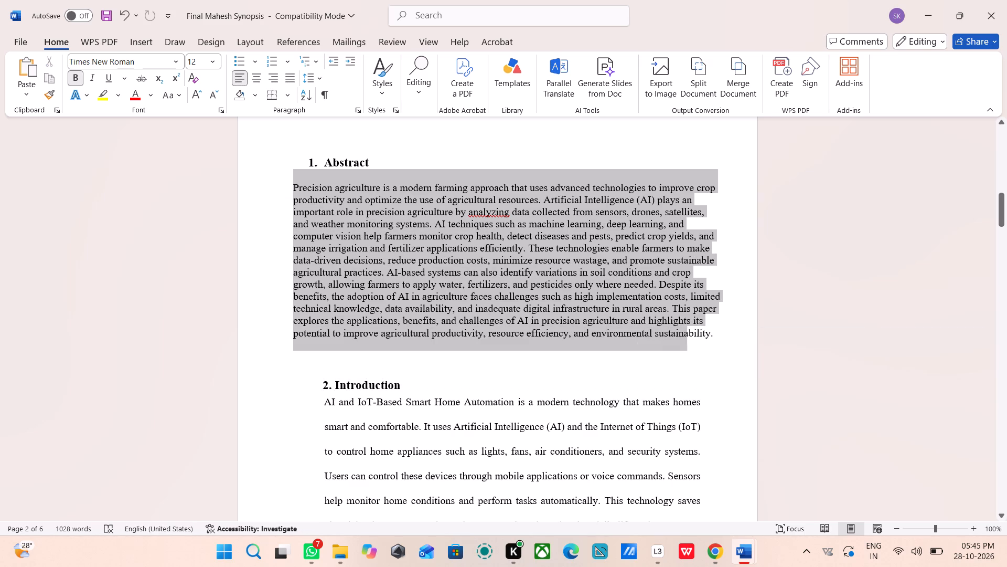
left_click_drag(677, 329, 757, 337)
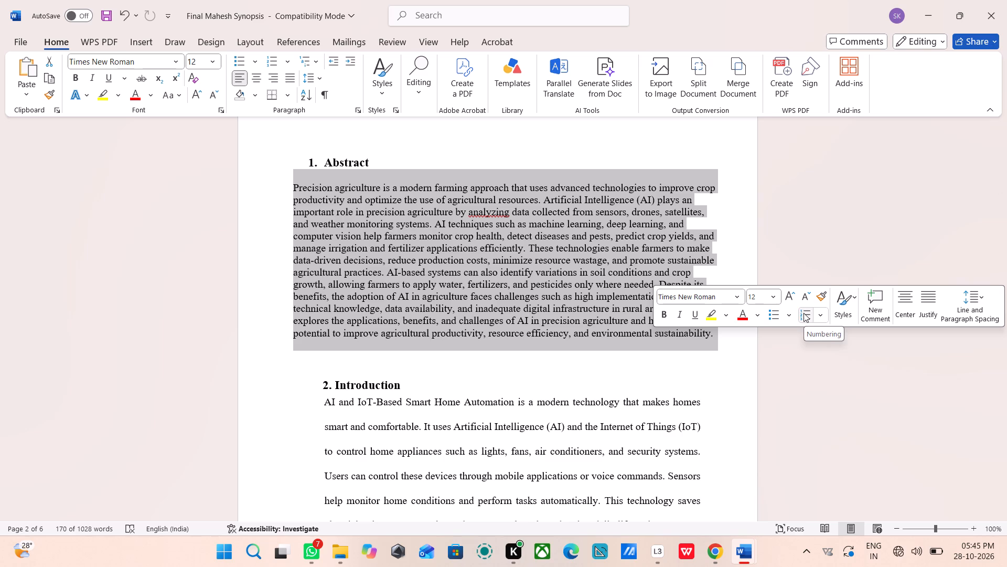
left_click(977, 299)
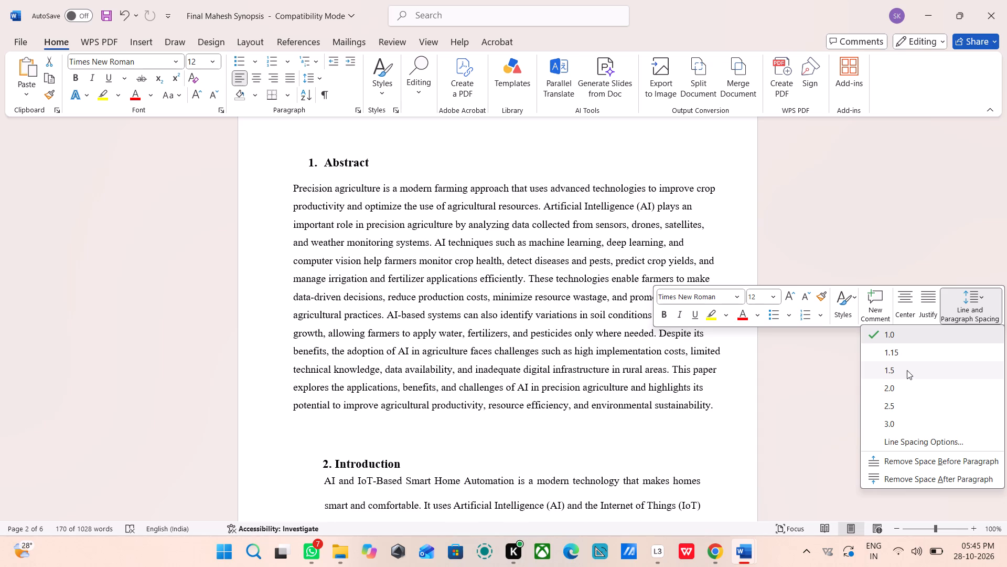
left_click(907, 370)
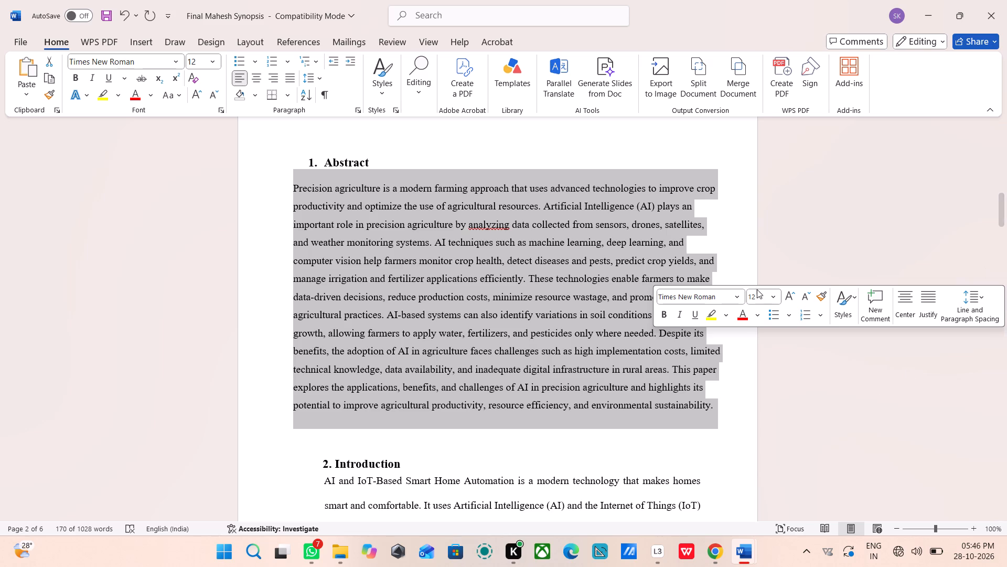
left_click(745, 261)
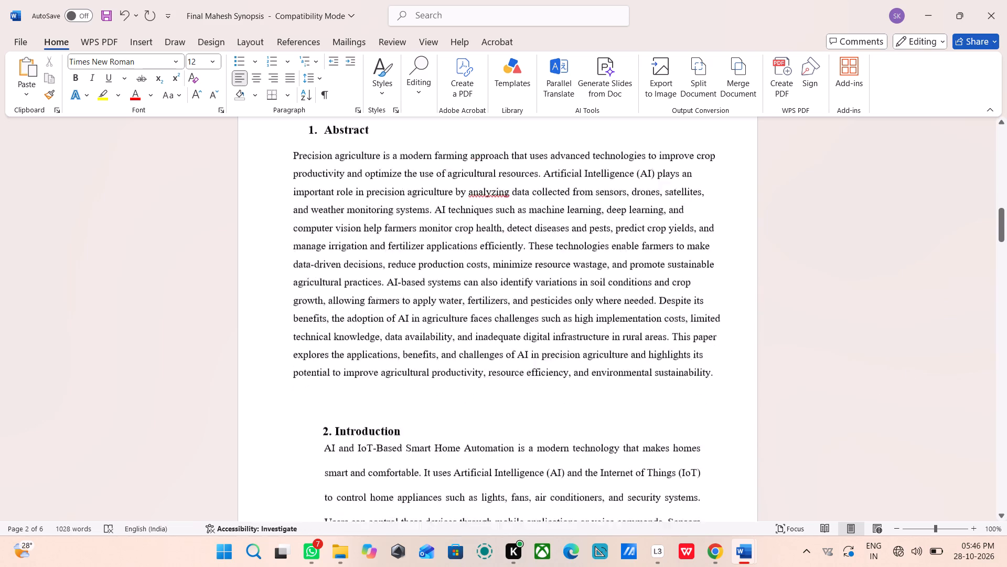
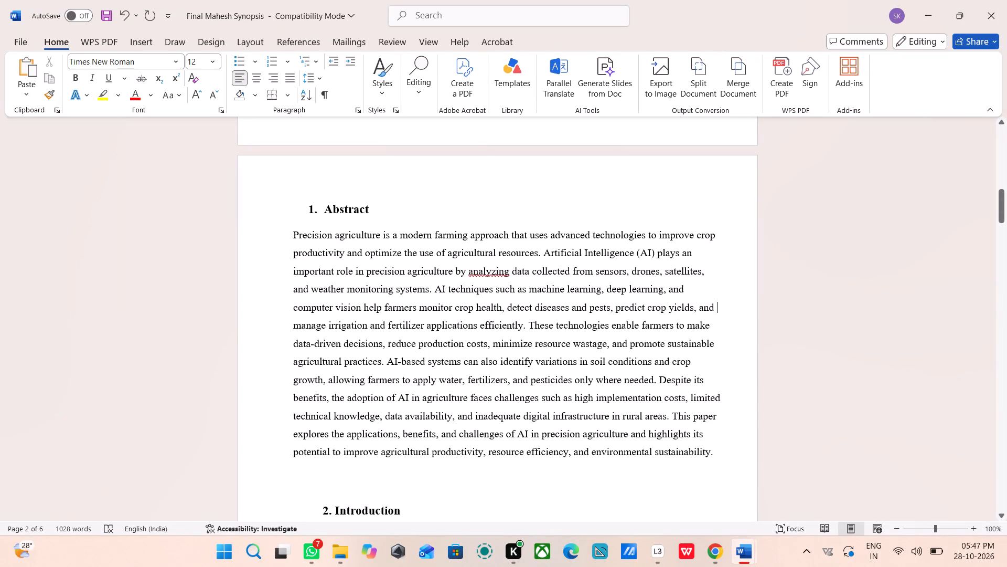
Select the whole precision agriculture abstract under the Abstract heading and apply 1.5 line spacing to it again.
scroll(394, 384, "down", 2)
scroll(394, 384, "up", 1)
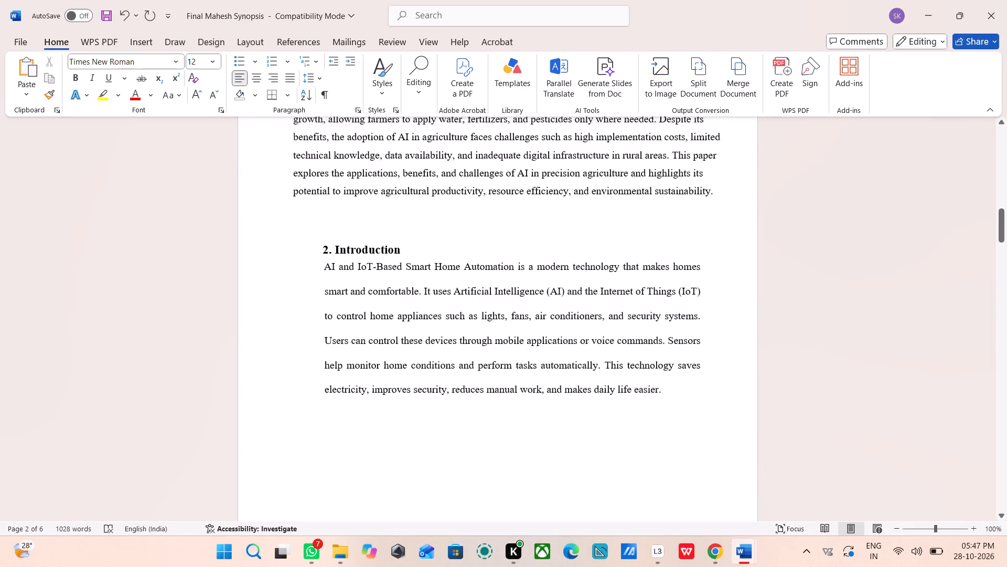
scroll(394, 384, "up", 2)
scroll(394, 384, "right", 1)
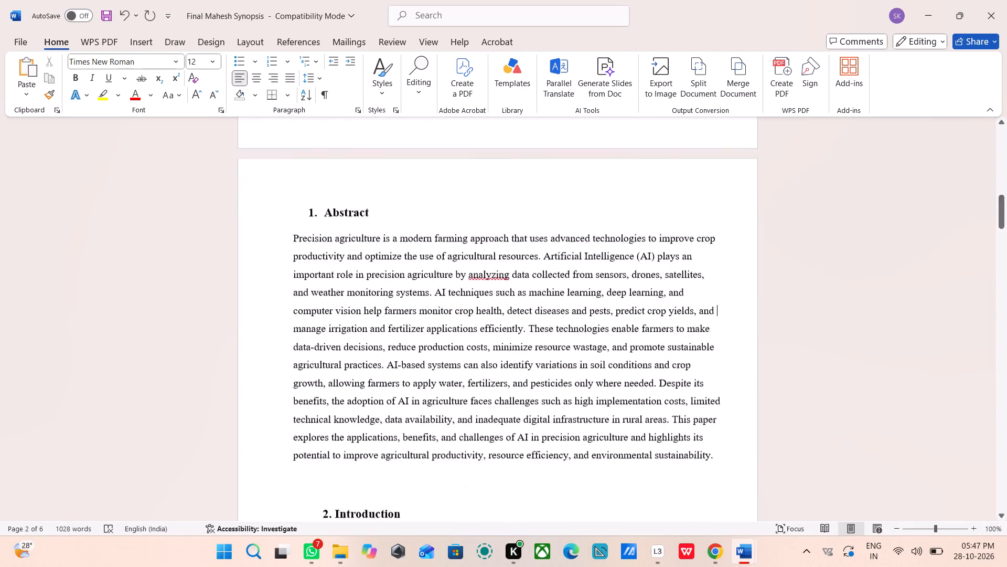
scroll(394, 384, "right", 1)
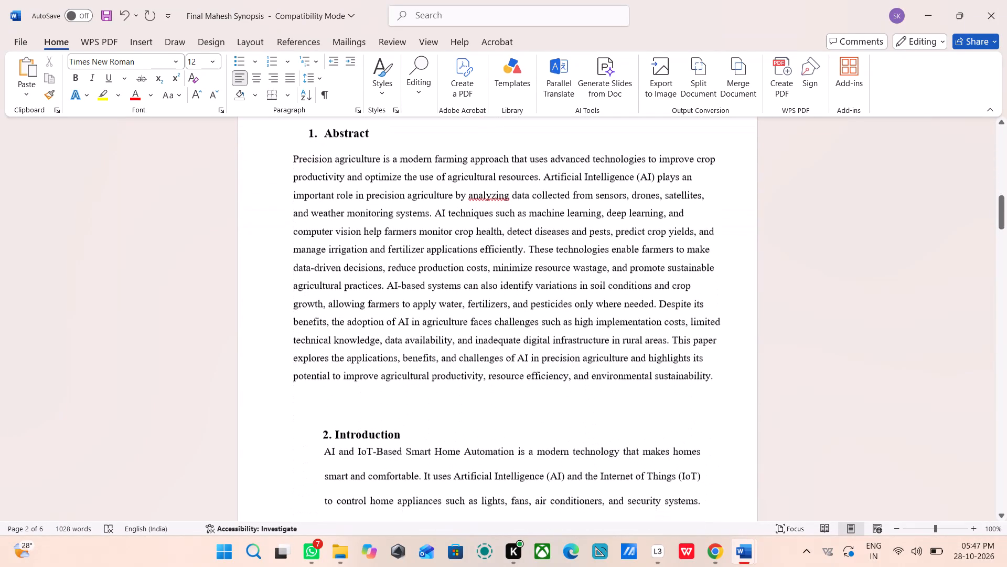
scroll(394, 384, "right", 1)
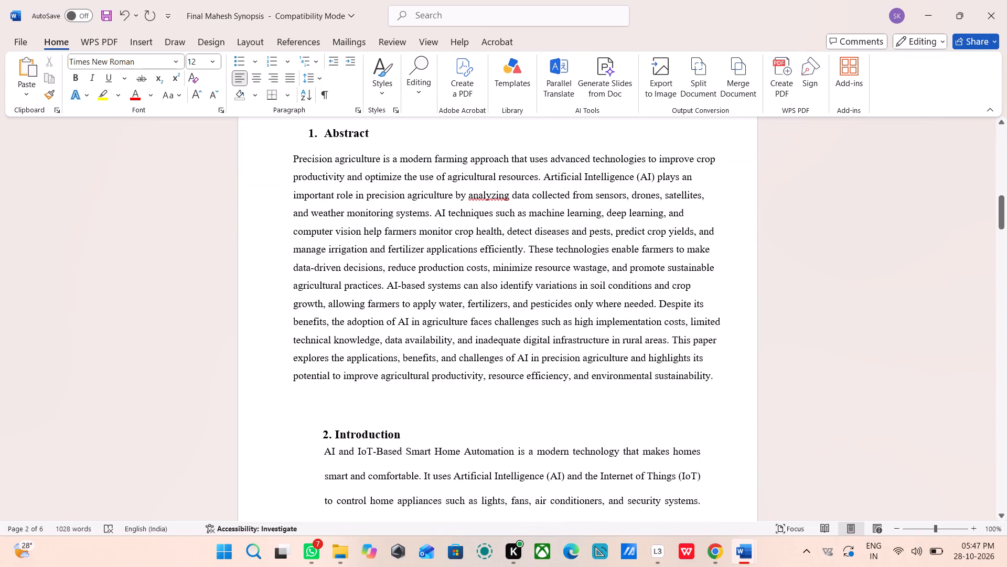
left_click_drag(294, 155, 636, 312)
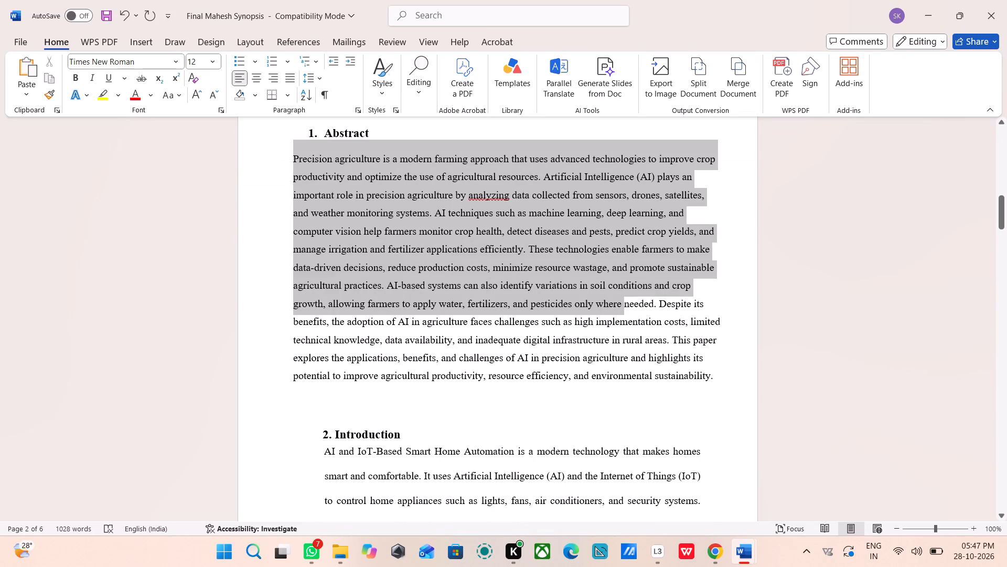
left_click_drag(636, 312, 721, 376)
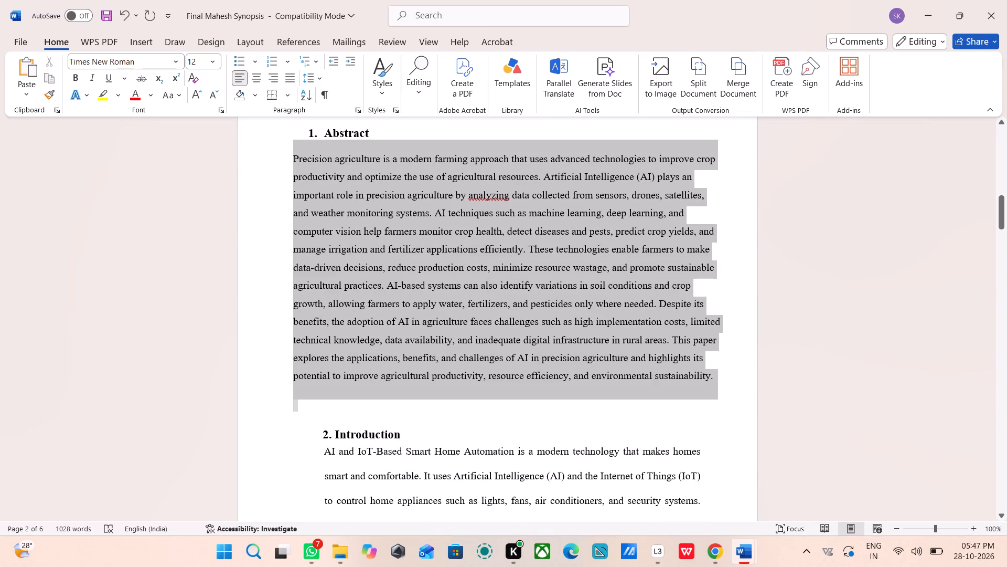
left_click_drag(721, 376, 719, 375)
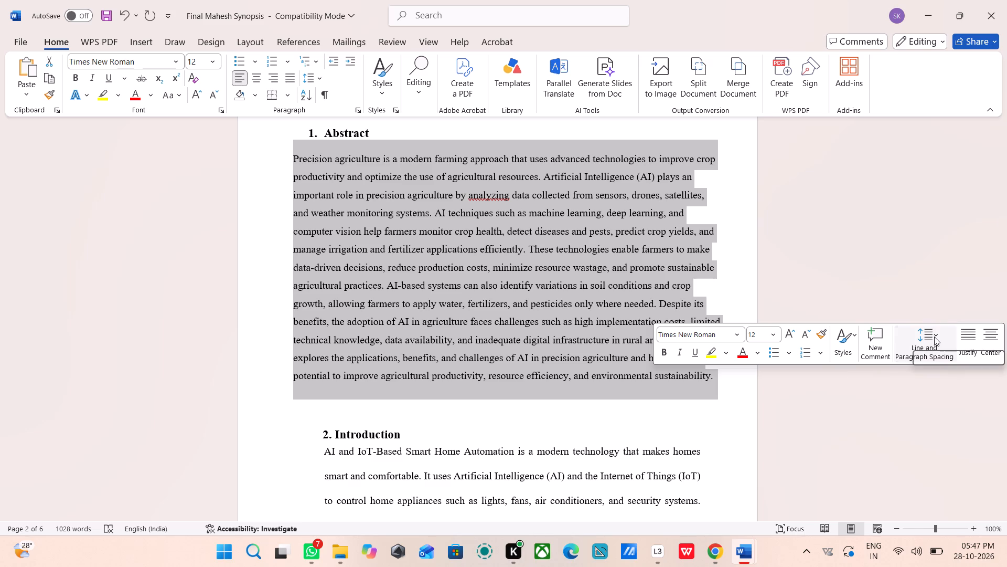
left_click(934, 337)
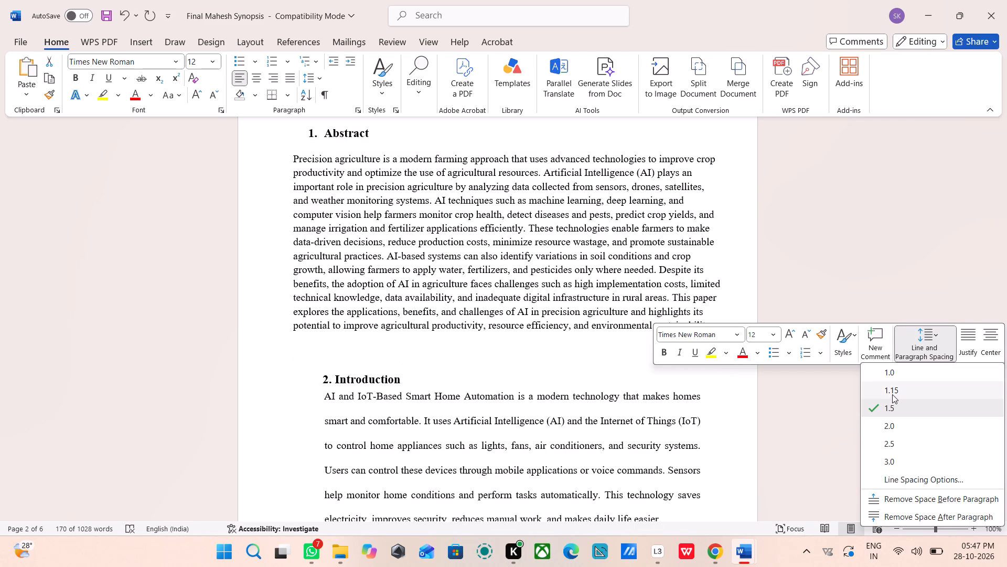
left_click(895, 401)
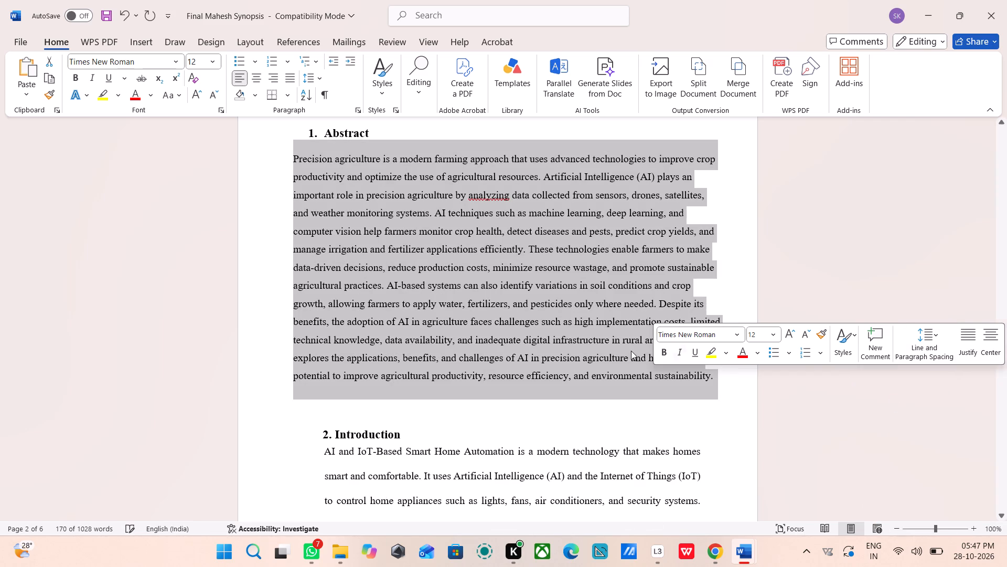
left_click(561, 334)
scroll(561, 334, "down", 2)
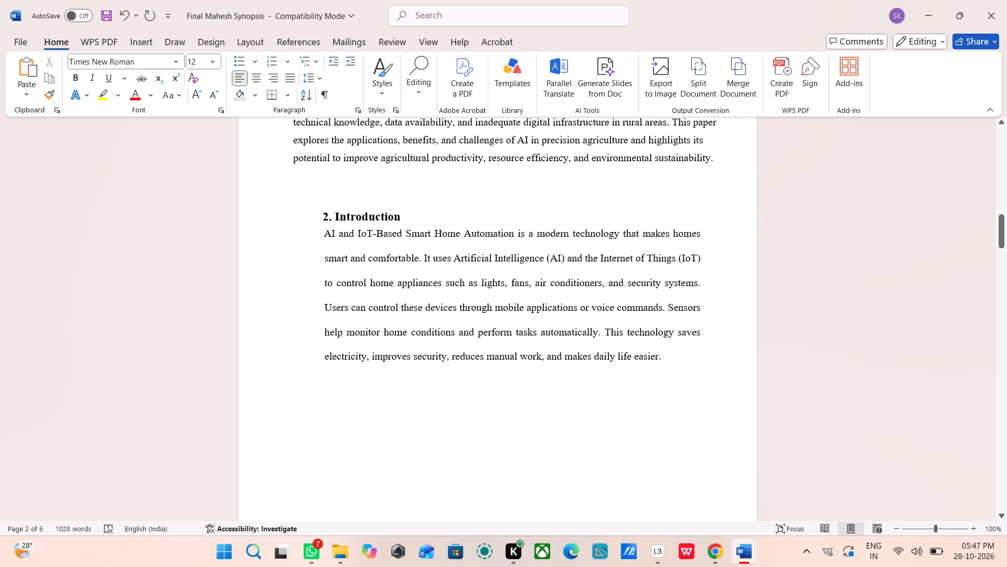
scroll(561, 334, "up", 2)
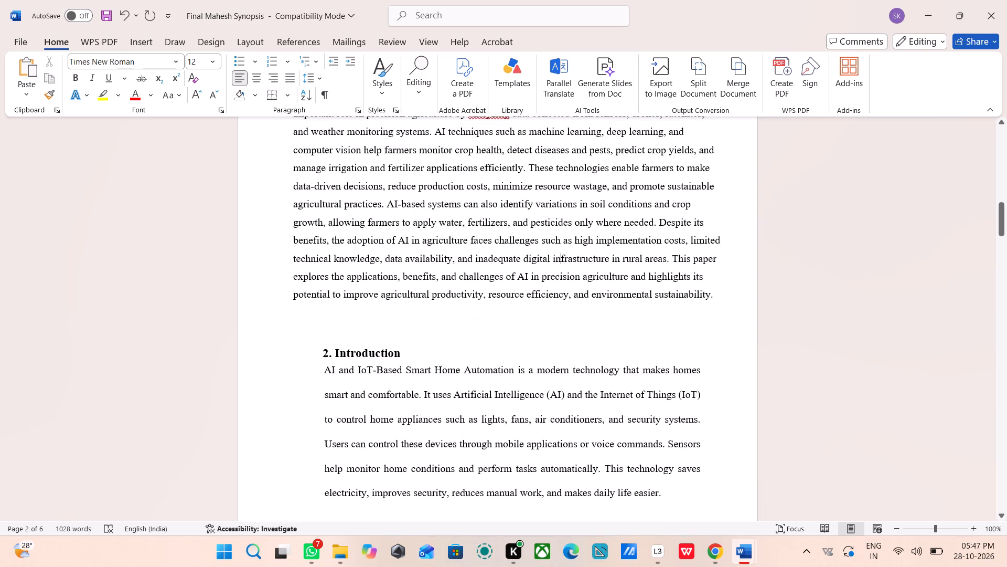
scroll(561, 334, "down", 3)
scroll(561, 334, "up", 2)
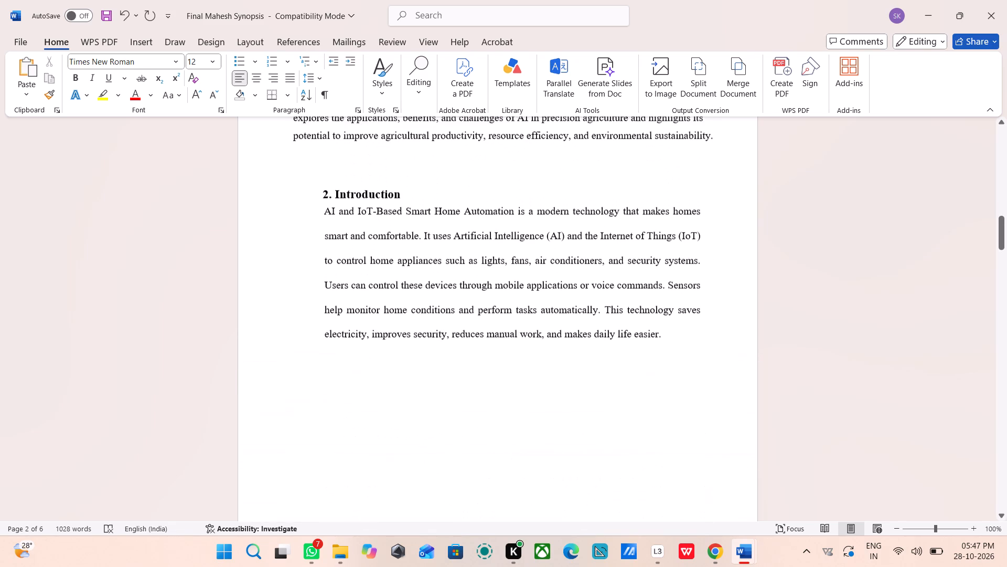
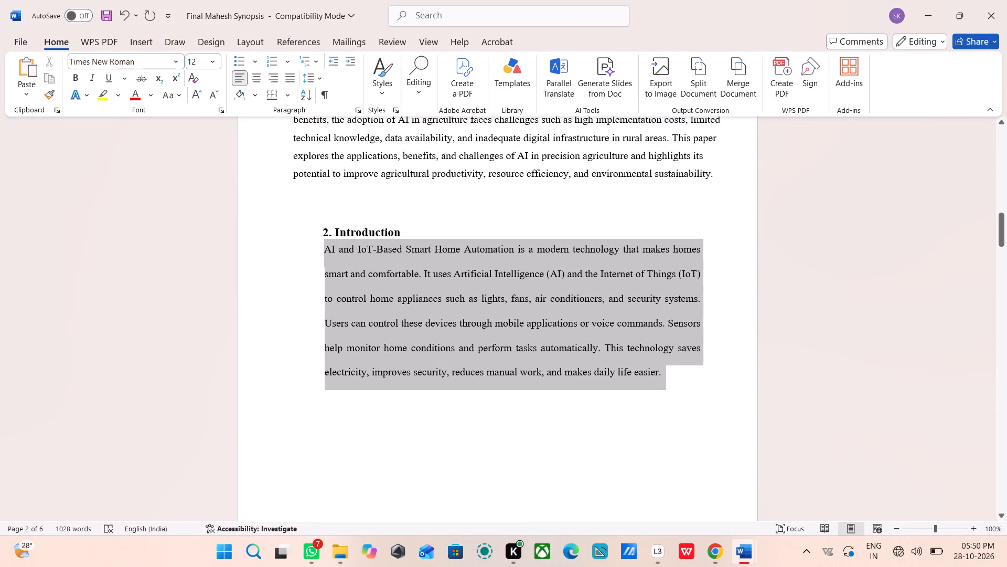
key("ctrl+v")
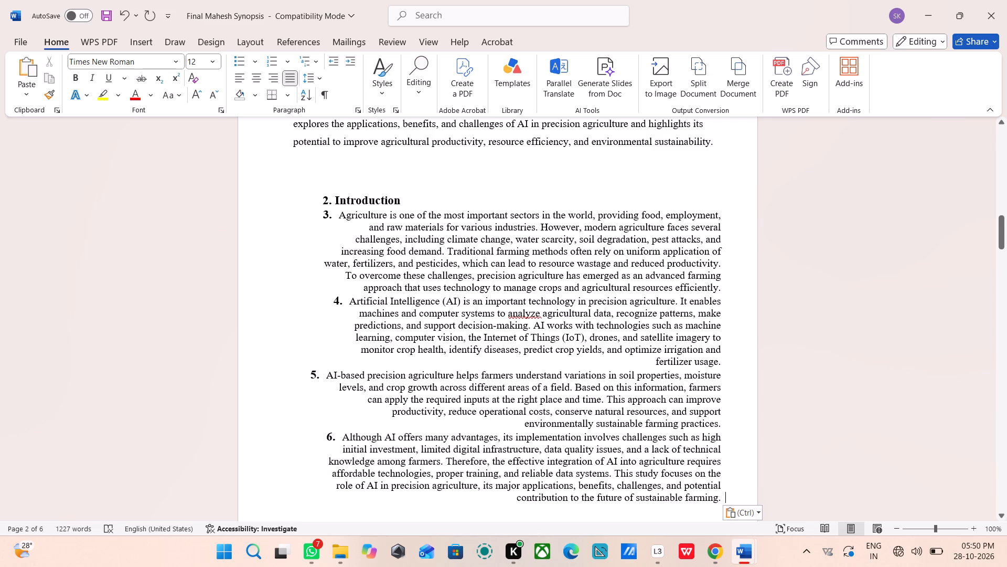
key("ctrl+z")
right_click(609, 286)
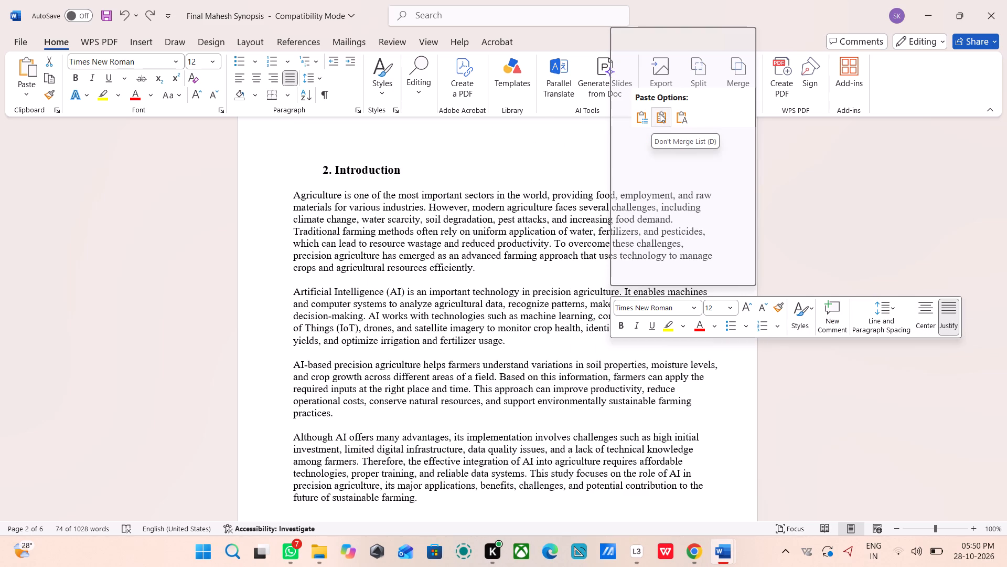
left_click(660, 113)
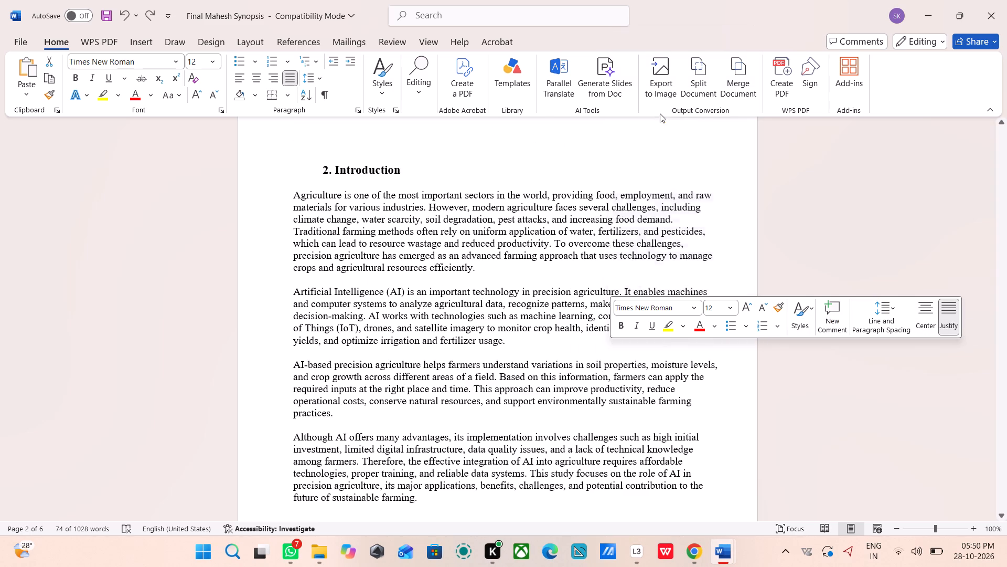
Review the pasted Introduction against the title page, Abstract, Problem Statement and Objectives sections of the synopsis.
scroll(548, 201, "up", 2)
scroll(548, 201, "down", 1)
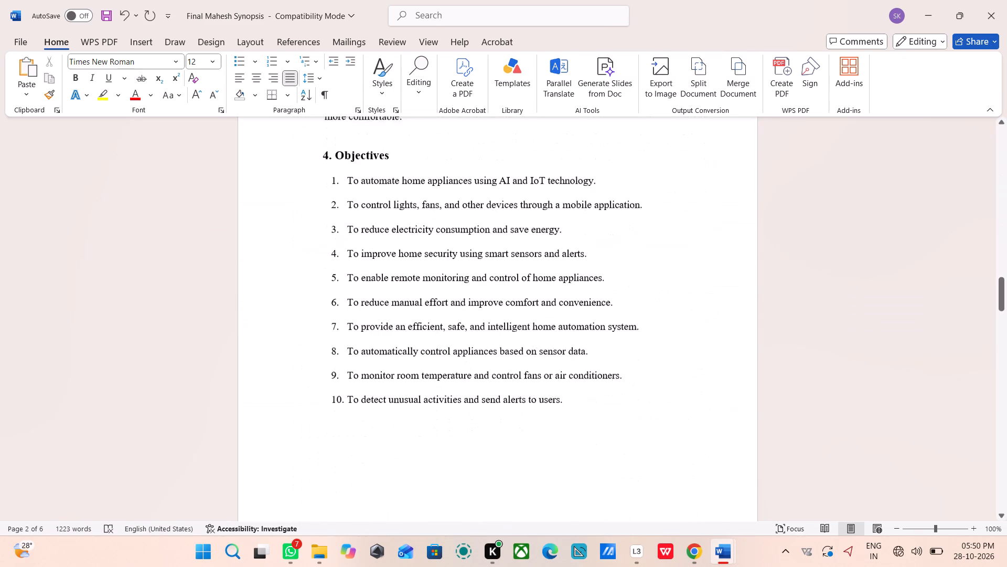
scroll(548, 201, "up", 8)
scroll(548, 201, "down", 1)
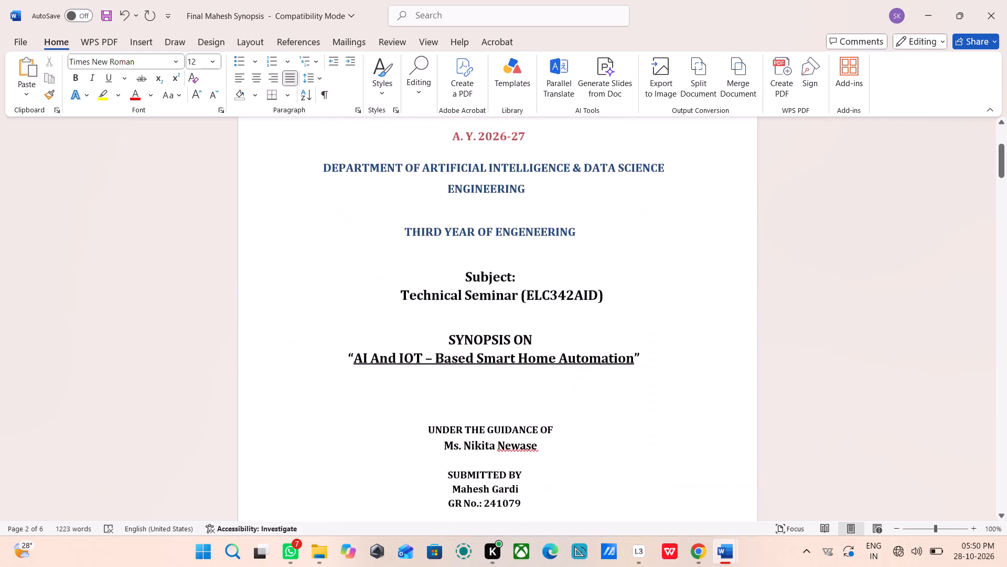
scroll(548, 201, "down", 5)
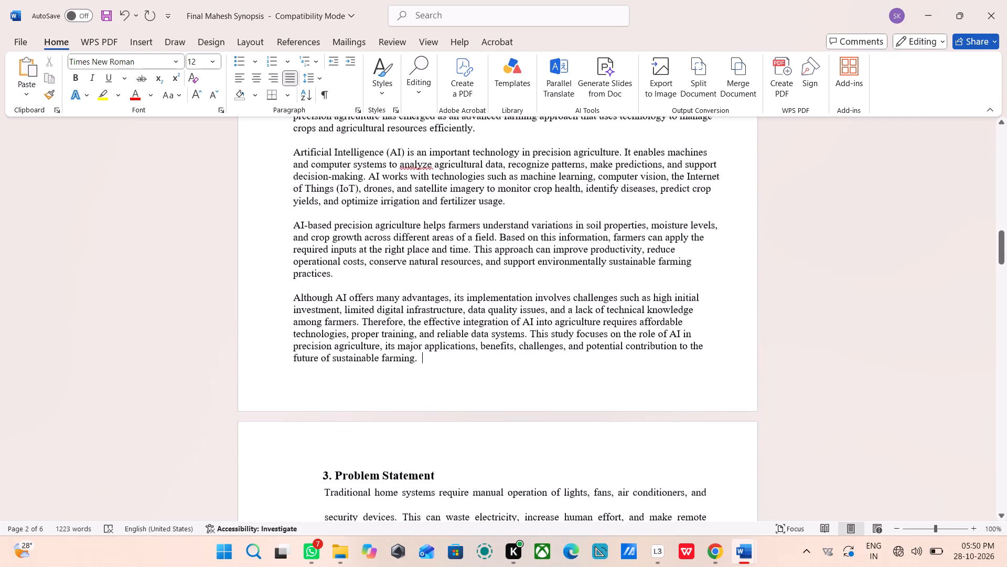
scroll(548, 201, "down", 1)
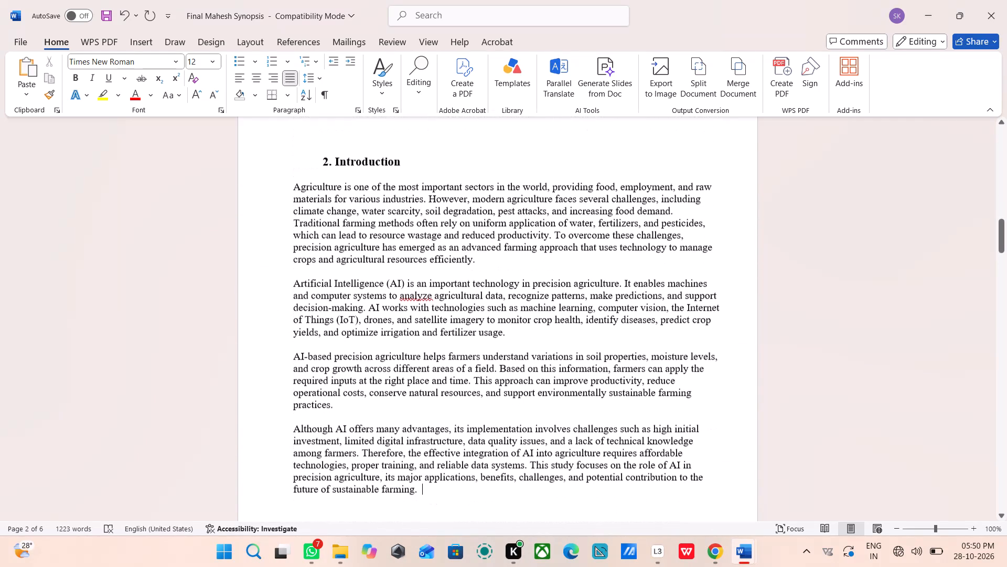
scroll(548, 201, "down", 1)
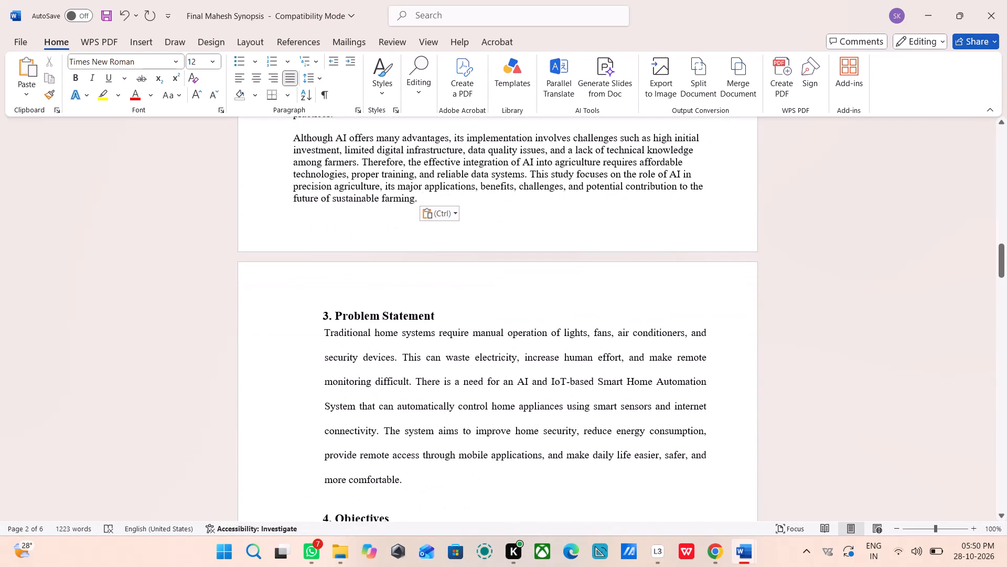
scroll(548, 201, "up", 4)
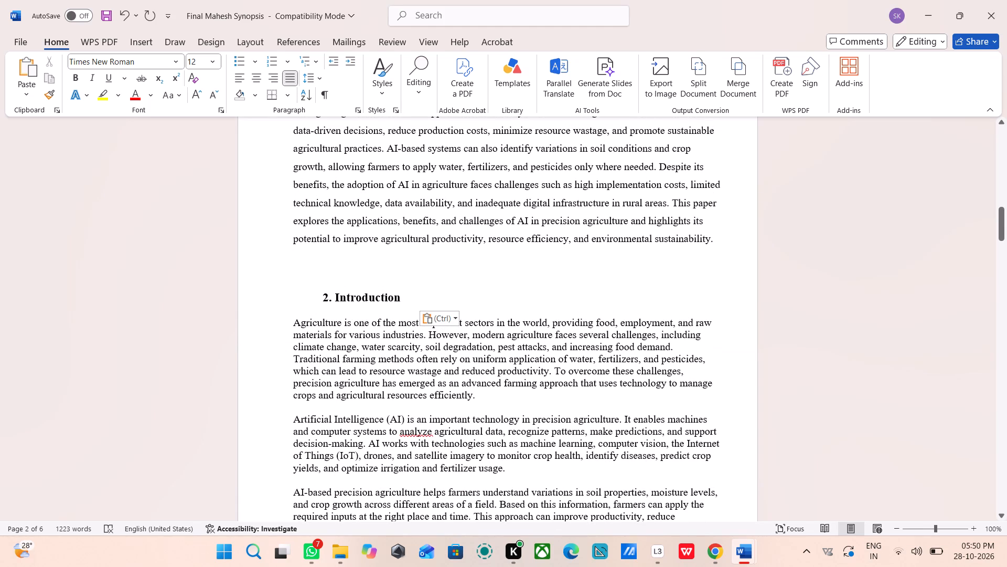
Select all four precision agriculture paragraphs under the Introduction heading and justify them.
scroll(532, 206, "down", 3, "ctrl")
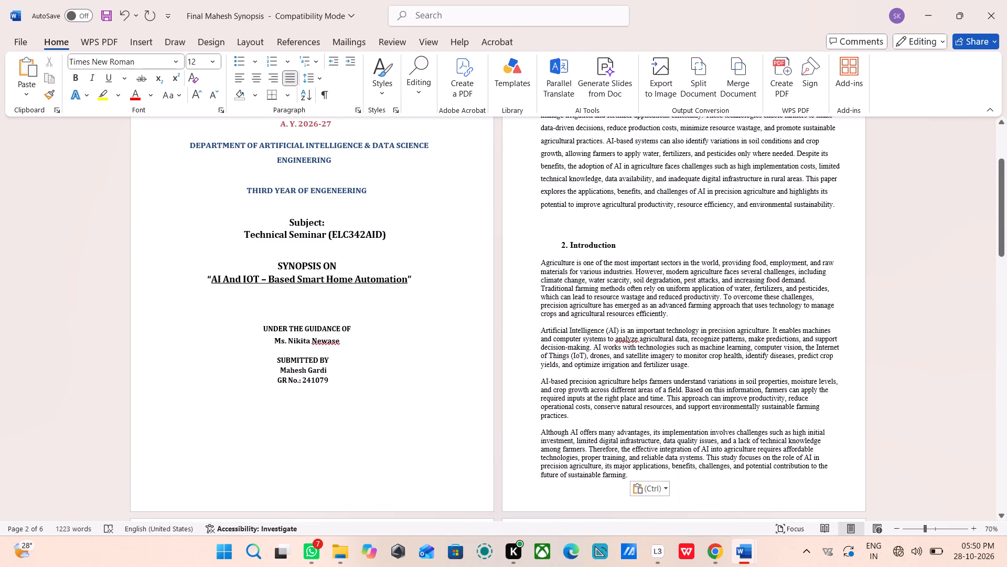
scroll(532, 206, "up", 2, "ctrl")
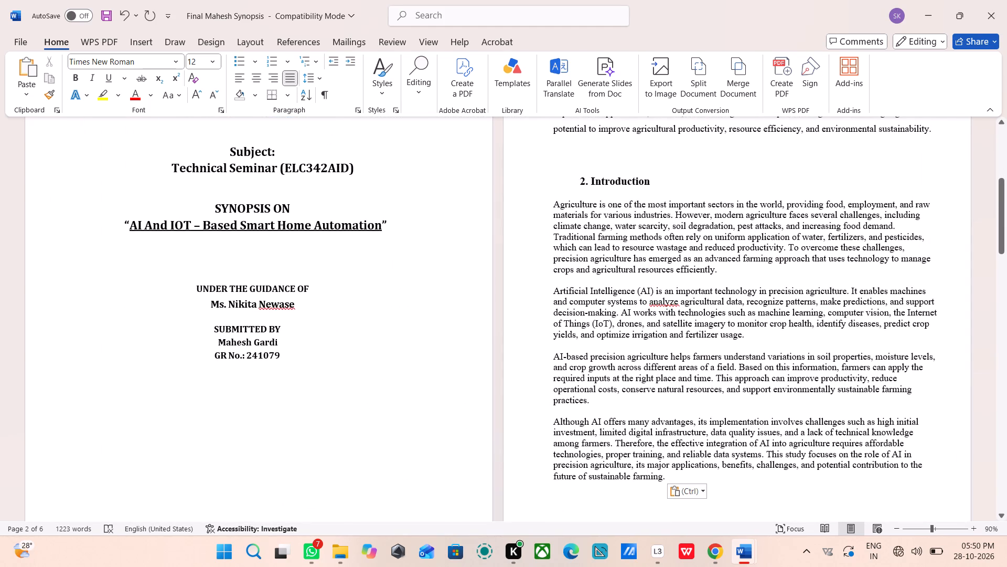
left_click_drag(550, 204, 724, 527)
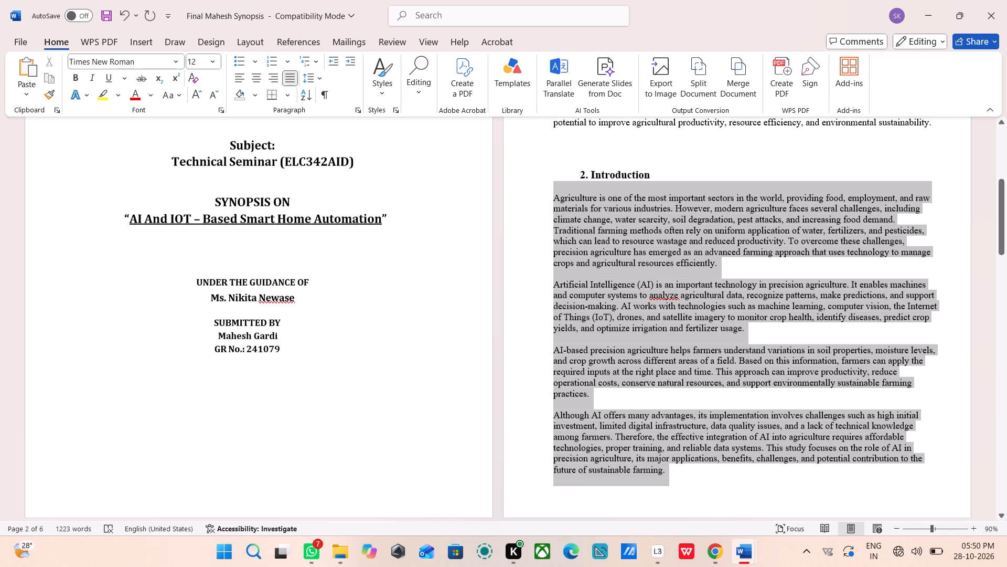
left_click_drag(724, 527, 682, 318)
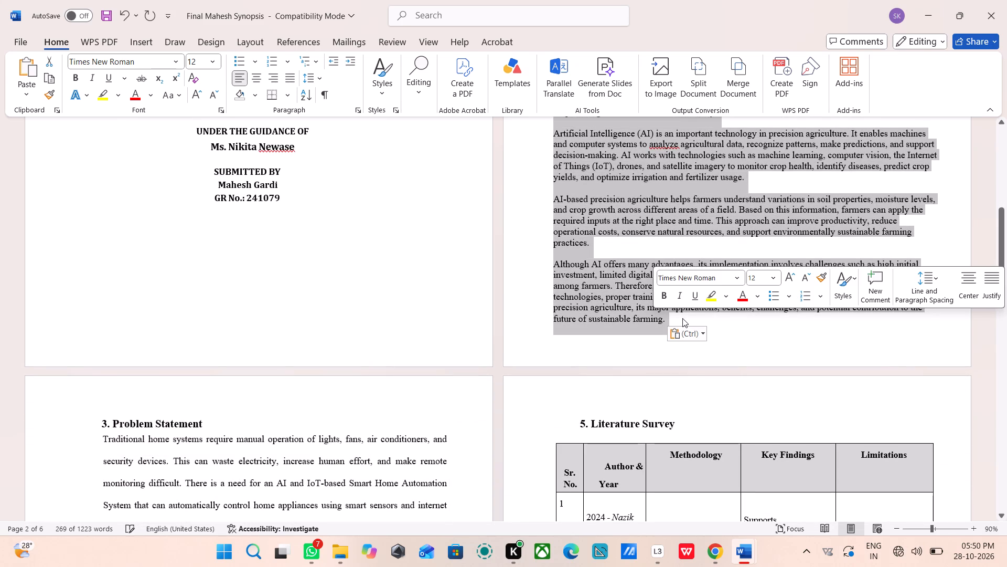
left_click(972, 287)
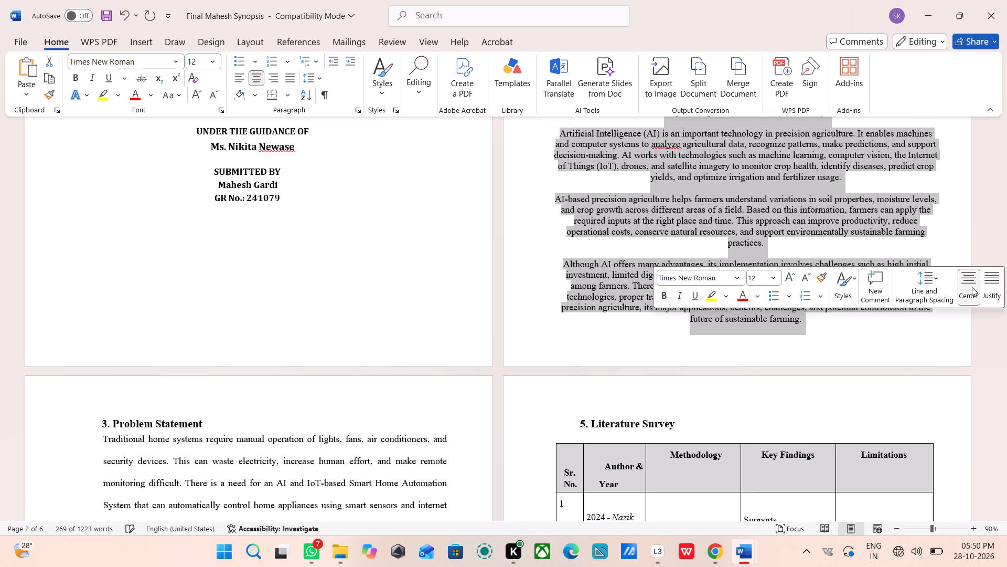
left_click(997, 282)
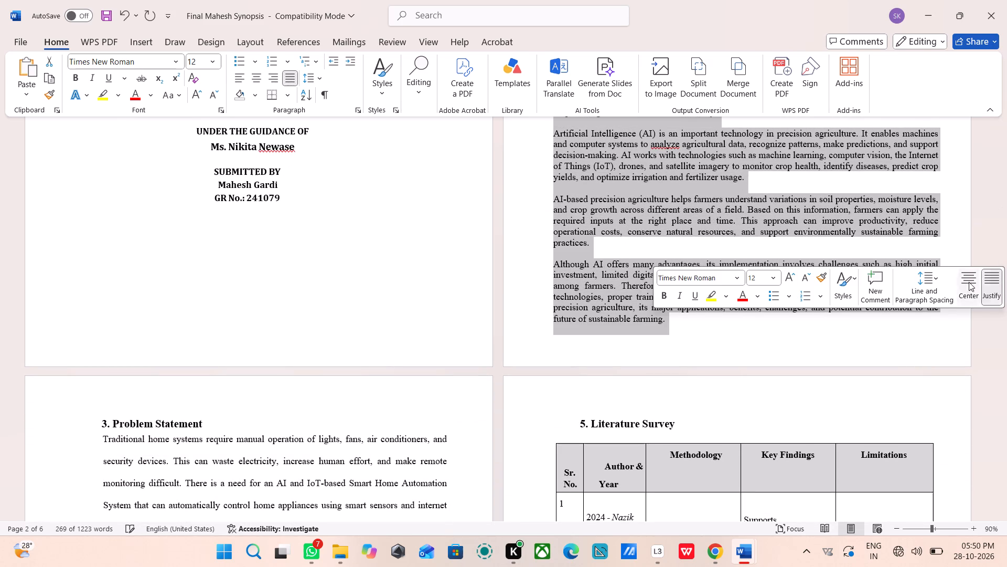
left_click(844, 333)
Select the whole precision agriculture paragraph under the Abstract heading and justify it.
scroll(828, 255, "up", 1)
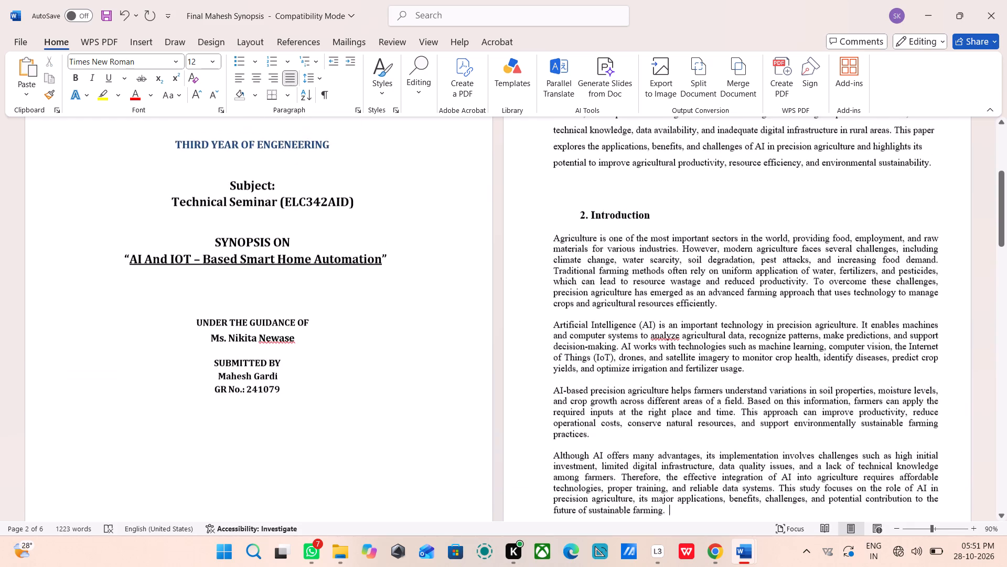
scroll(828, 255, "up", 1)
scroll(828, 255, "down", 1)
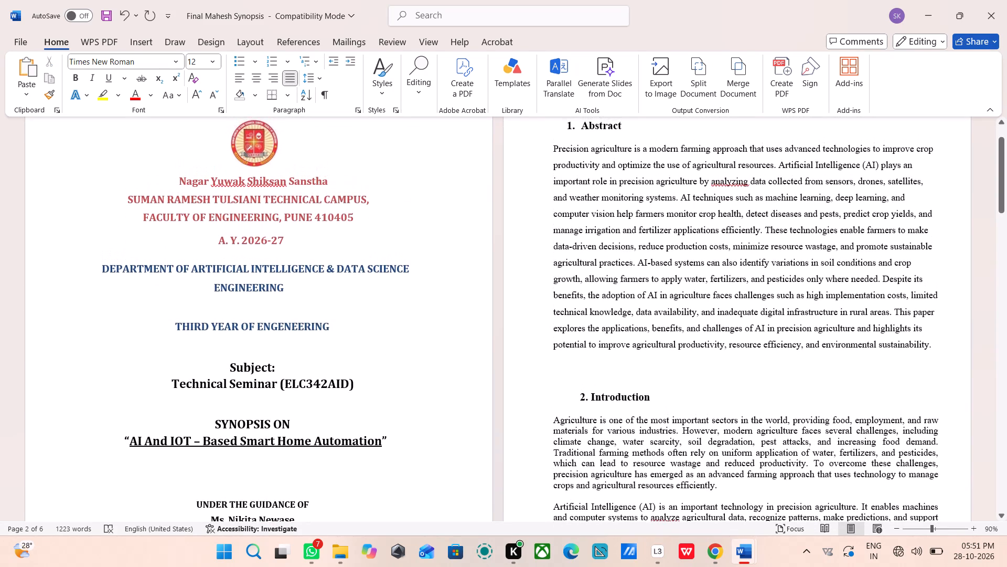
left_click_drag(555, 149, 844, 300)
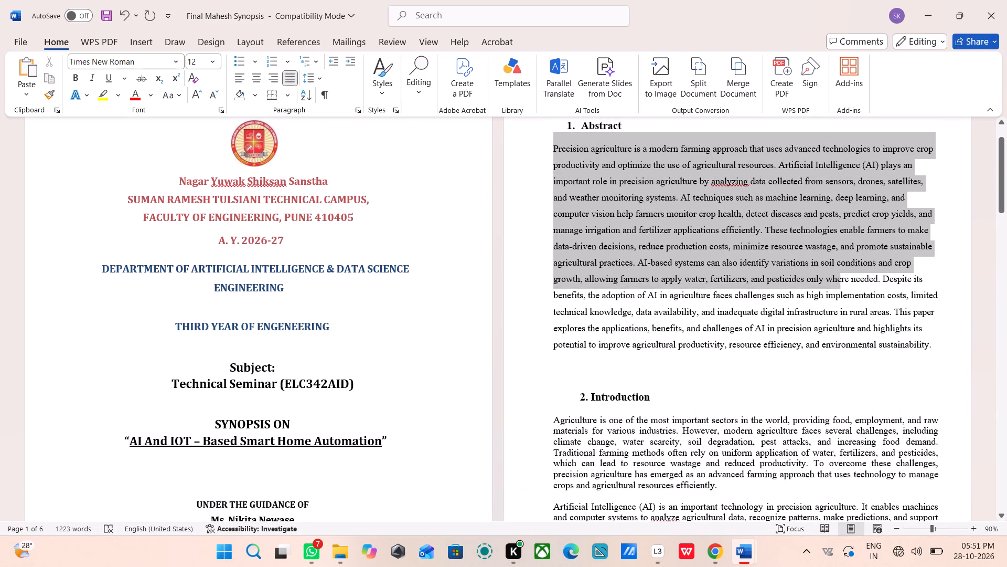
left_click_drag(844, 300, 920, 351)
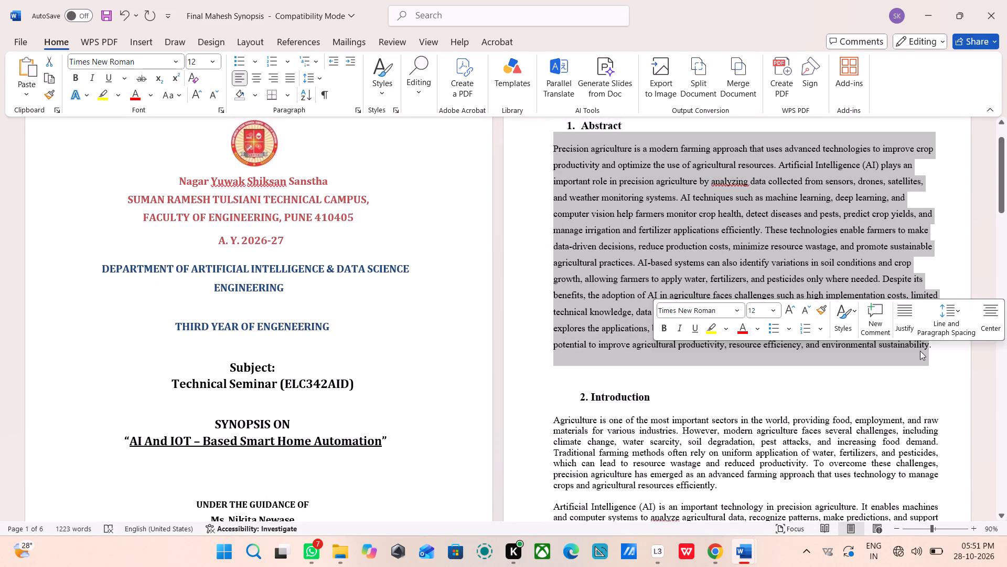
left_click(905, 313)
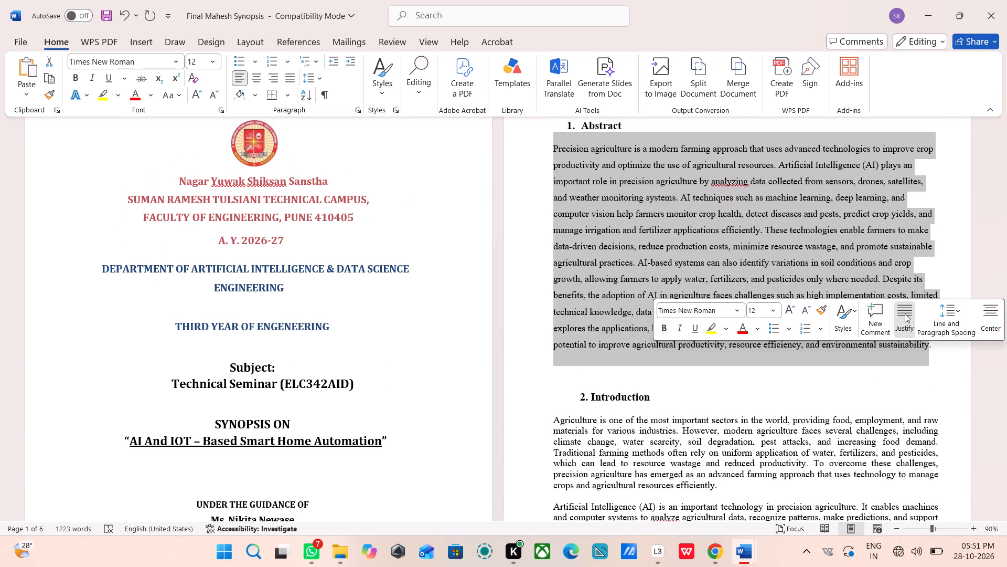
left_click(885, 214)
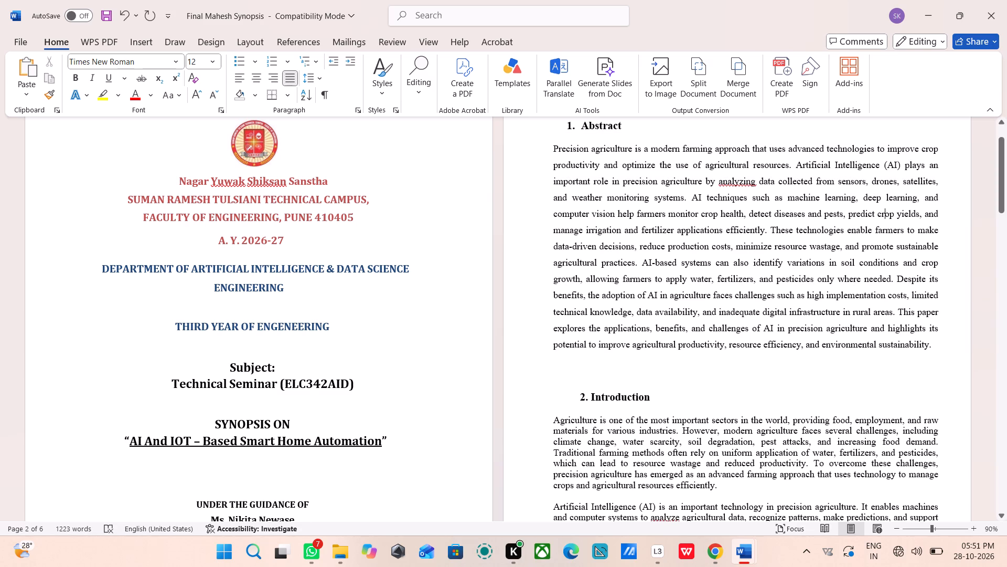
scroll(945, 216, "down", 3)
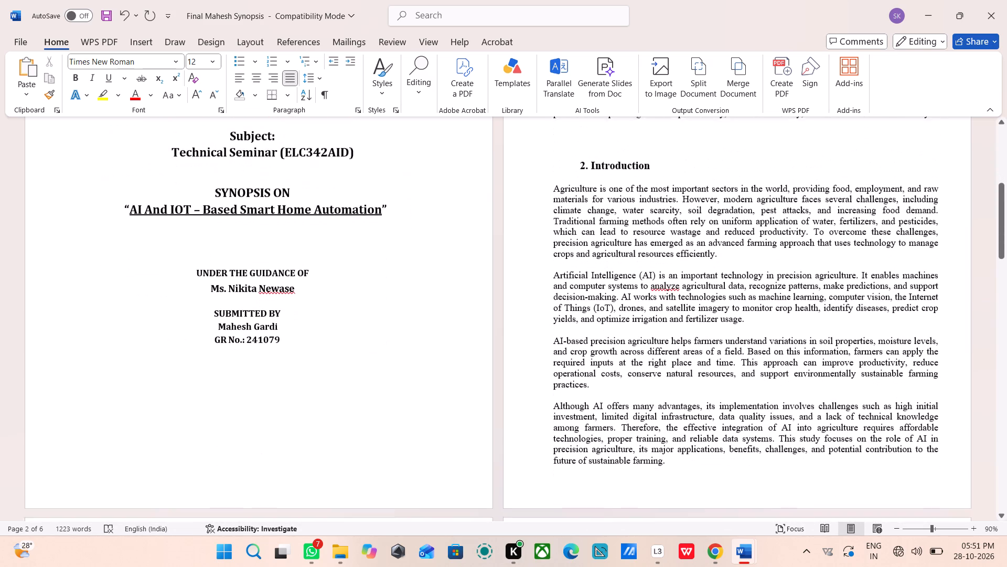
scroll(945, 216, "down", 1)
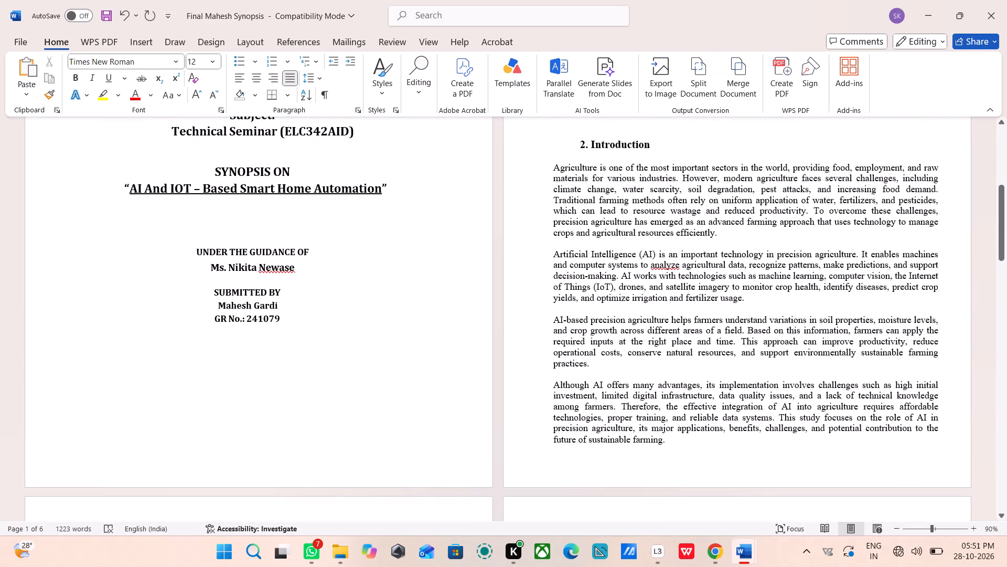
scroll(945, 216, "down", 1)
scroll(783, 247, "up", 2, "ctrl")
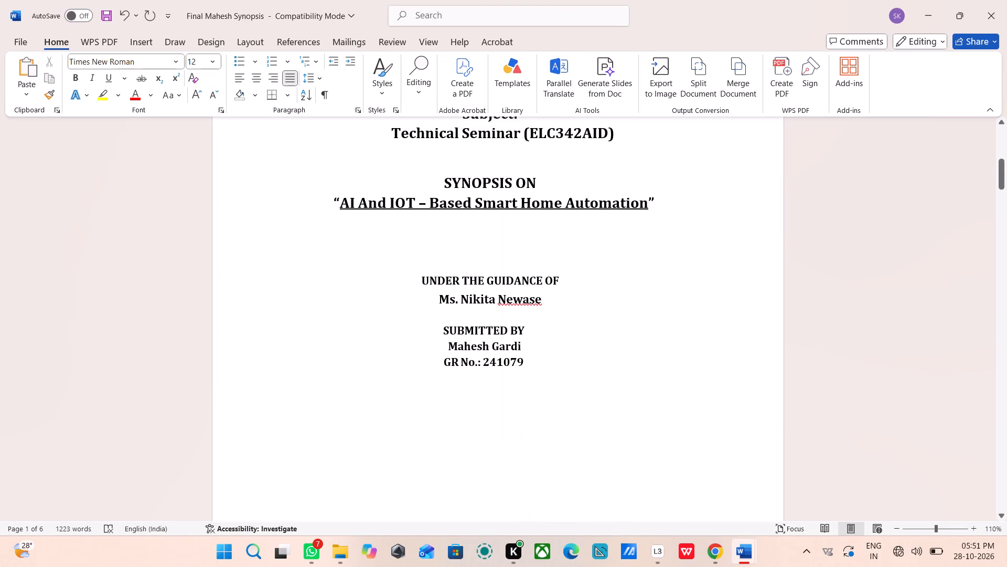
Review the synopsis from the title page through the Introduction, Problem Statement and Objectives, comparing their text layout.
scroll(783, 247, "down", 5)
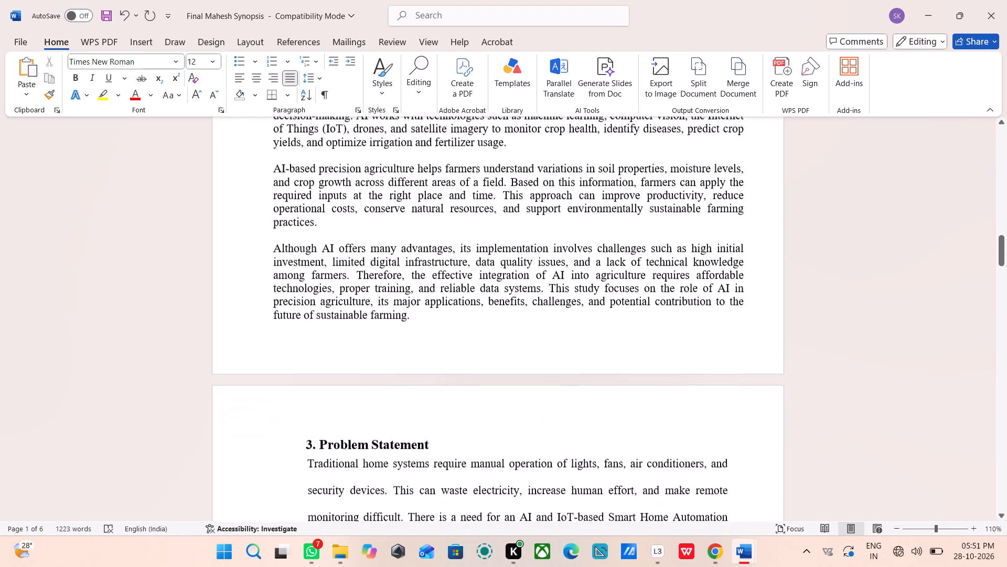
scroll(783, 247, "down", 4)
scroll(783, 247, "up", 1)
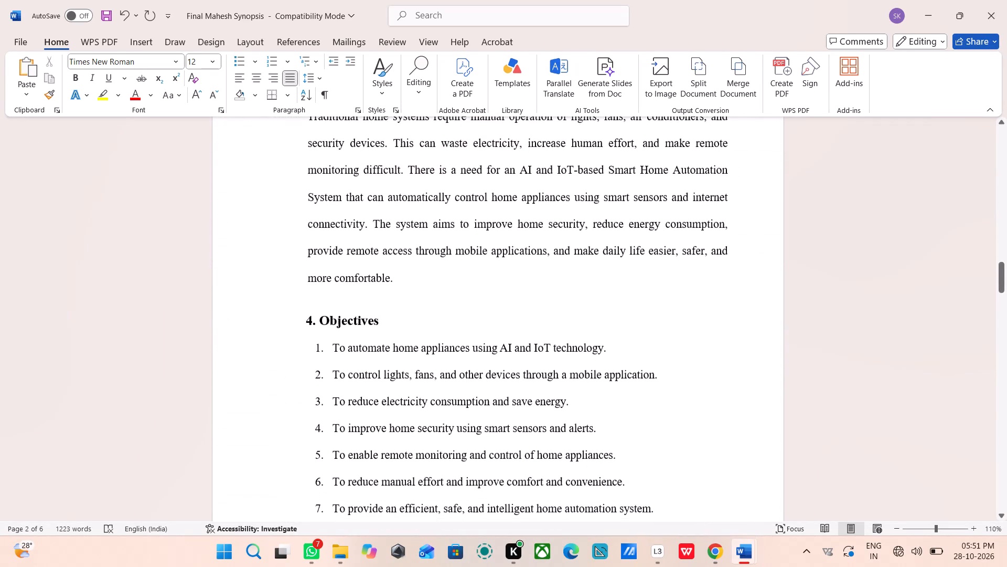
scroll(783, 247, "up", 1)
scroll(783, 247, "down", 1)
scroll(783, 247, "up", 1)
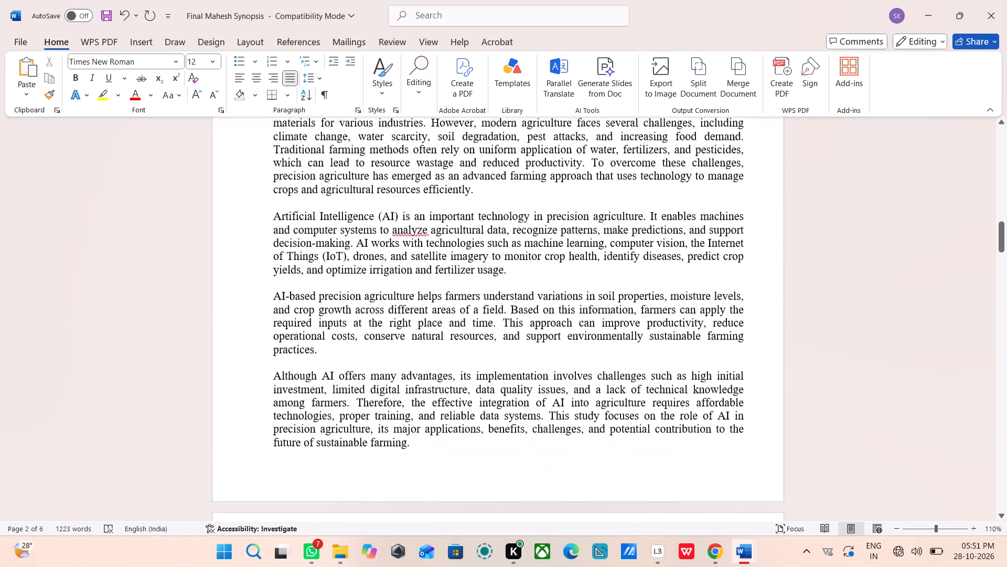
scroll(783, 247, "up", 5)
scroll(783, 247, "down", 2)
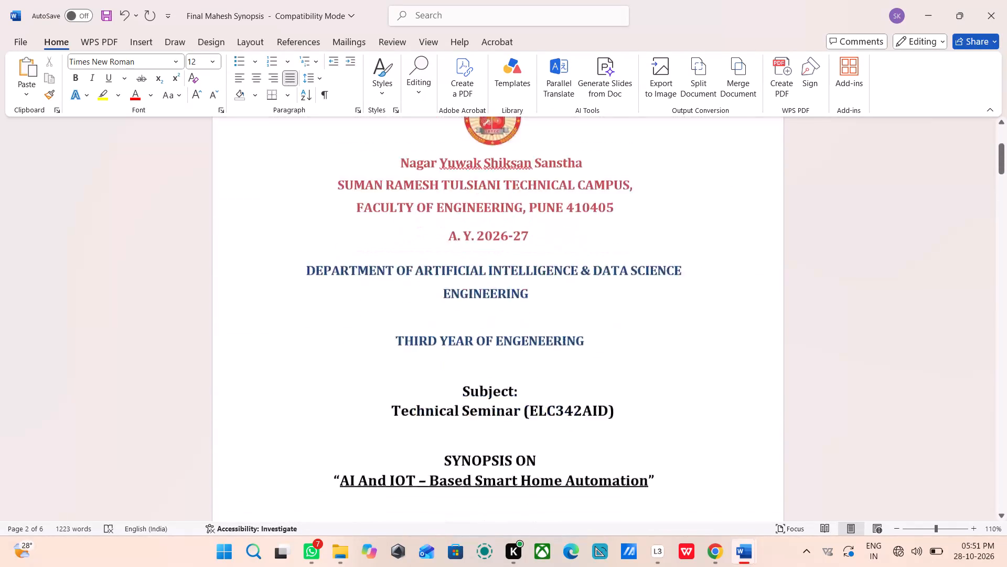
scroll(783, 247, "down", 6)
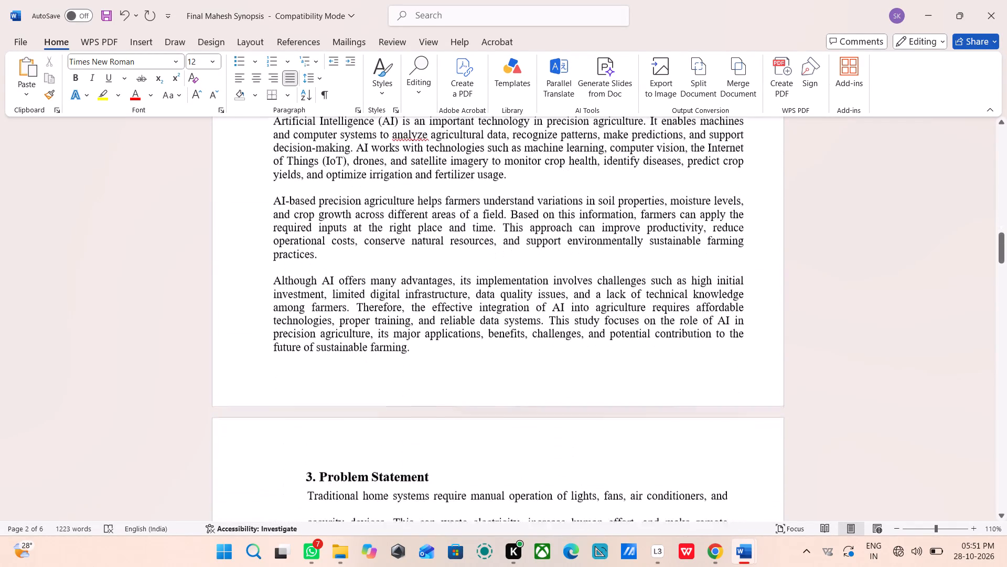
scroll(783, 247, "down", 1)
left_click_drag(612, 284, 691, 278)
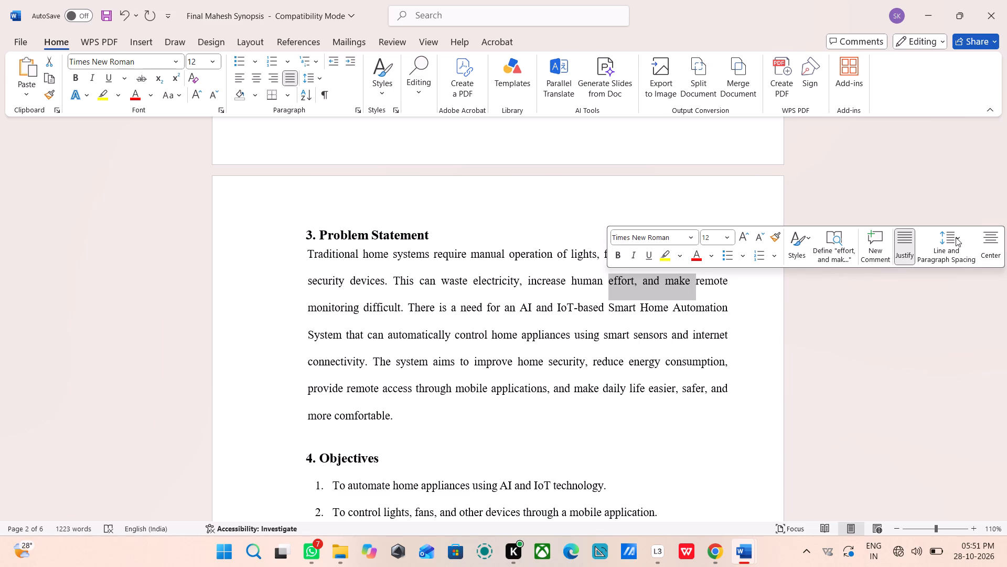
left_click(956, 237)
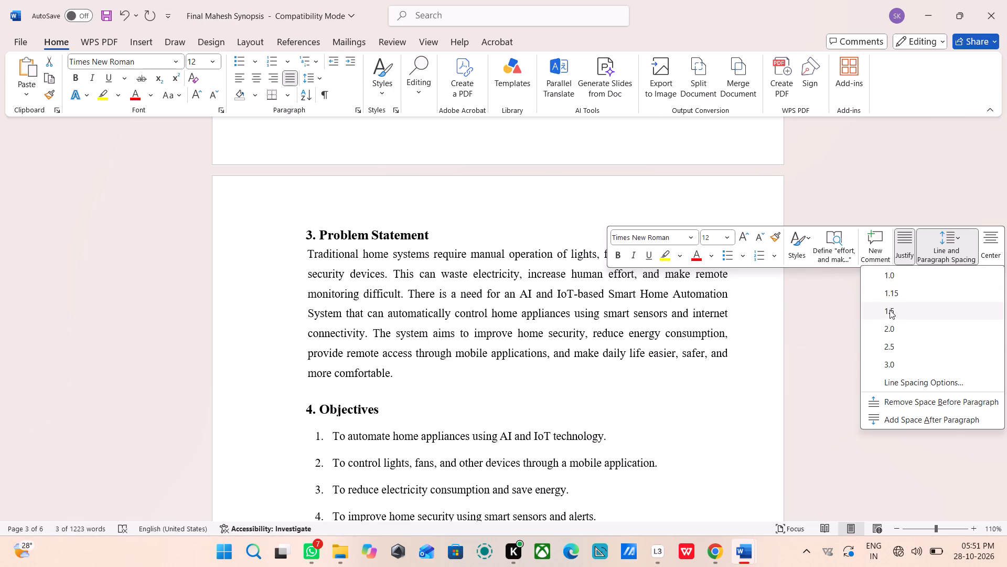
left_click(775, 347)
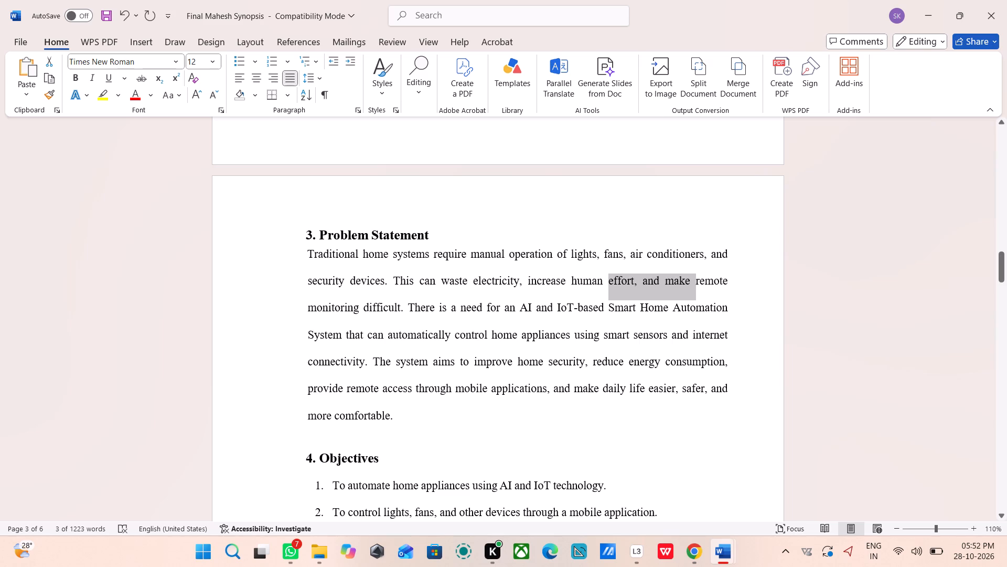
Select the whole precision agriculture paragraph under the Abstract heading and set its line spacing to 1.5.
scroll(628, 382, "up", 5)
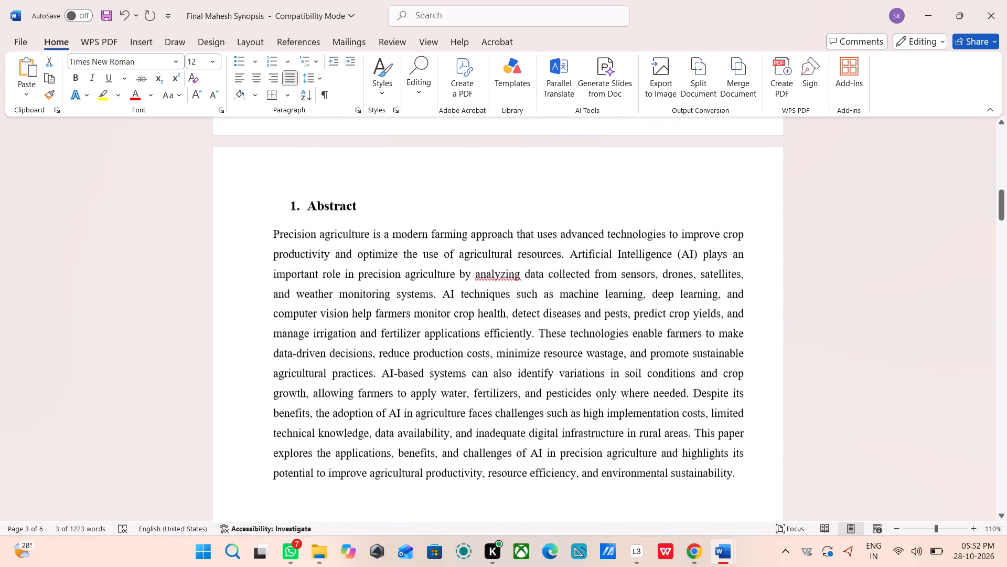
left_click_drag(271, 241, 282, 247)
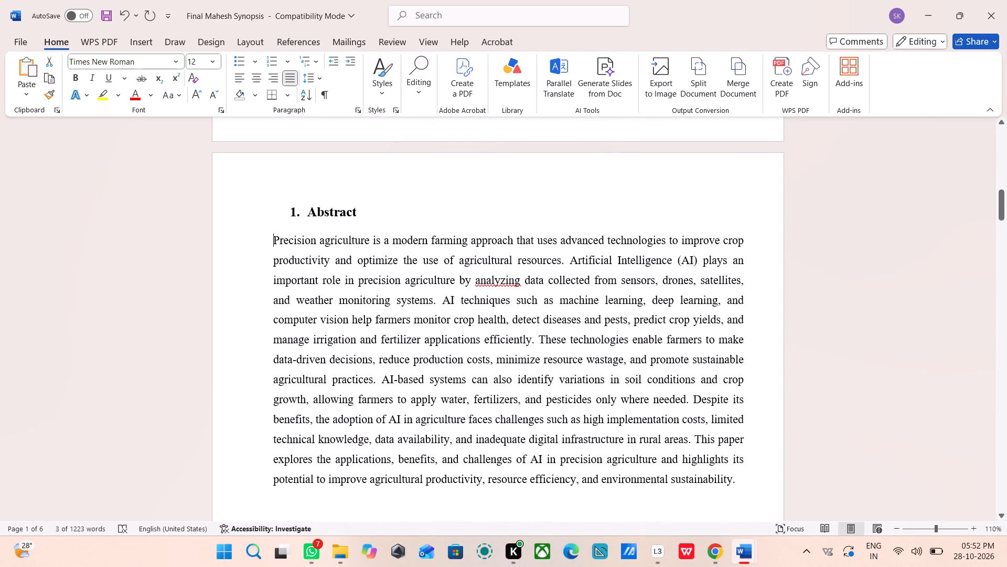
left_click_drag(282, 247, 713, 471)
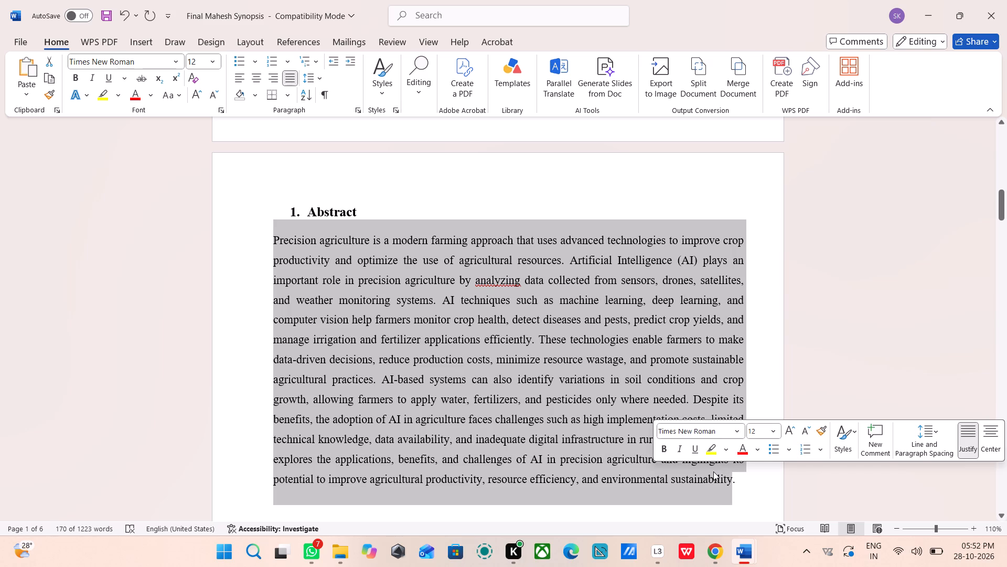
left_click(925, 433)
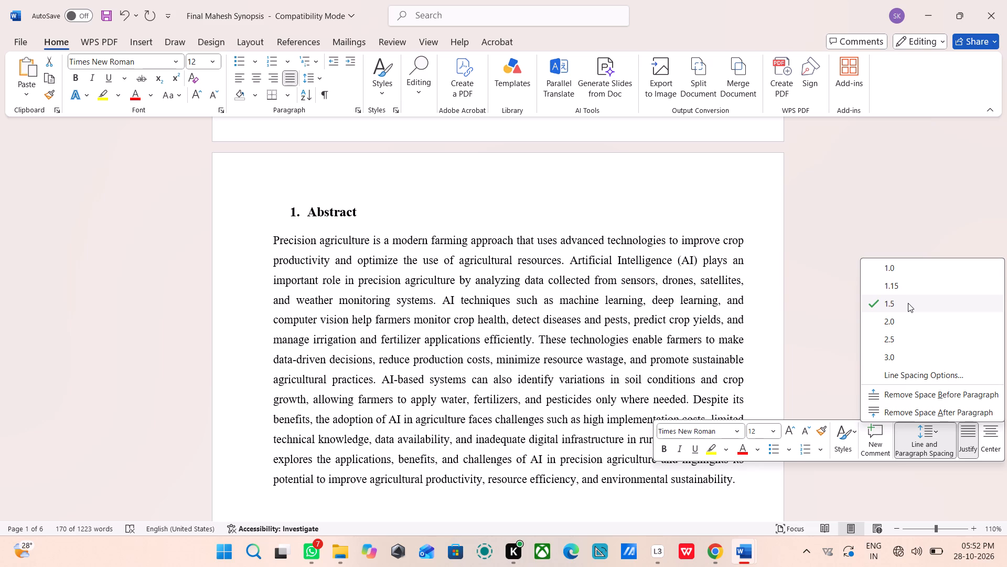
left_click(908, 303)
left_click(742, 317)
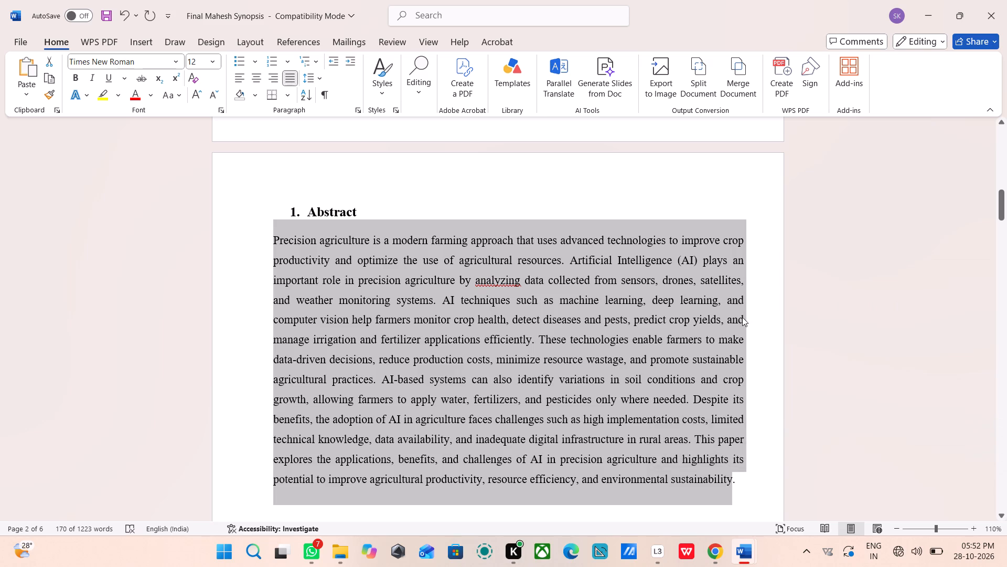
Select all four precision agriculture paragraphs under the Introduction heading and set their line spacing to 1.5.
scroll(742, 317, "down", 4)
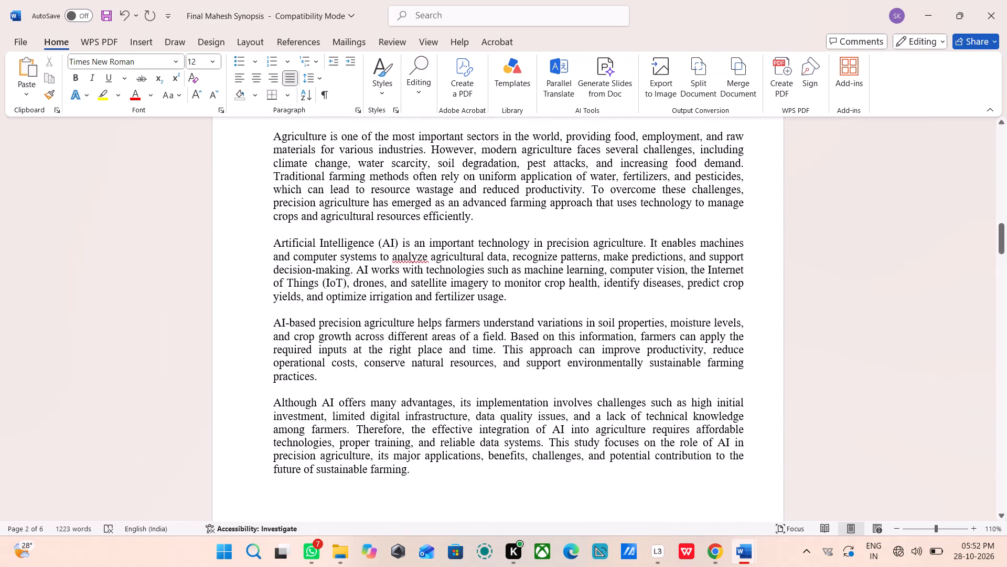
left_click_drag(275, 133, 470, 398)
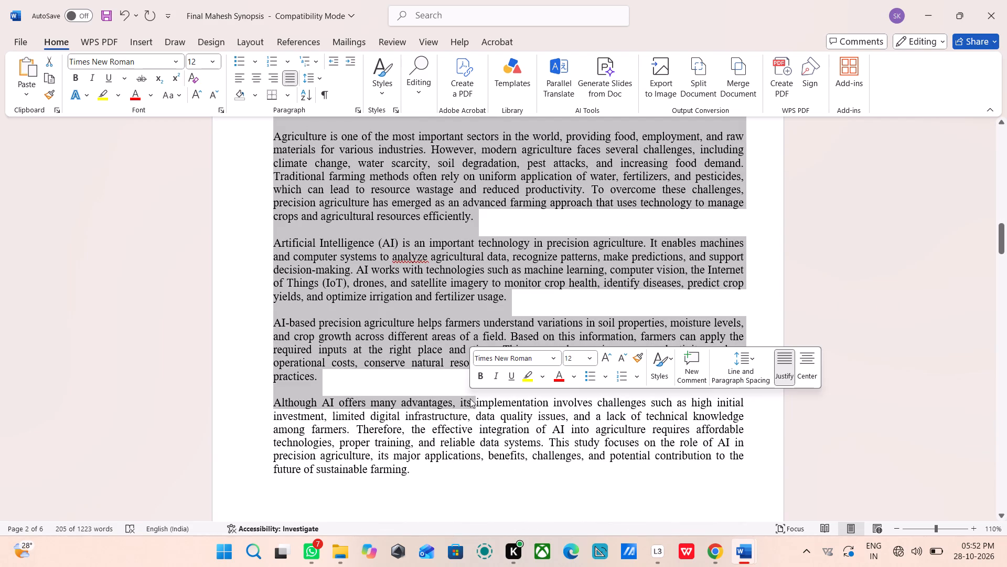
left_click_drag(430, 470, 346, 213)
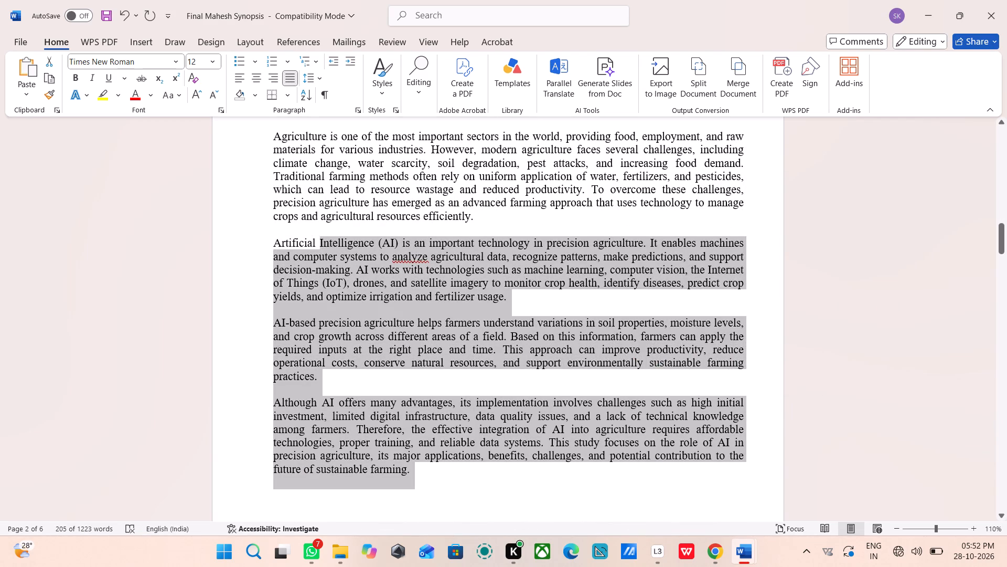
left_click_drag(346, 213, 272, 483)
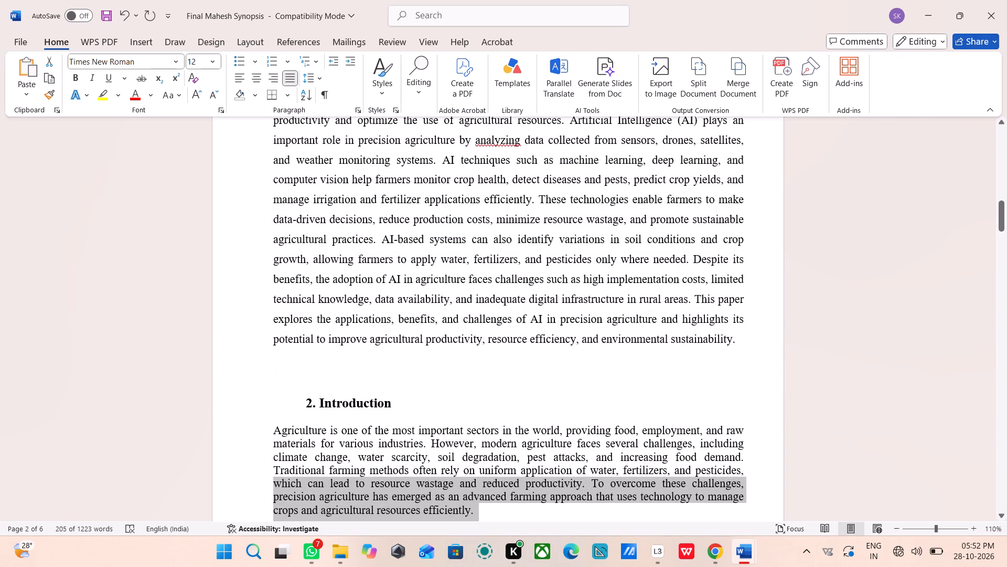
left_click_drag(272, 483, 273, 432)
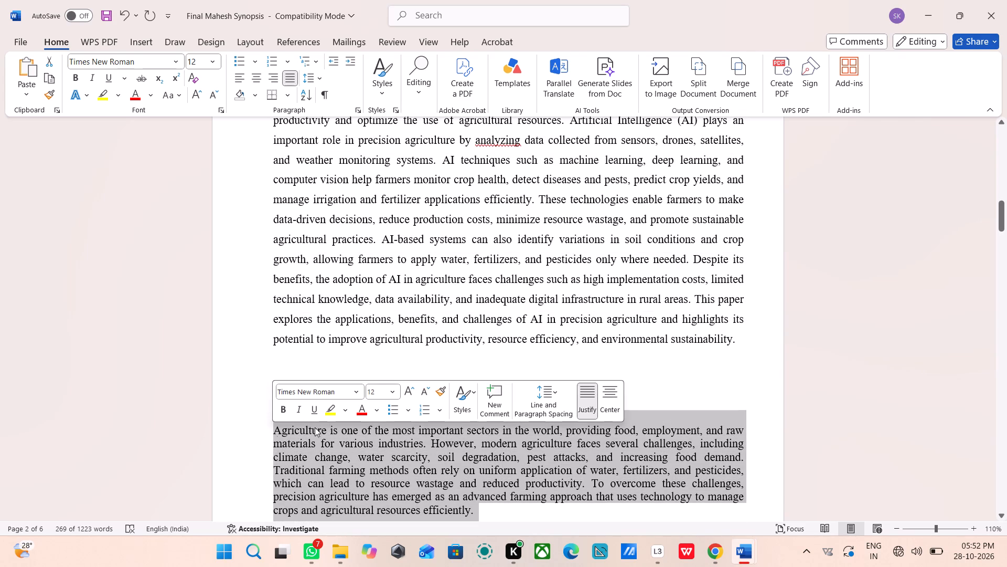
left_click(556, 388)
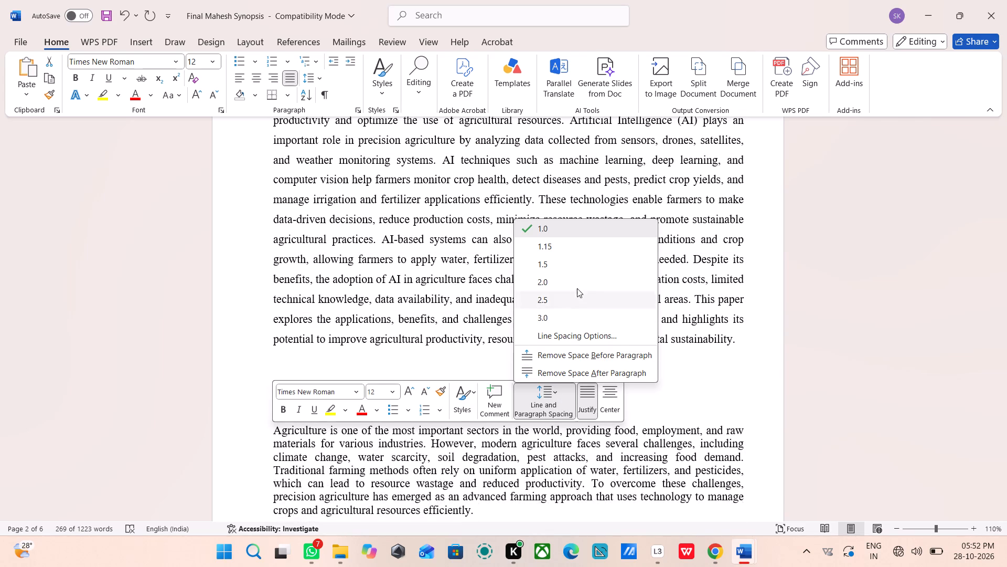
left_click(588, 261)
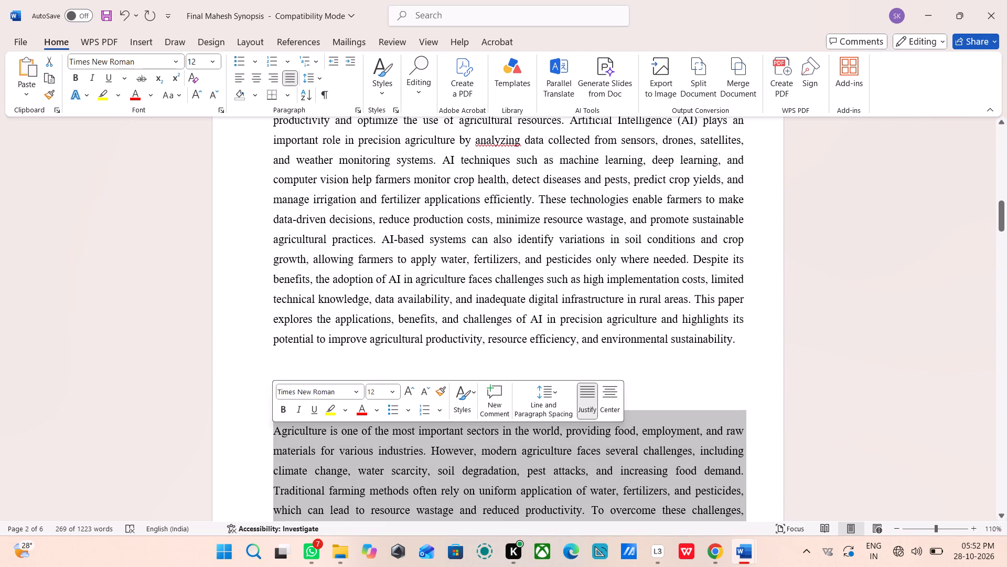
left_click(460, 363)
Examine how the pages flow from the end of the Introduction through the Problem Statement and Objectives to the Literature Survey.
scroll(460, 363, "down", 5)
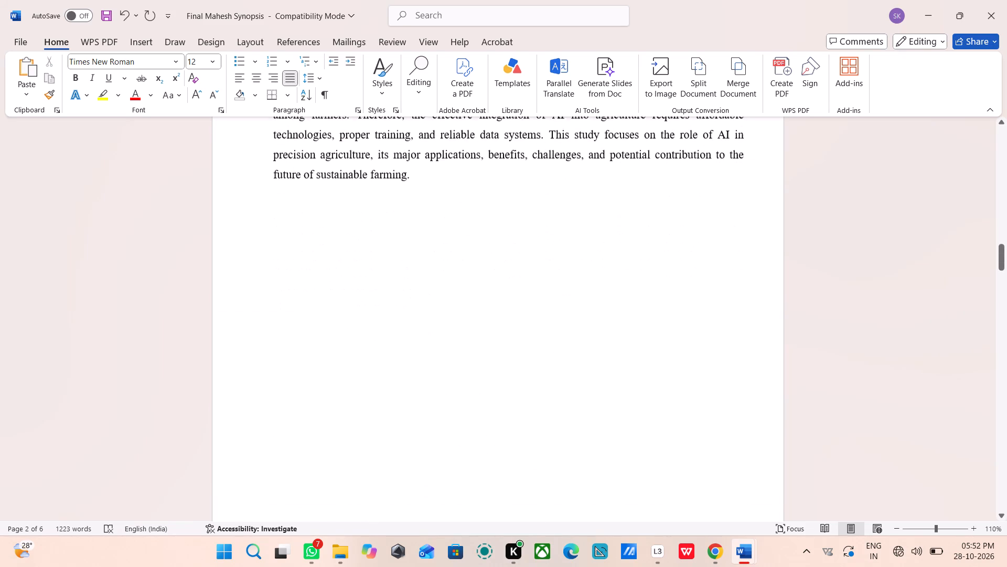
scroll(460, 363, "down", 2)
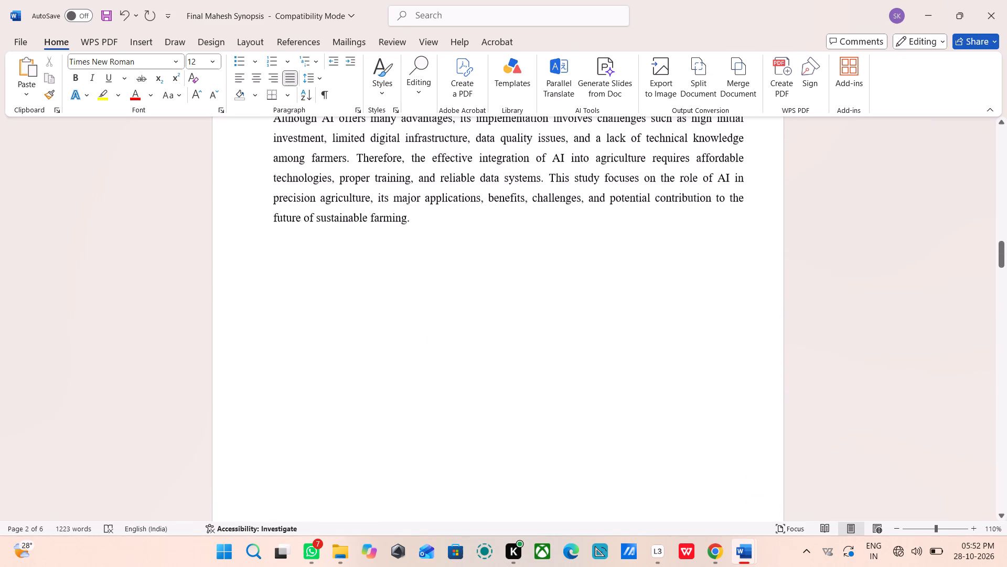
scroll(460, 363, "down", 3)
scroll(460, 363, "up", 1)
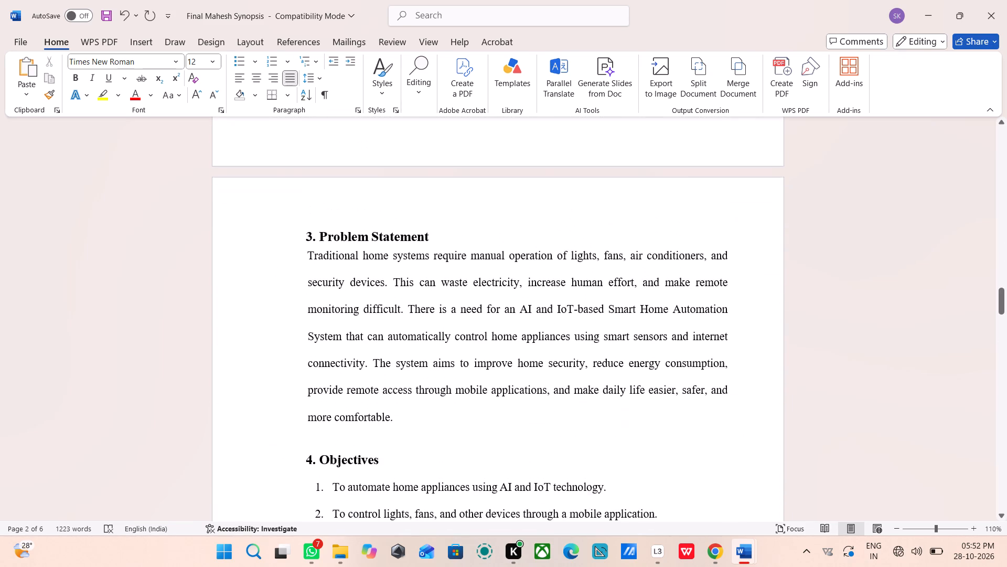
scroll(460, 363, "up", 1)
scroll(460, 363, "down", 2)
scroll(460, 363, "up", 6)
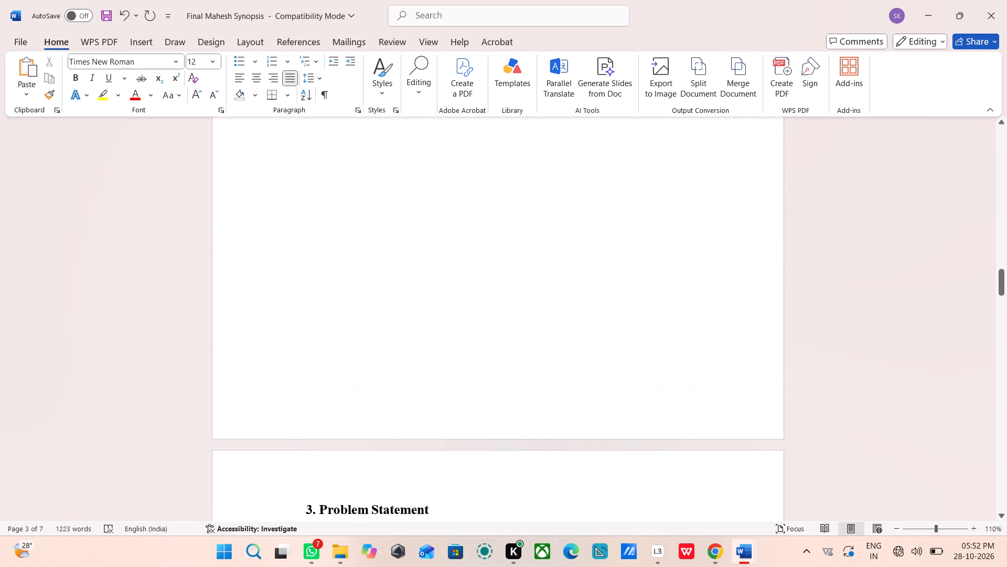
scroll(460, 363, "up", 3)
scroll(460, 363, "down", 1)
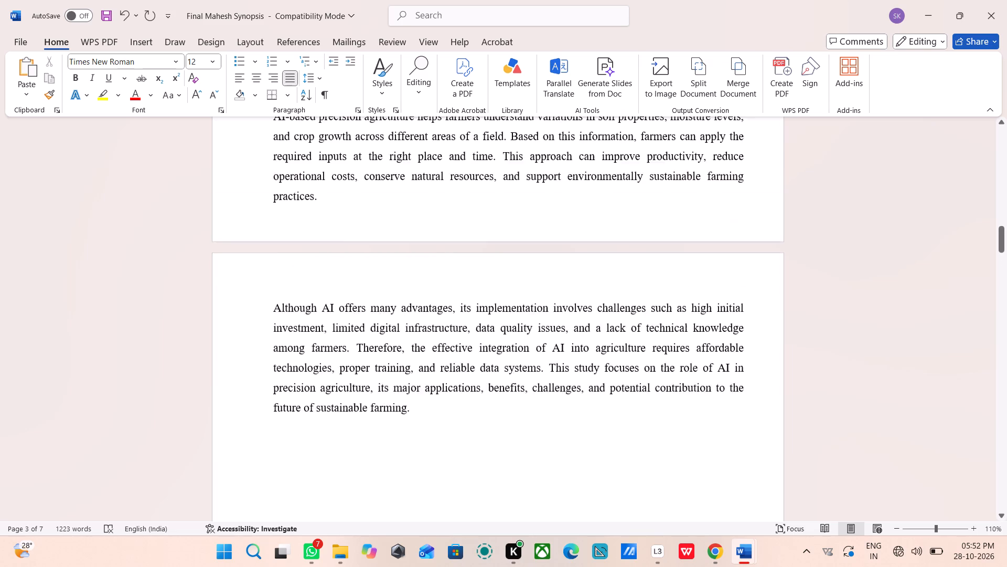
scroll(460, 363, "down", 1)
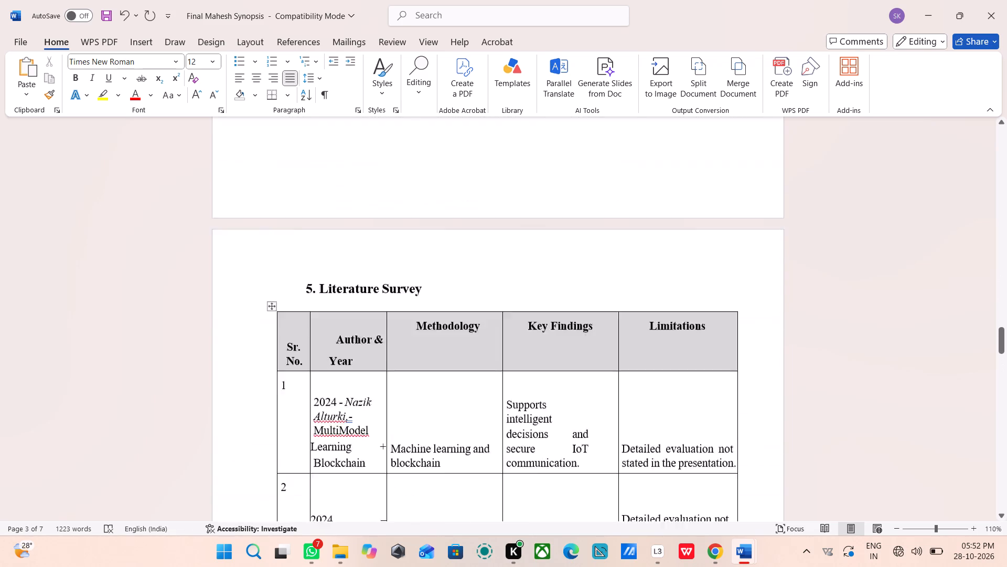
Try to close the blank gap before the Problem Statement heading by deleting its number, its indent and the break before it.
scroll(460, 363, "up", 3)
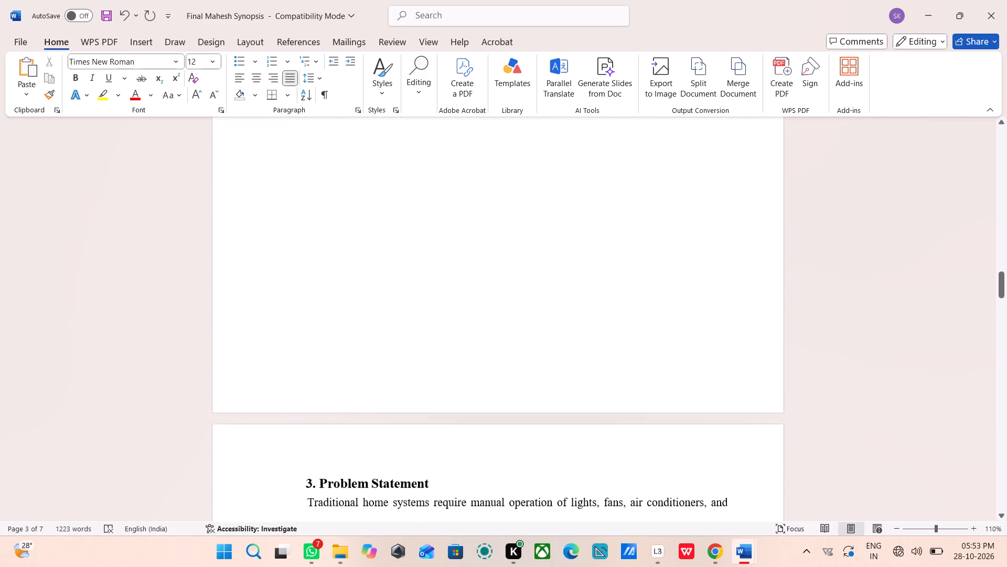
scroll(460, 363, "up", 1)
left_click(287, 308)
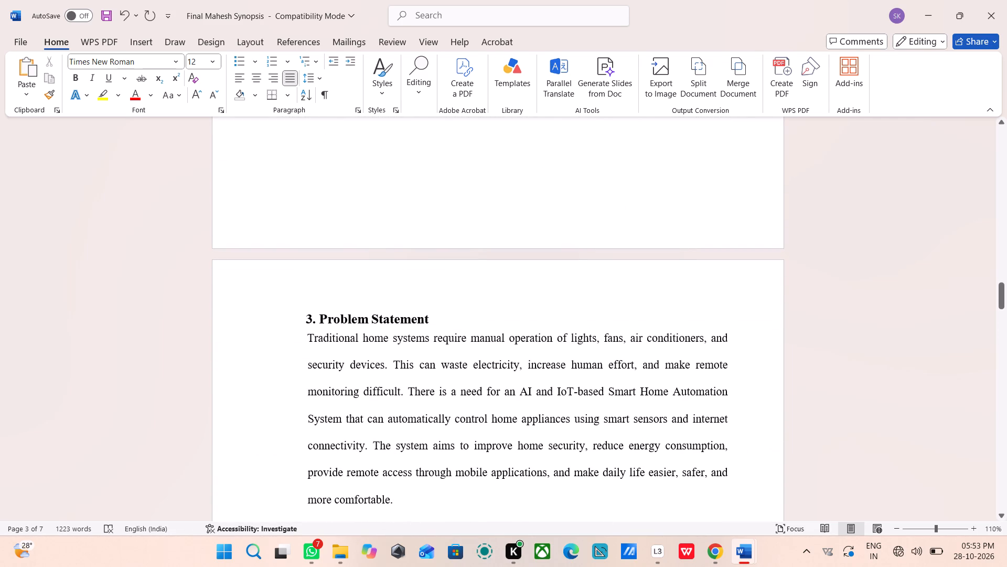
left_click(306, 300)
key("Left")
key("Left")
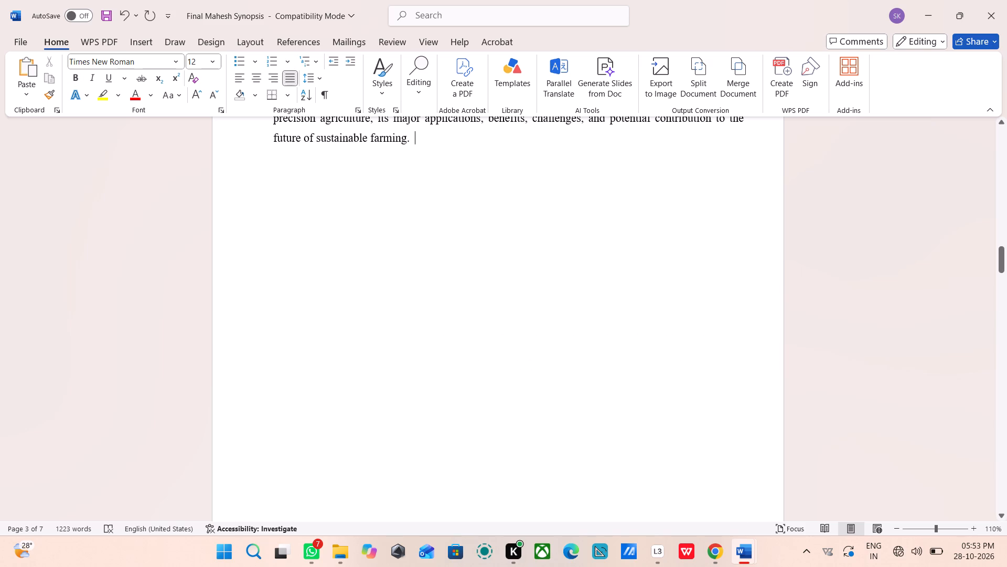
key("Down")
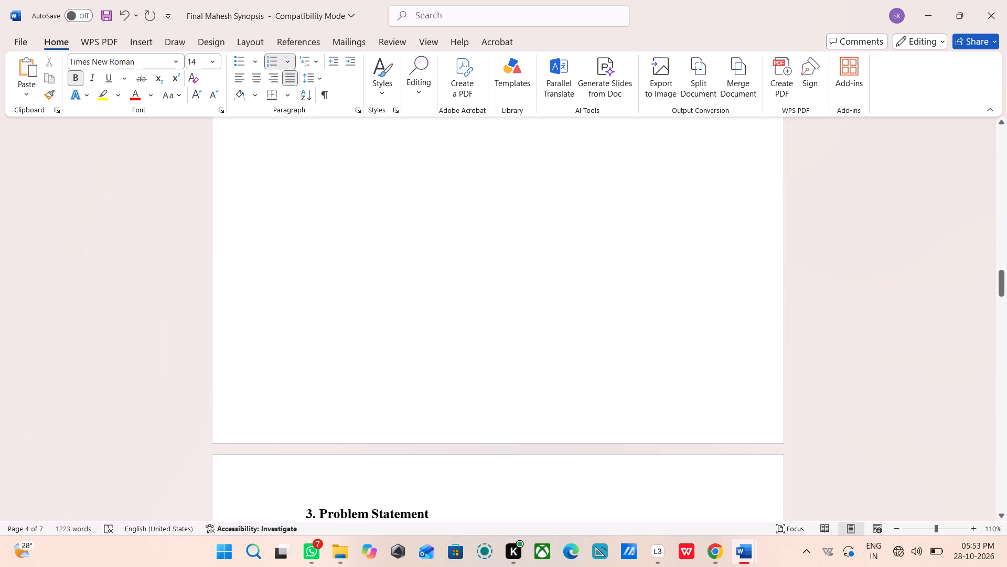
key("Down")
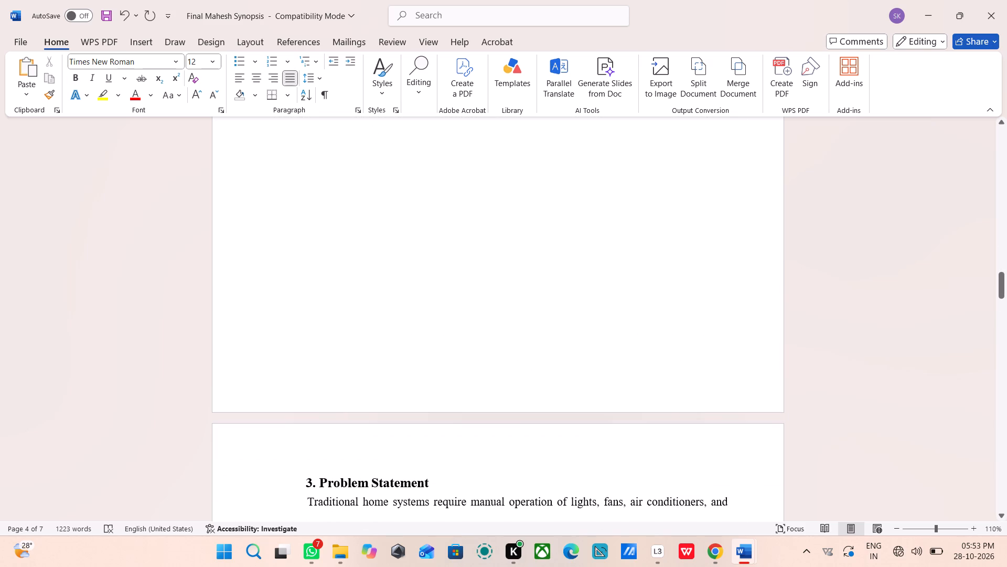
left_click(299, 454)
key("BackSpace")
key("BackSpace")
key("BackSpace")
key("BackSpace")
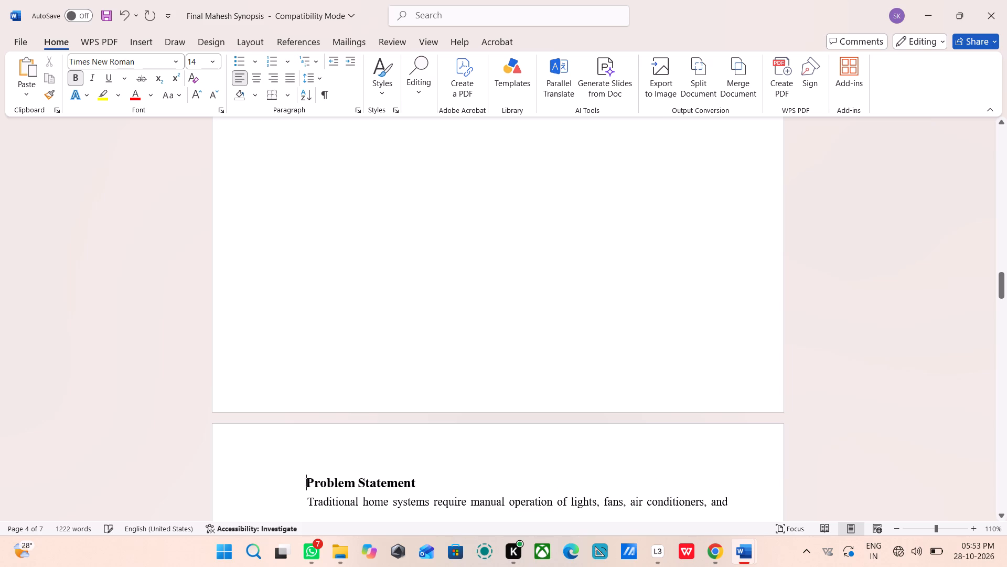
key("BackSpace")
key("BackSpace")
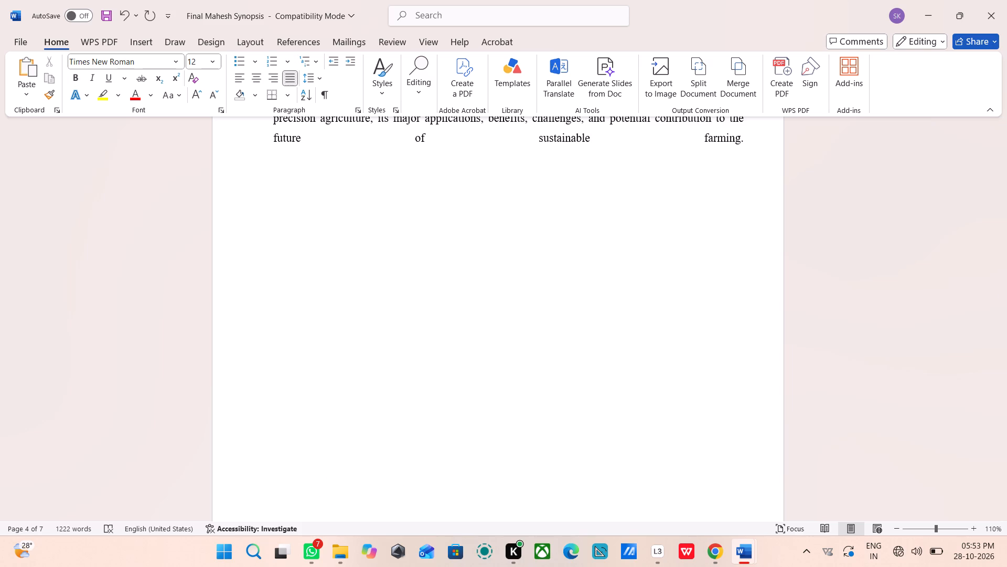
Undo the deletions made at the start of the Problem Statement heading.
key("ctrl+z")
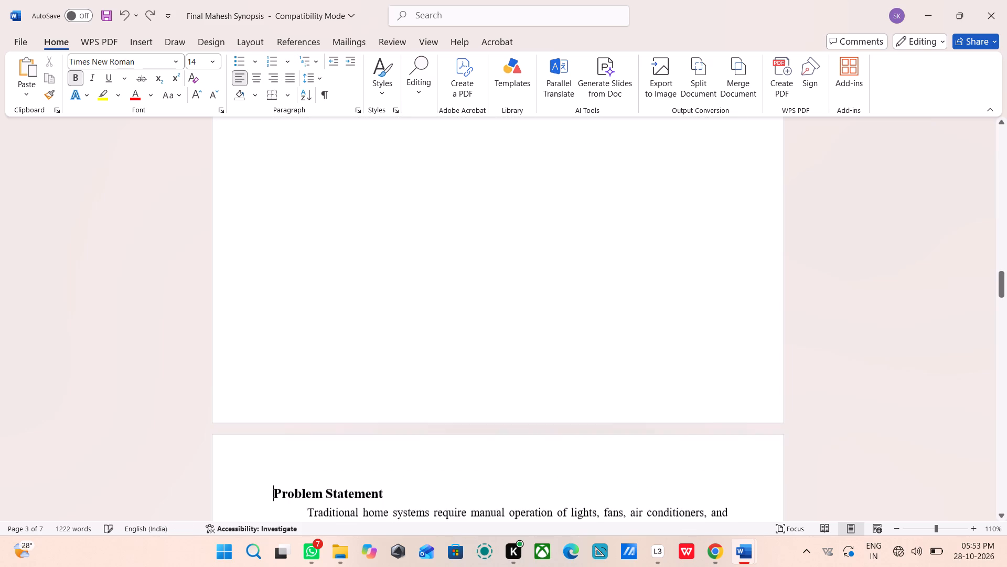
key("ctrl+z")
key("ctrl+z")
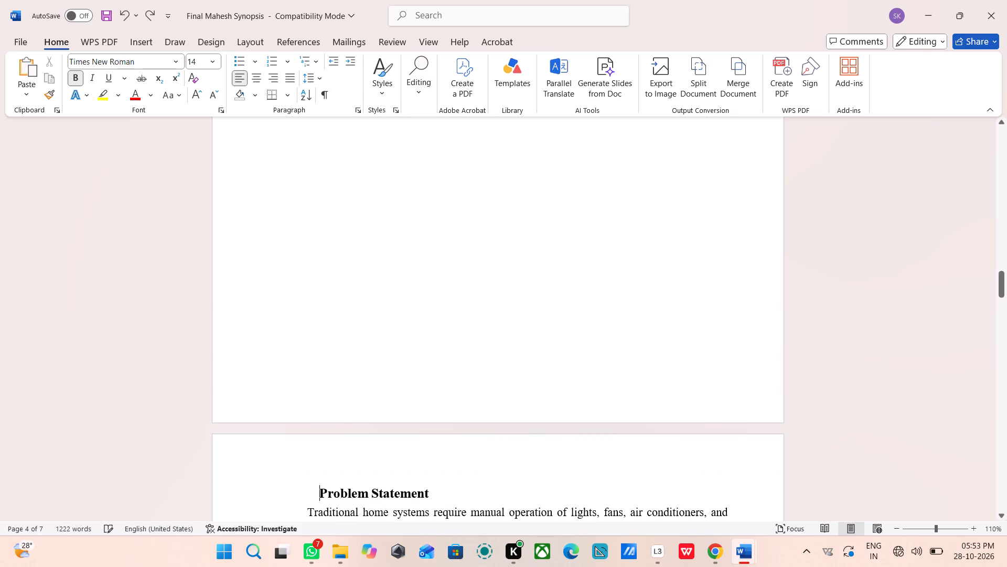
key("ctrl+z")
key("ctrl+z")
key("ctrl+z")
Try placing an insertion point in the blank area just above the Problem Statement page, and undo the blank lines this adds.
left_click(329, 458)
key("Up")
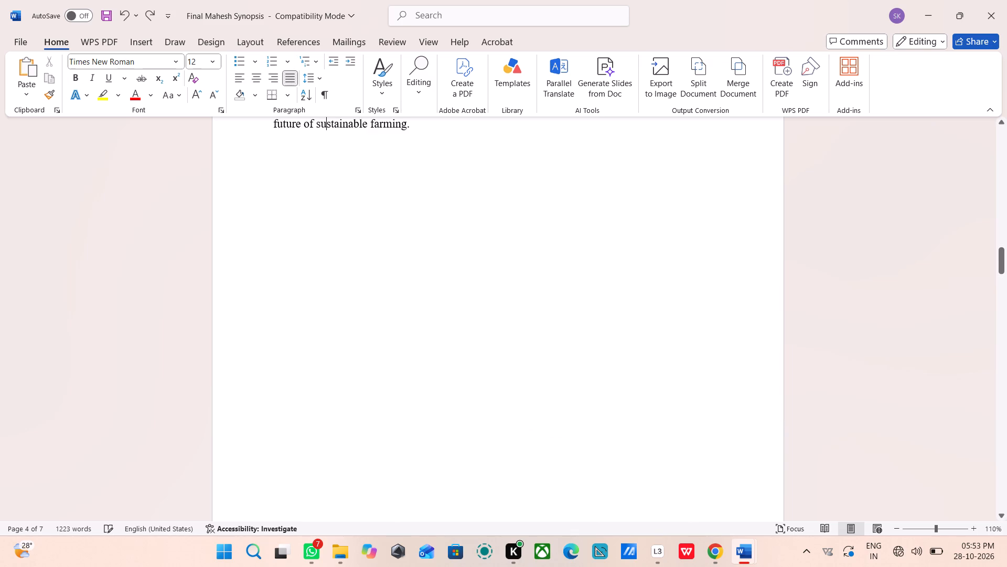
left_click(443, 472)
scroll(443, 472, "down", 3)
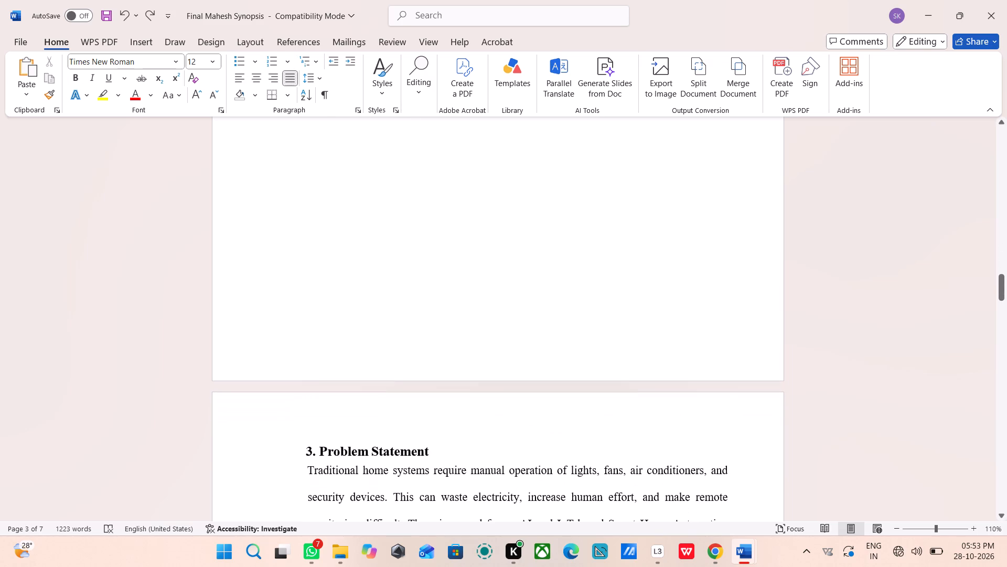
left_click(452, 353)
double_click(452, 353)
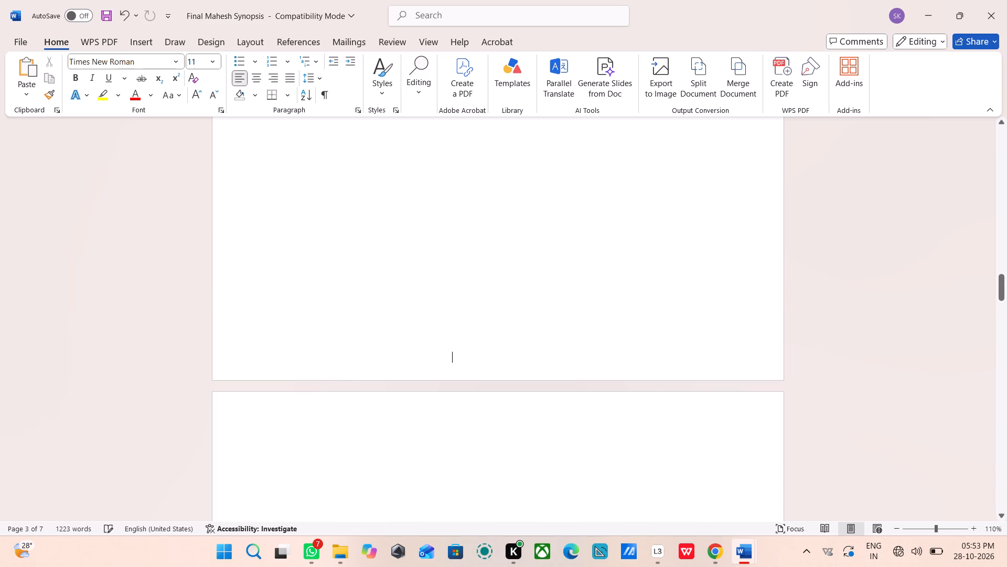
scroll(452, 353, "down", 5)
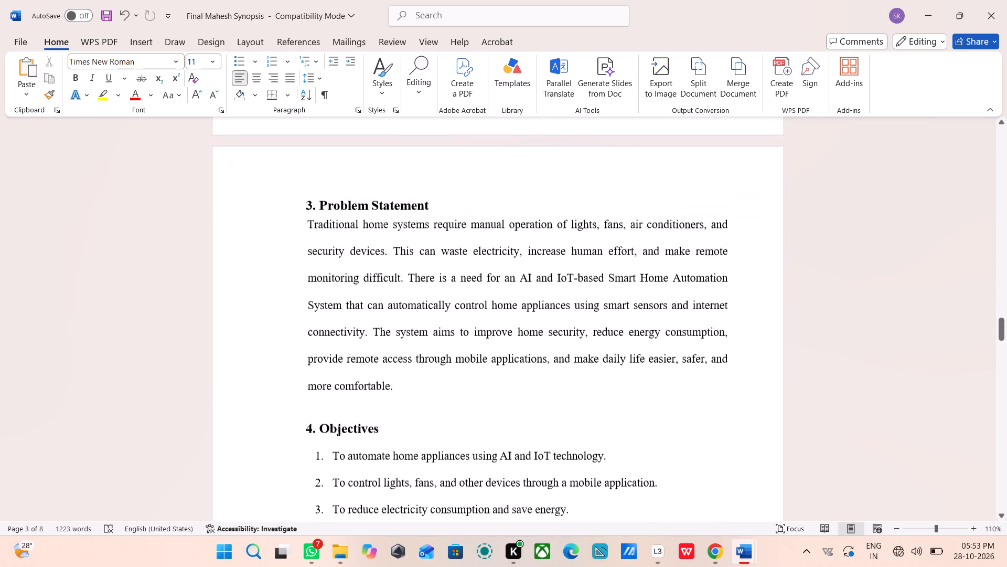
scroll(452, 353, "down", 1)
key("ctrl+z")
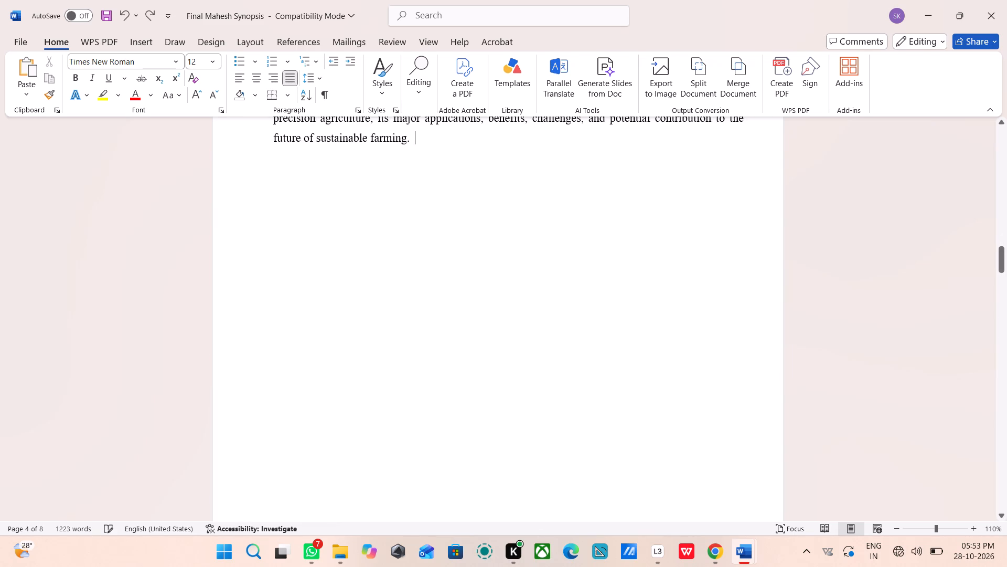
Examine the blank space between the Introduction's last paragraph and the Problem Statement heading.
scroll(452, 353, "down", 4)
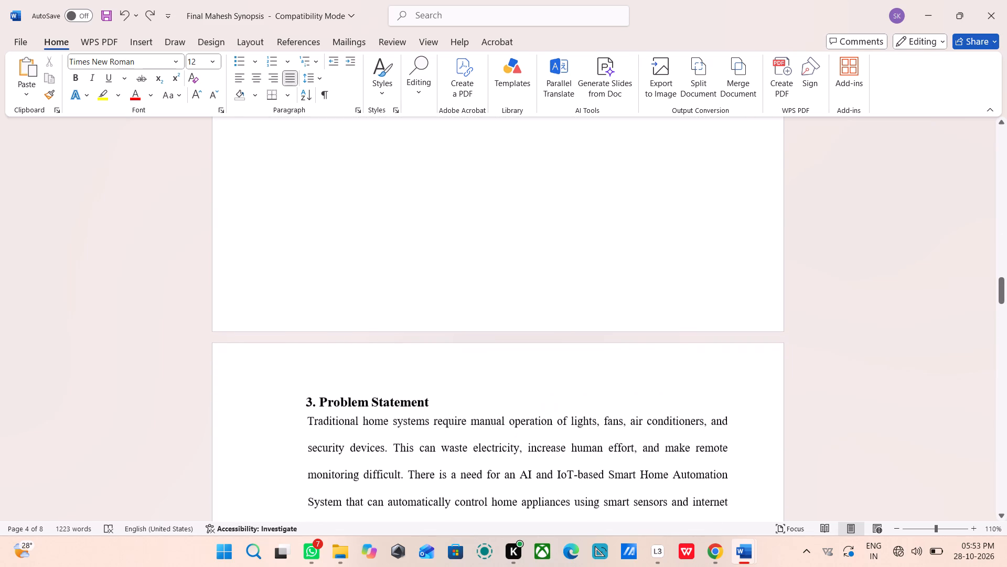
scroll(377, 391, "down", 1)
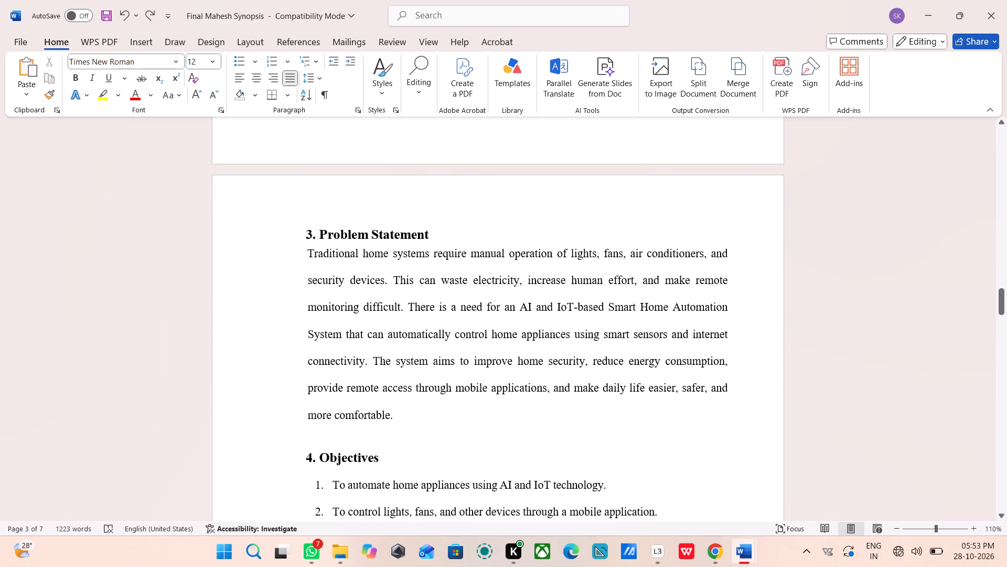
left_click(439, 214)
scroll(439, 214, "up", 6)
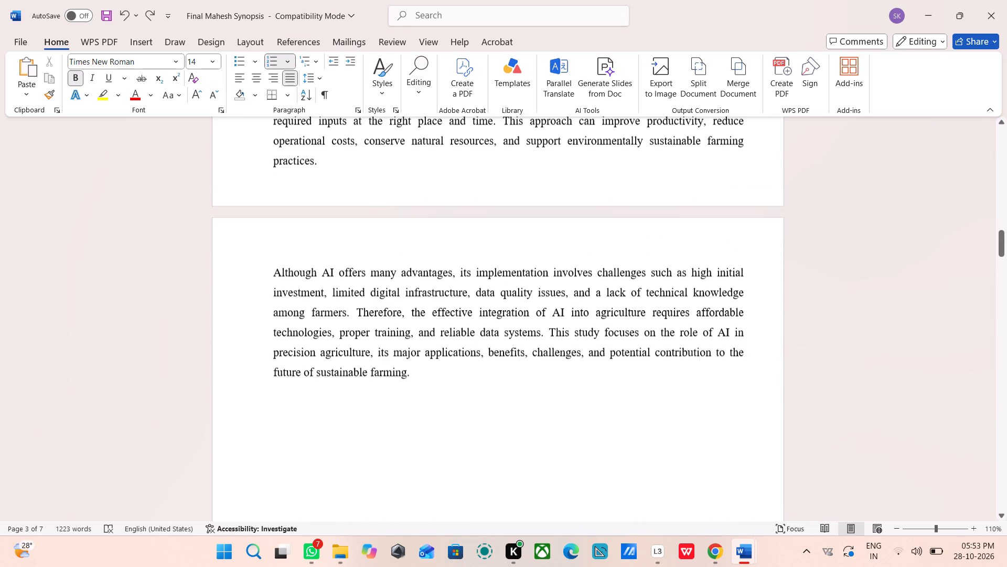
double_click(384, 305)
scroll(384, 305, "down", 3)
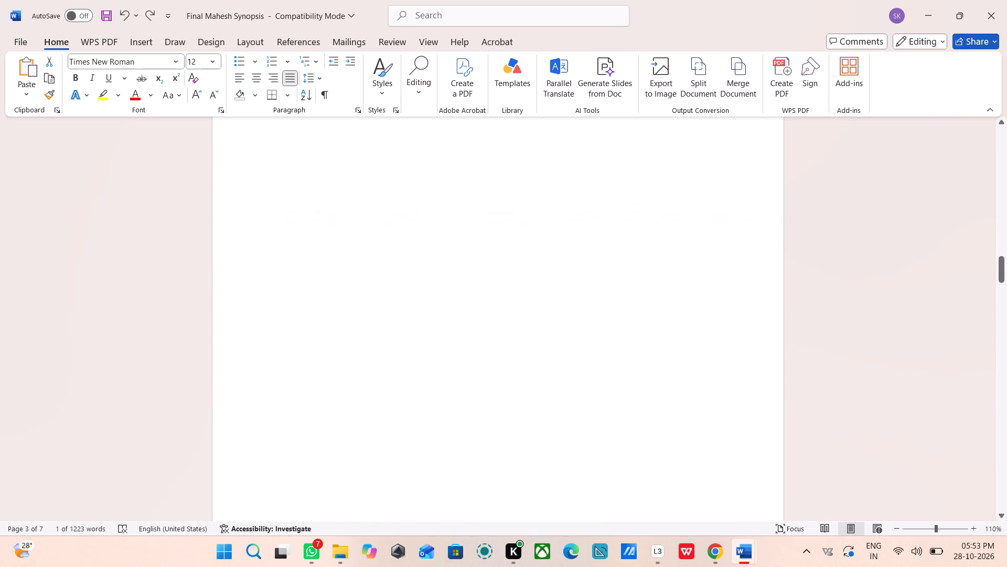
scroll(384, 305, "down", 4)
scroll(384, 305, "up", 2)
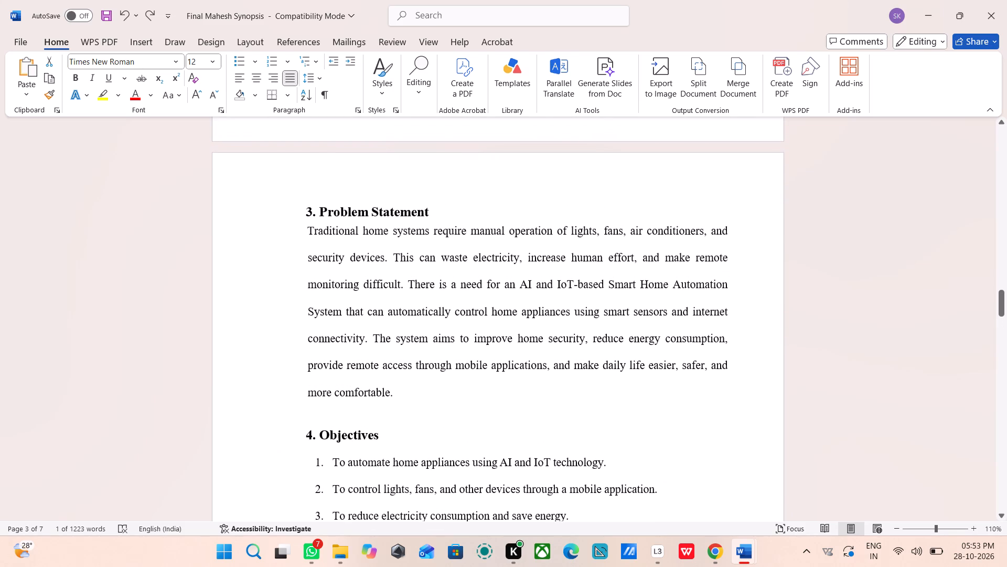
Remove the number and indent from the Problem Statement heading, deleting back to the end of the Introduction's last sentence.
left_click(453, 215)
left_click_drag(453, 215, 304, 219)
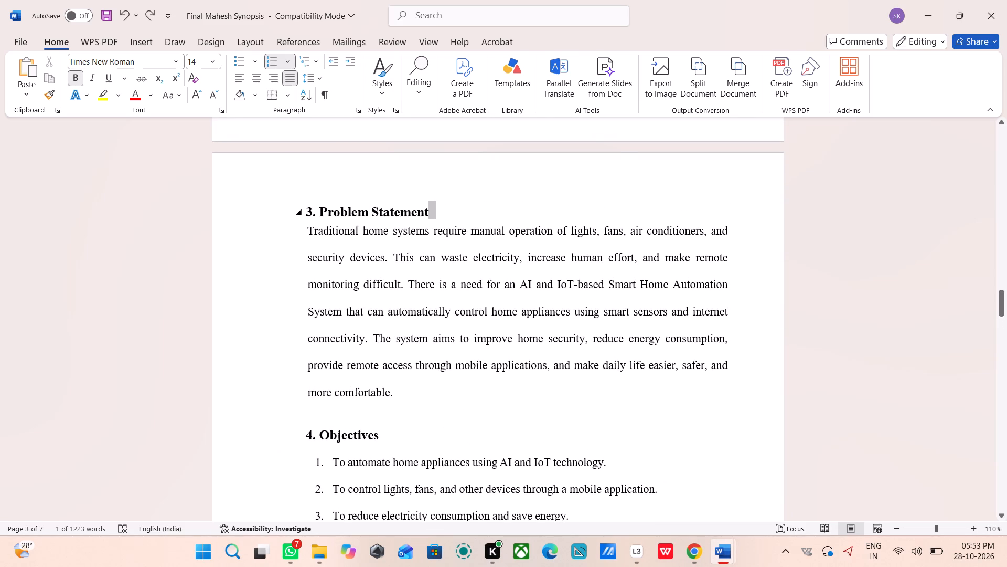
left_click_drag(304, 219, 304, 212)
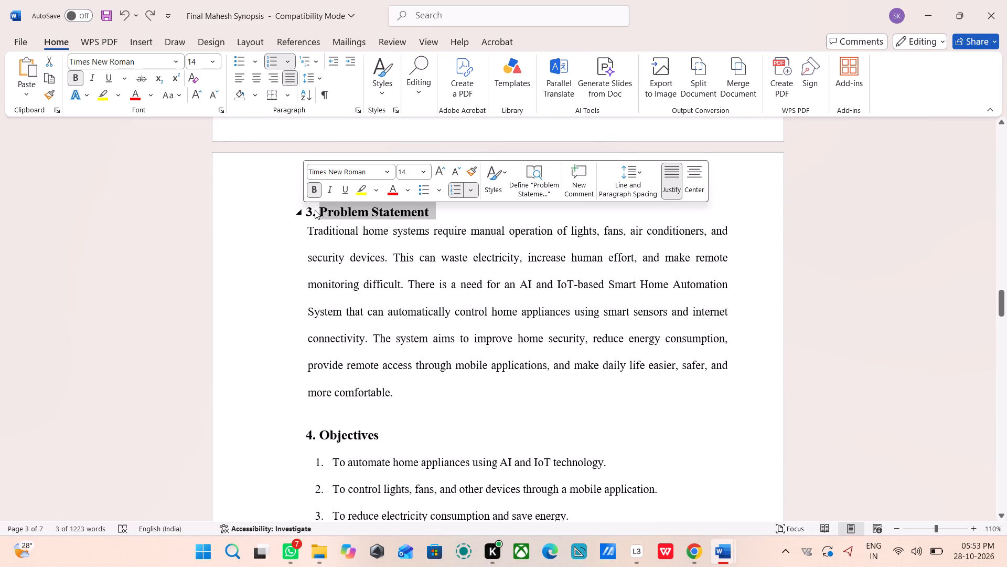
left_click(315, 210)
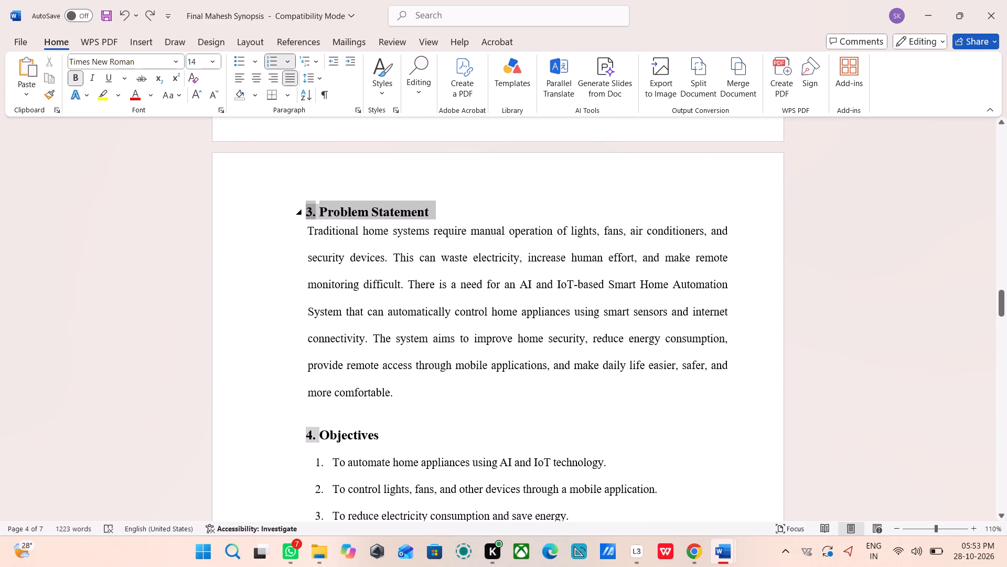
key("BackSpace")
key("BackSpace")
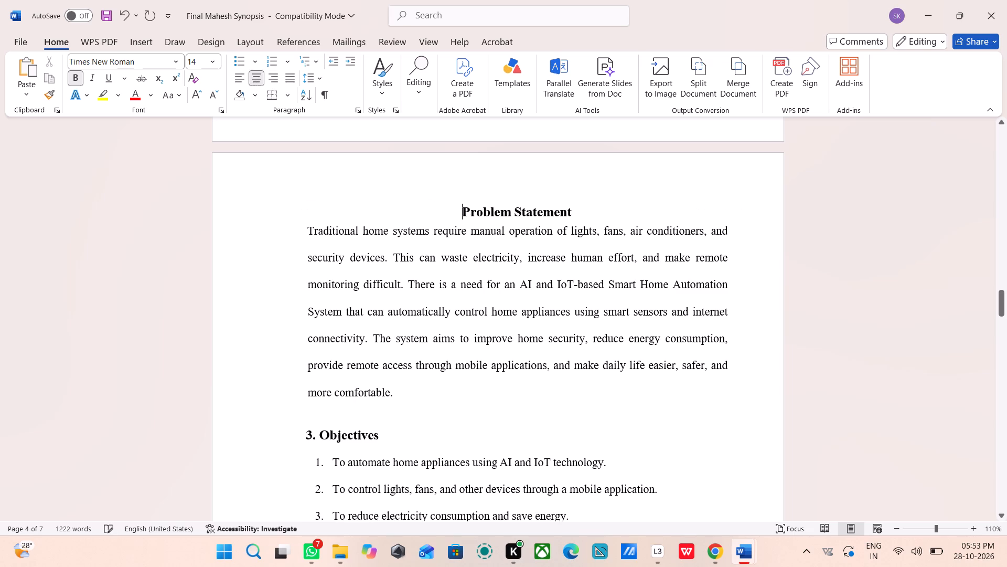
key("BackSpace")
key("BackSpace")
key("BackSpace")
key("BackSpace")
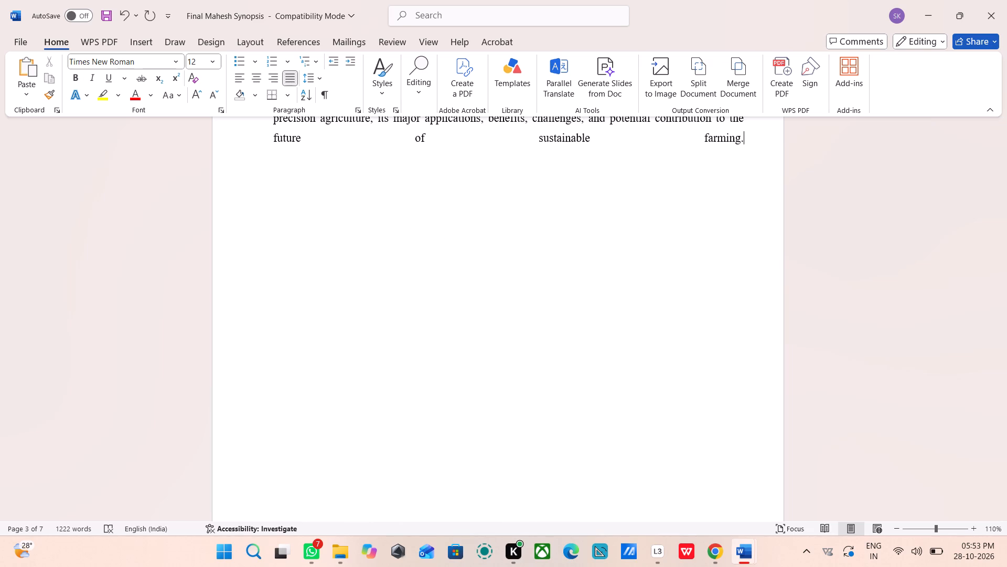
Insert new paragraph breaks after the Introduction's last sentence, ending in "sustainable farming.".
key("Return")
key("Return")
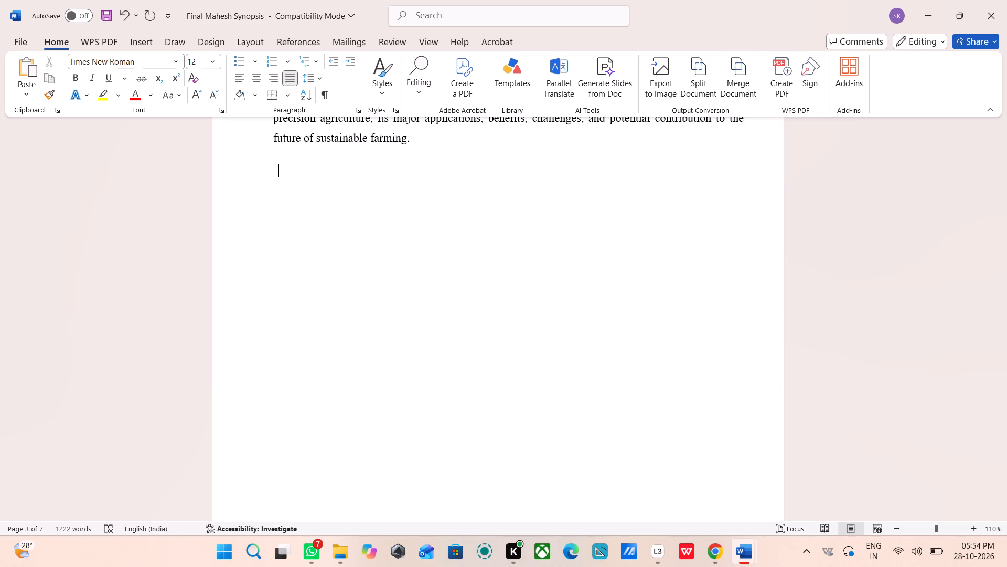
Delete the smart home paragraph under the Problem Statement heading, from "Traditional home systems" to "more comfortable.".
scroll(315, 210, "down", 4)
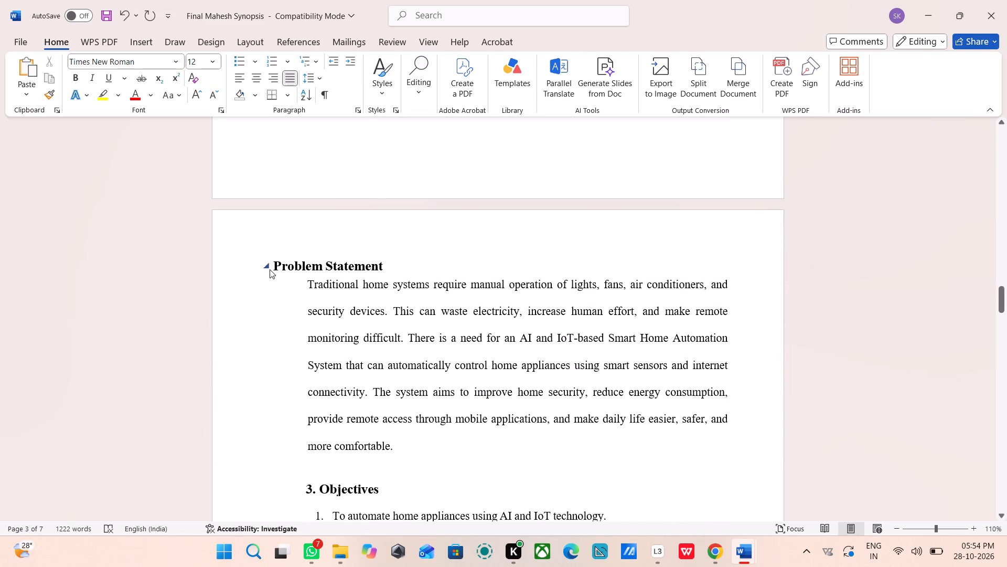
left_click(270, 269)
left_click(269, 266)
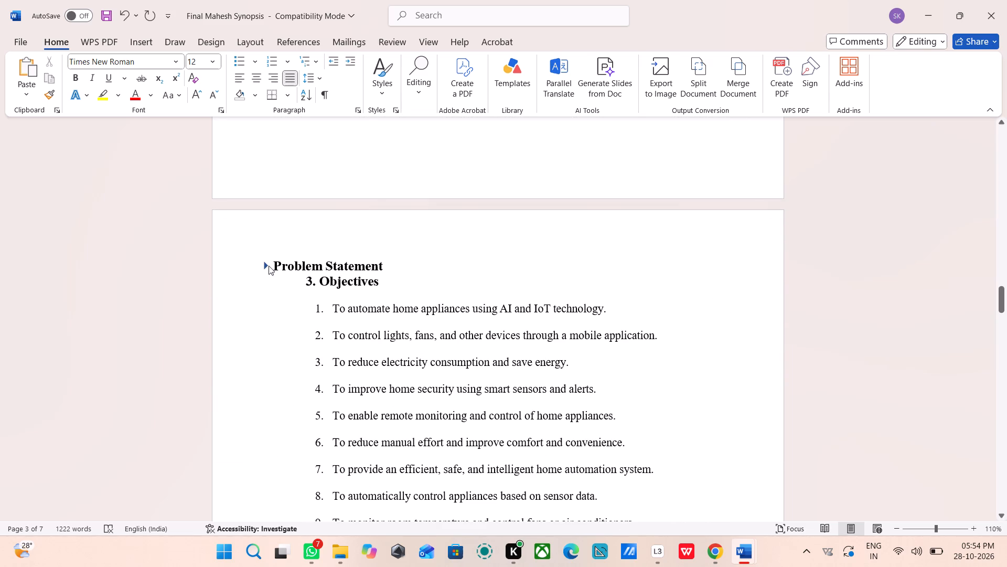
left_click_drag(276, 265, 437, 427)
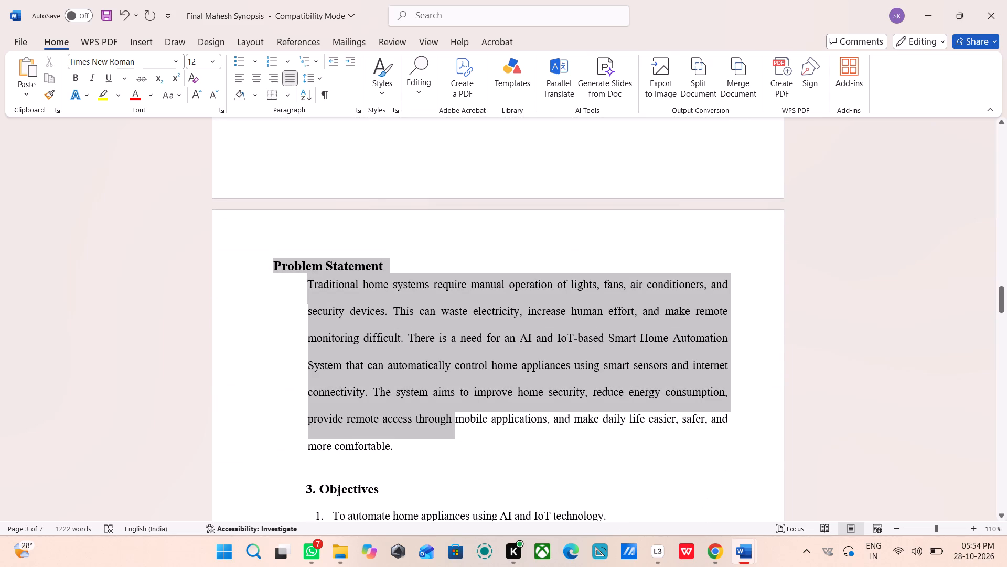
left_click_drag(437, 427, 445, 415)
left_click_drag(445, 415, 449, 288)
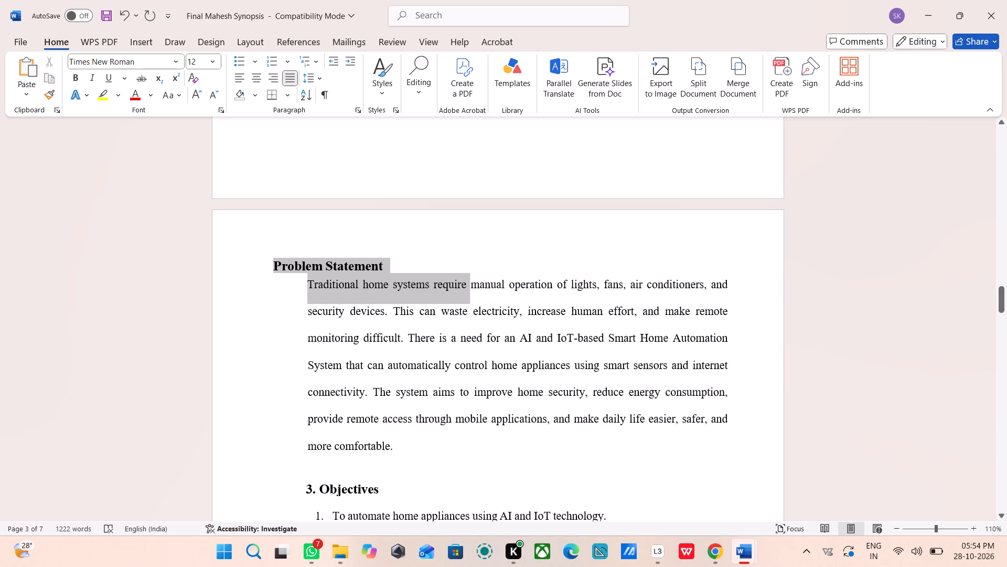
left_click_drag(449, 288, 449, 438)
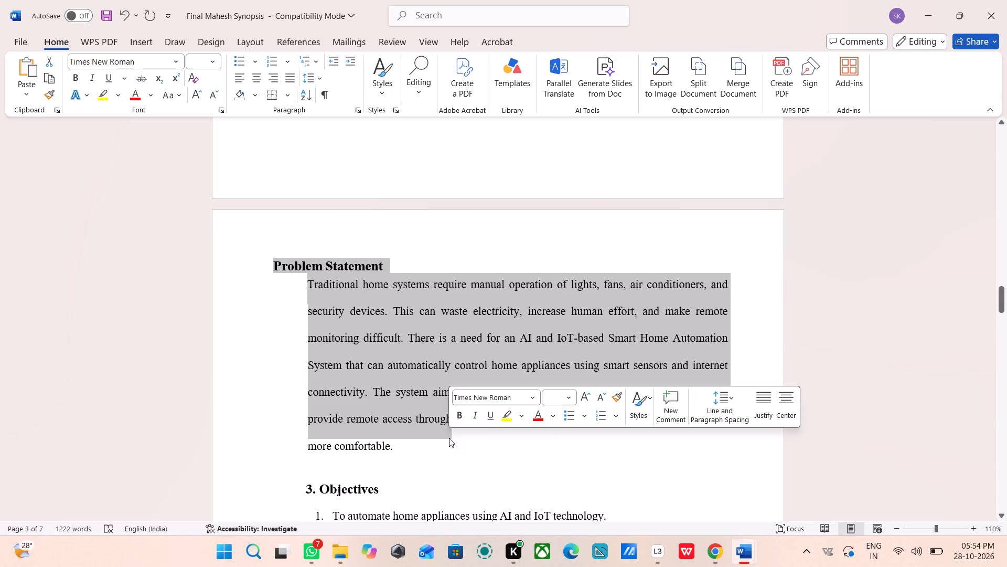
left_click(416, 453)
left_click_drag(416, 453, 294, 296)
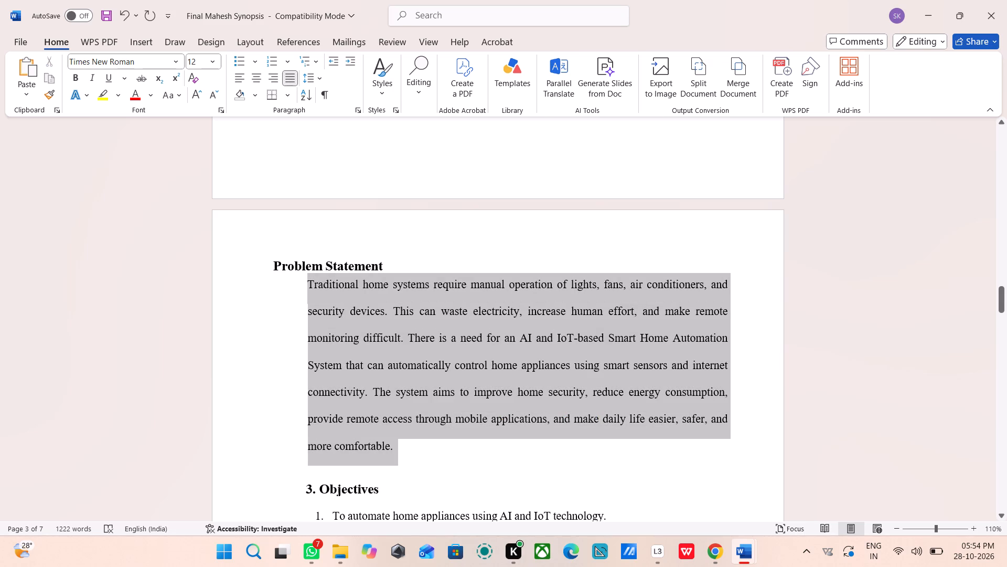
left_click_drag(294, 296, 294, 291)
key("BackSpace")
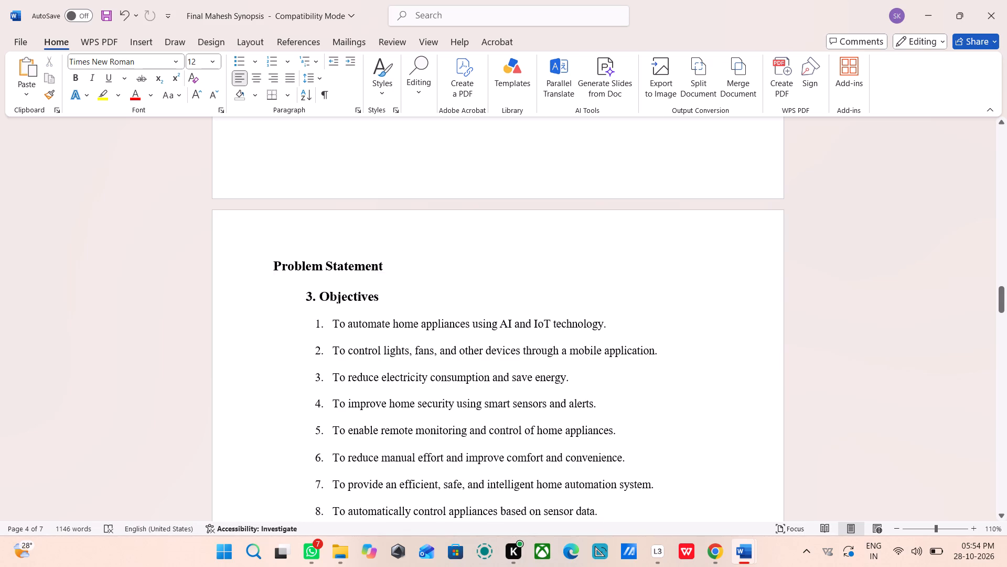
Cut the Problem Statement heading from above Objectives and paste it below the Introduction's last paragraph.
left_click_drag(272, 266, 367, 271)
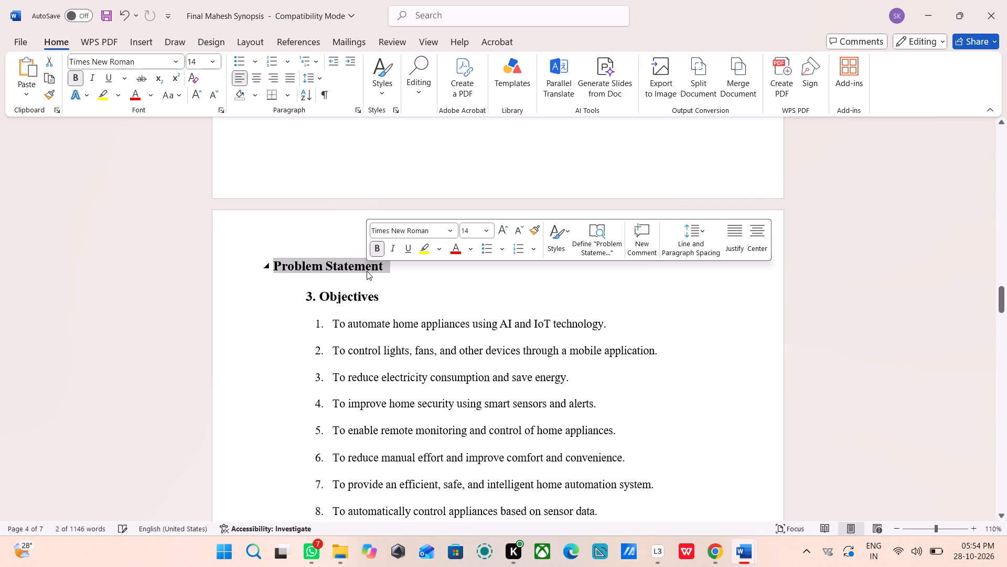
key("ctrl+x")
scroll(369, 203, "up", 2)
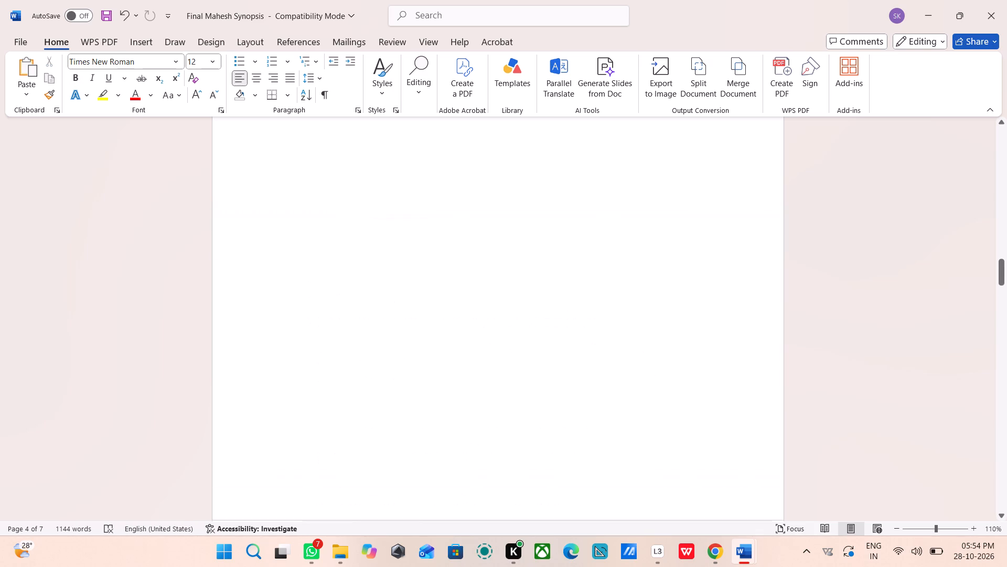
scroll(369, 203, "up", 2)
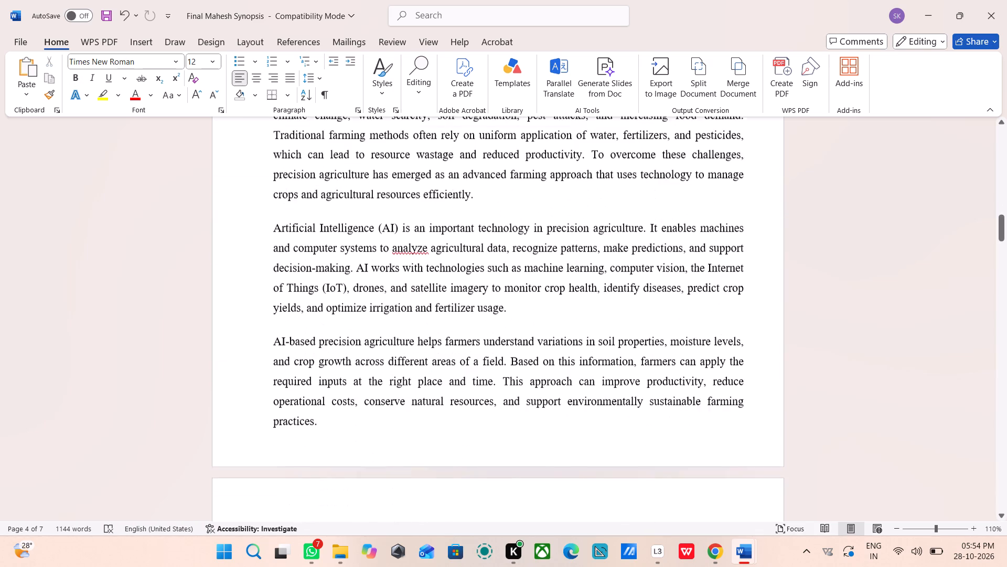
scroll(344, 343, "up", 3)
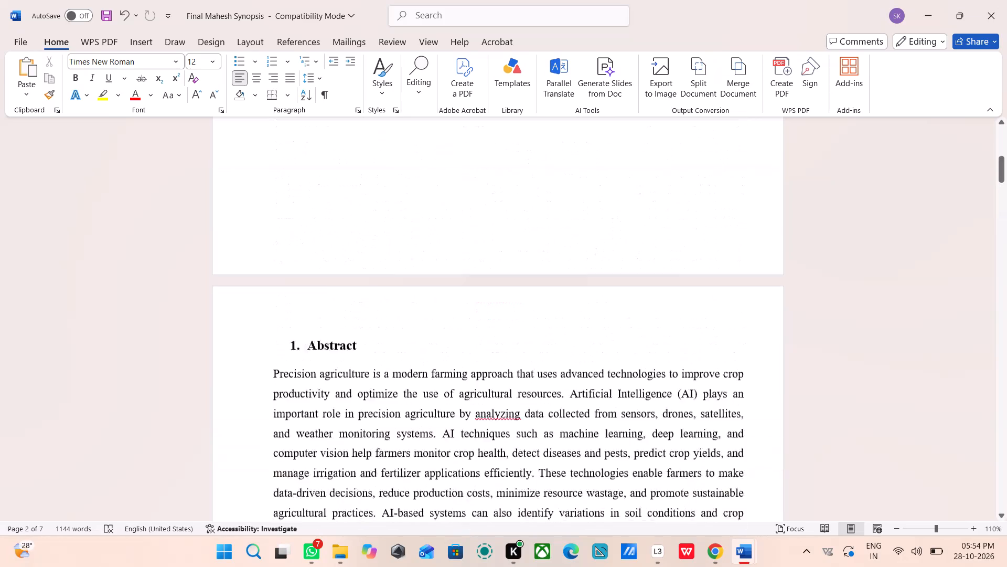
scroll(344, 343, "up", 1)
scroll(344, 343, "down", 3)
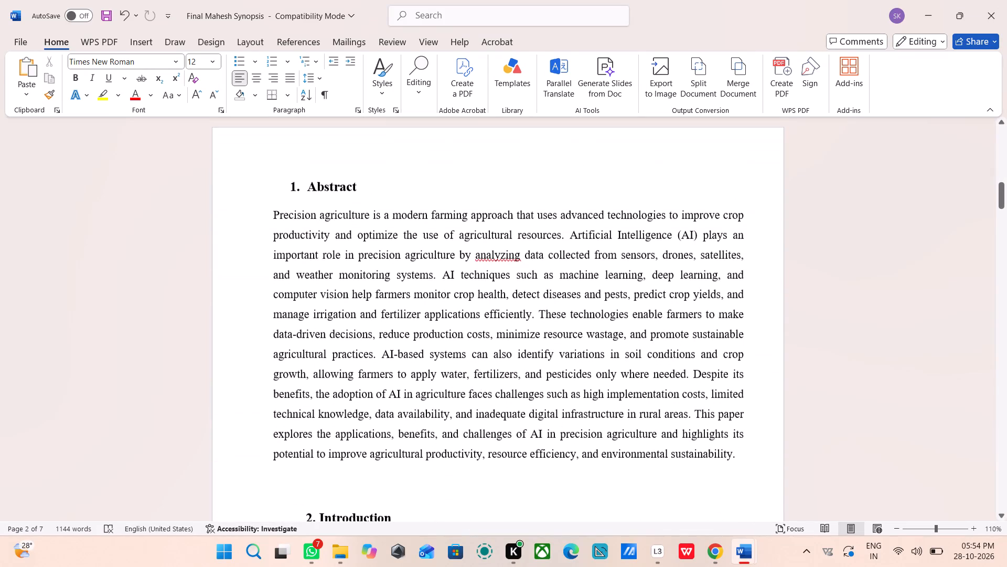
left_click_drag(293, 186, 278, 190)
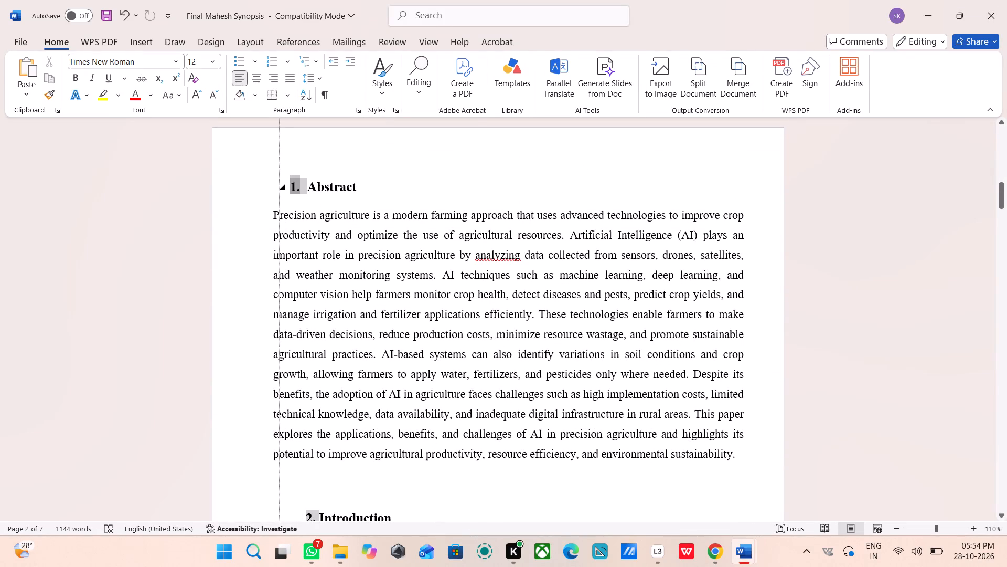
left_click_drag(278, 190, 276, 192)
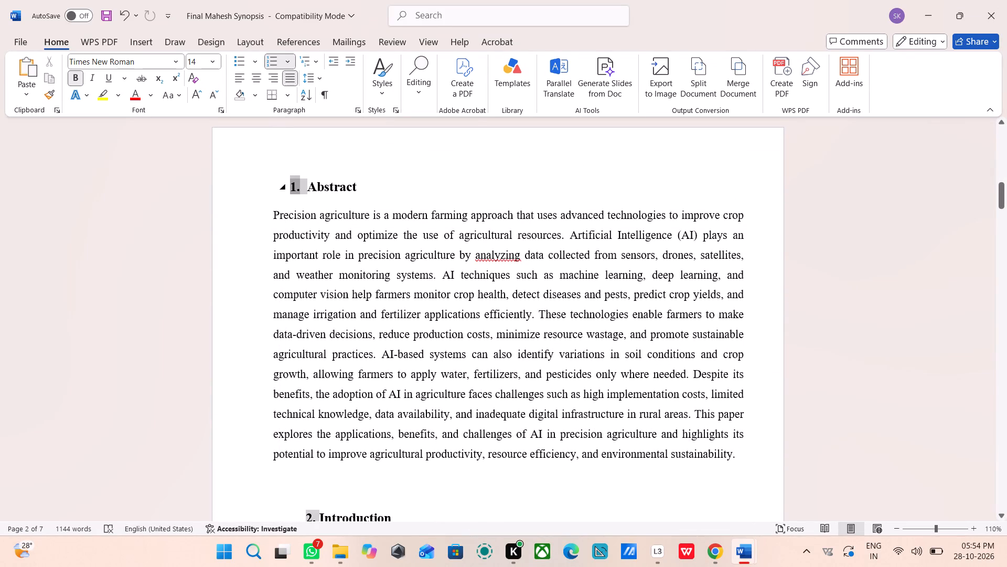
left_click(420, 180)
scroll(420, 180, "down", 1)
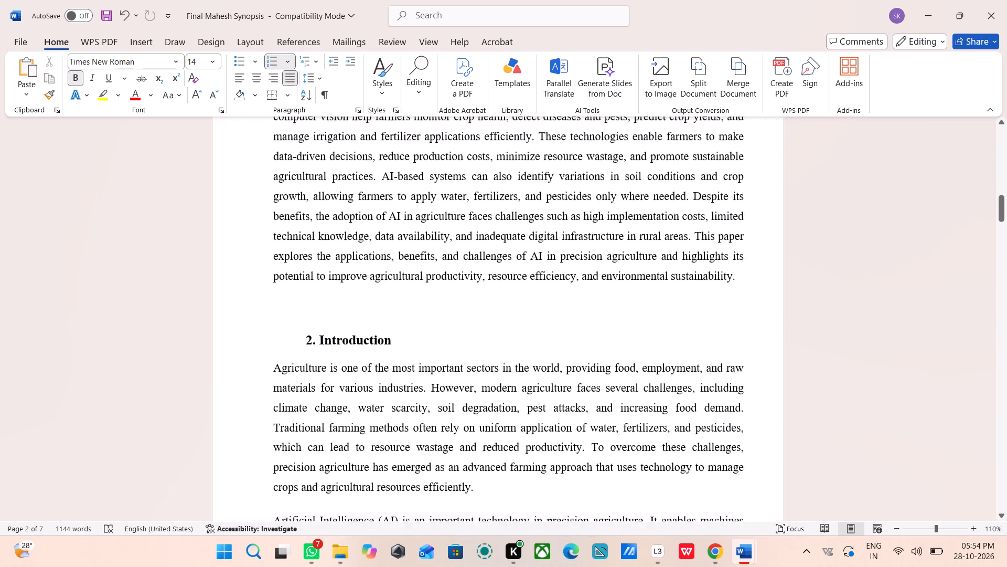
scroll(420, 180, "down", 4)
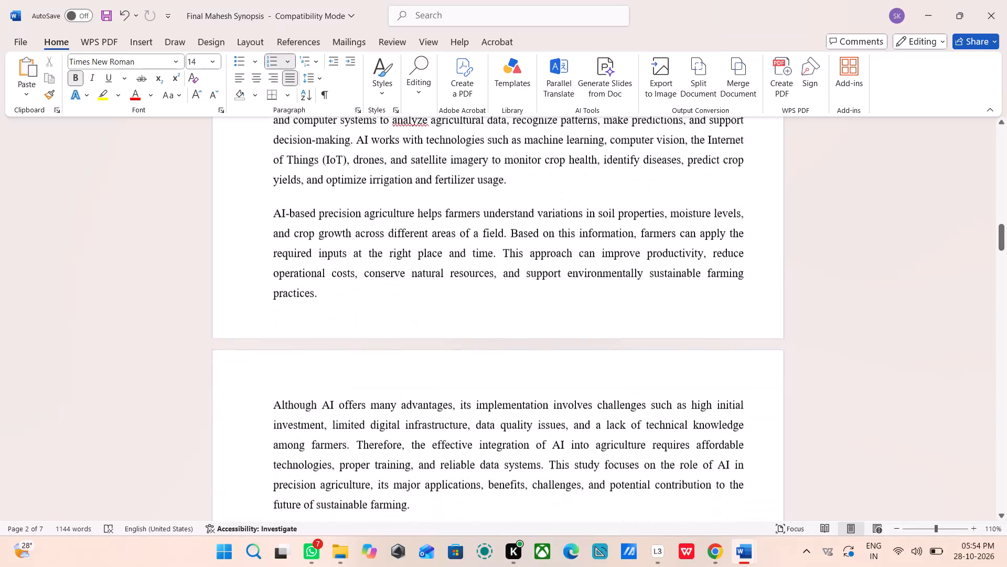
scroll(420, 180, "down", 1)
scroll(317, 281, "down", 2)
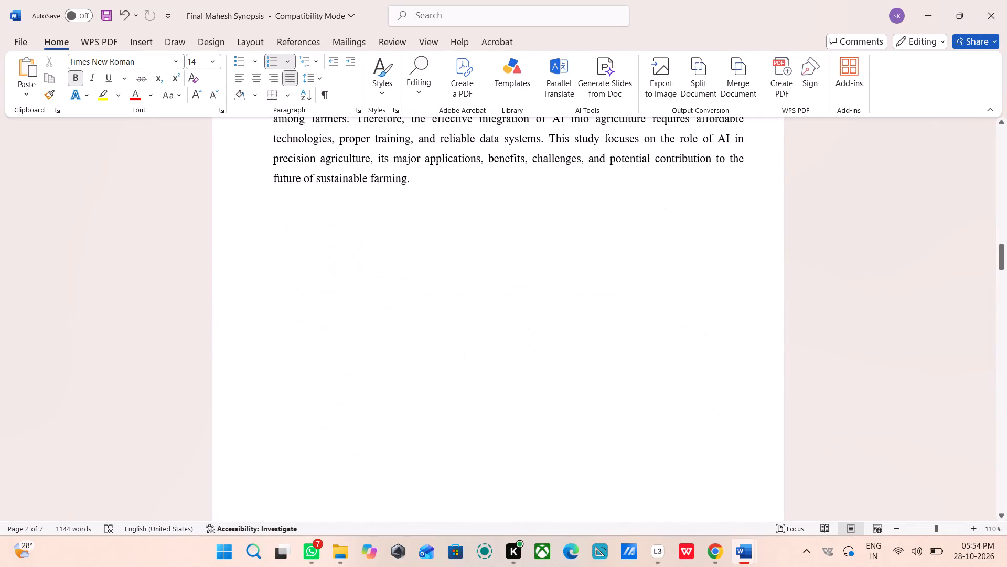
double_click(318, 245)
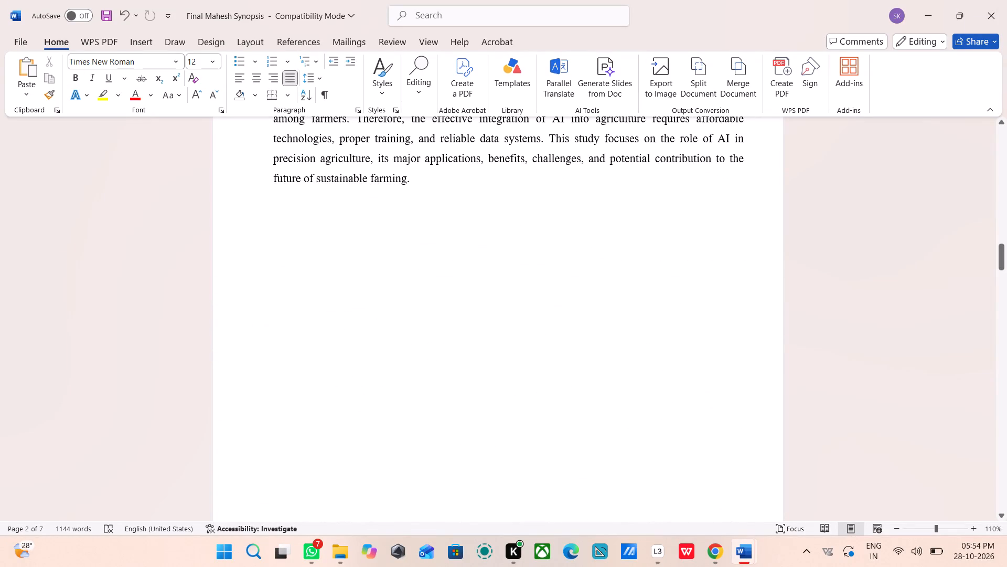
left_click(308, 224)
key("ctrl+v")
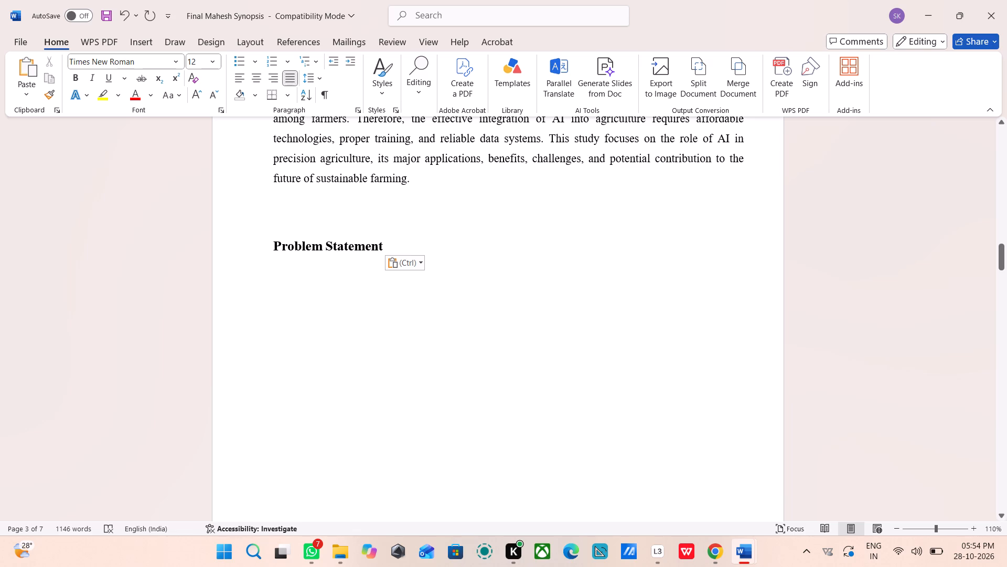
Remove the empty line between the Introduction's last paragraph and the Problem Statement heading.
double_click(308, 224)
left_click(308, 224)
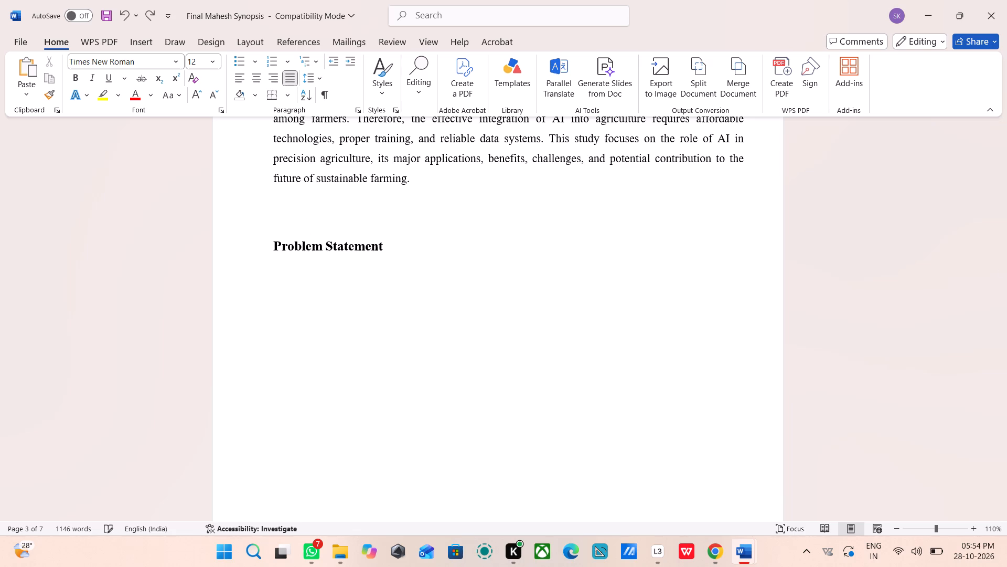
key("BackSpace")
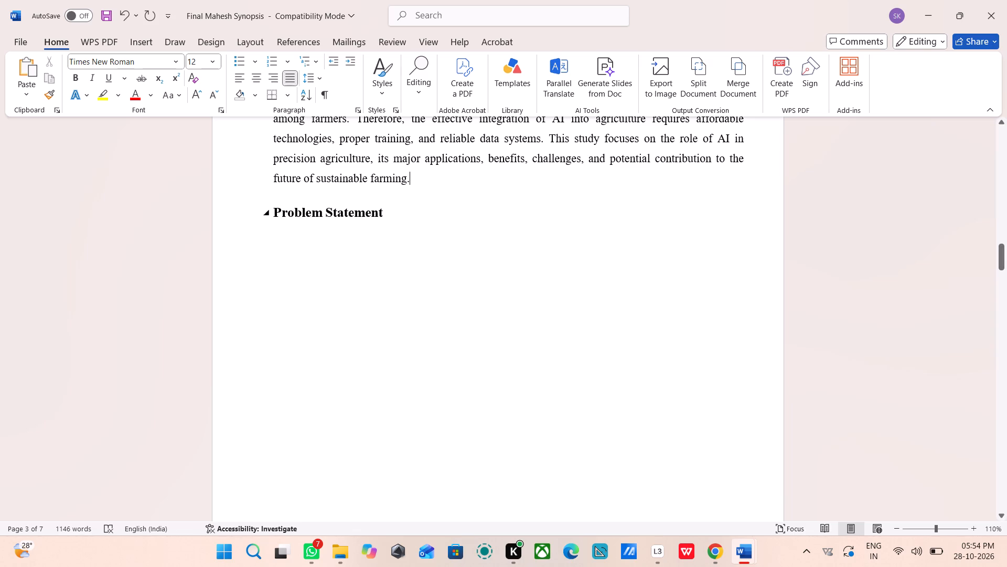
Add two leading spaces and the number "3." with a following space before the Problem Statement heading.
left_click(274, 213)
key("space")
key("space")
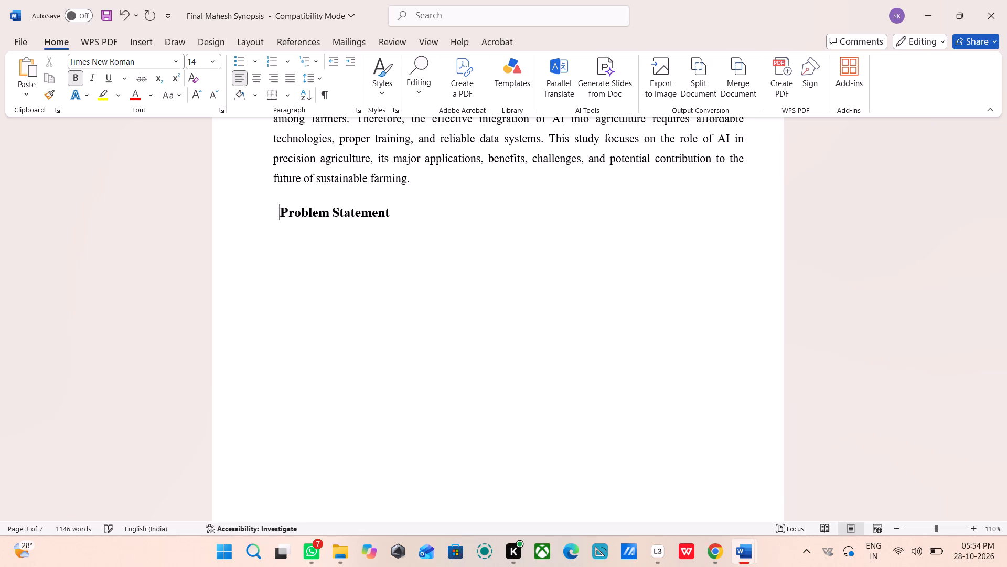
scroll(274, 213, "up", 2)
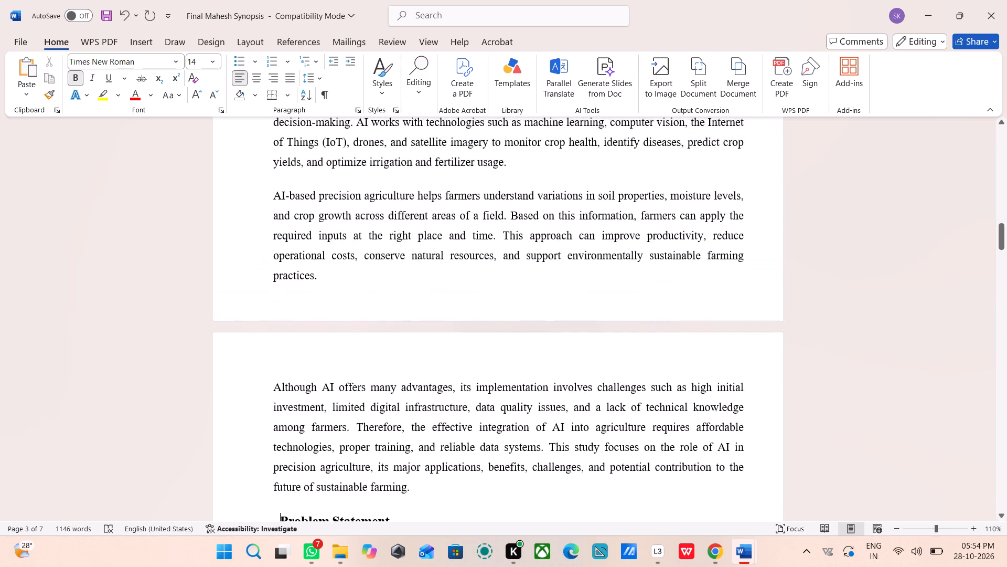
scroll(274, 213, "up", 4)
scroll(274, 213, "down", 3)
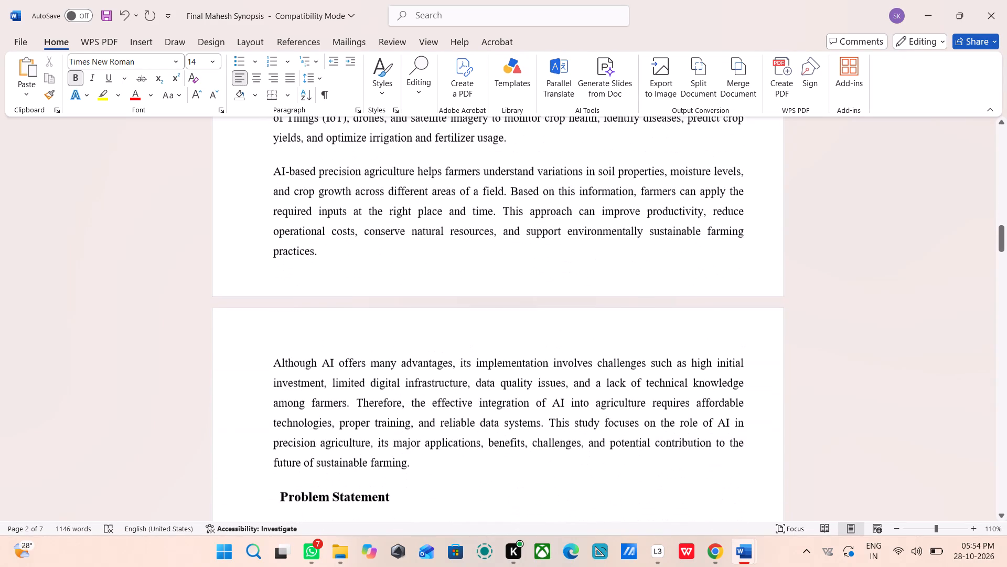
scroll(274, 213, "down", 1)
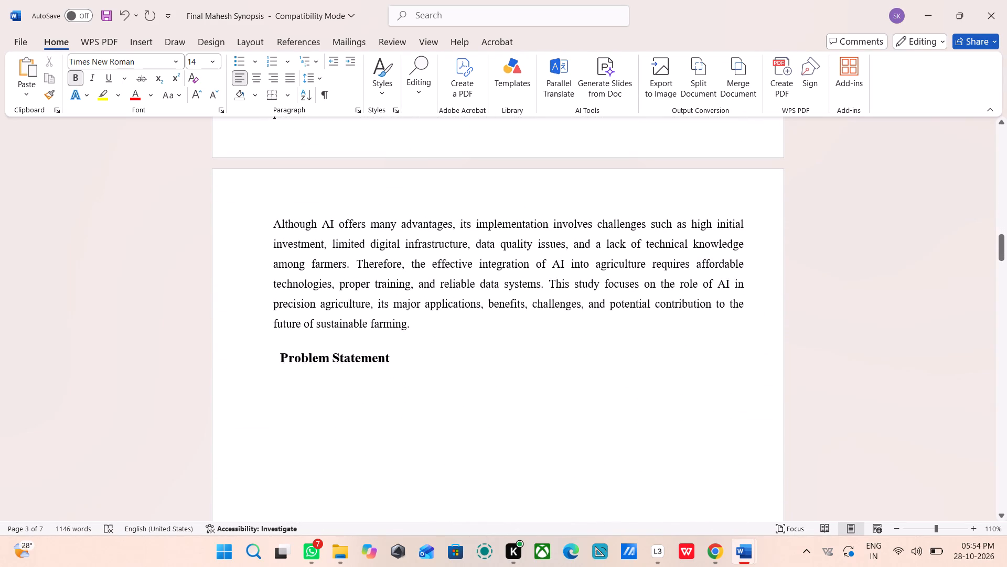
key("3")
type(".")
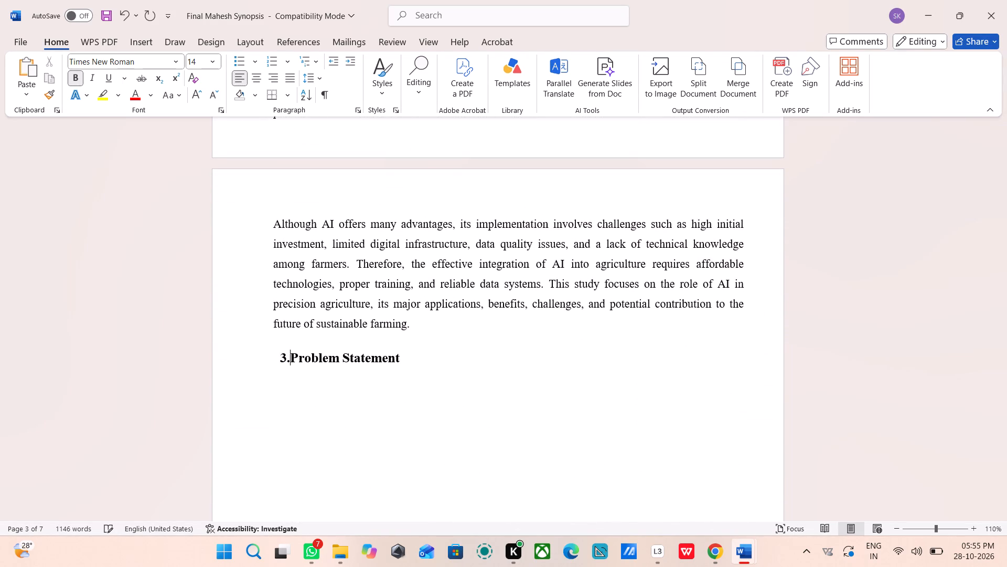
key("space")
Indent the numbered Problem Statement heading slightly further from the page margin.
scroll(304, 259, "up", 1)
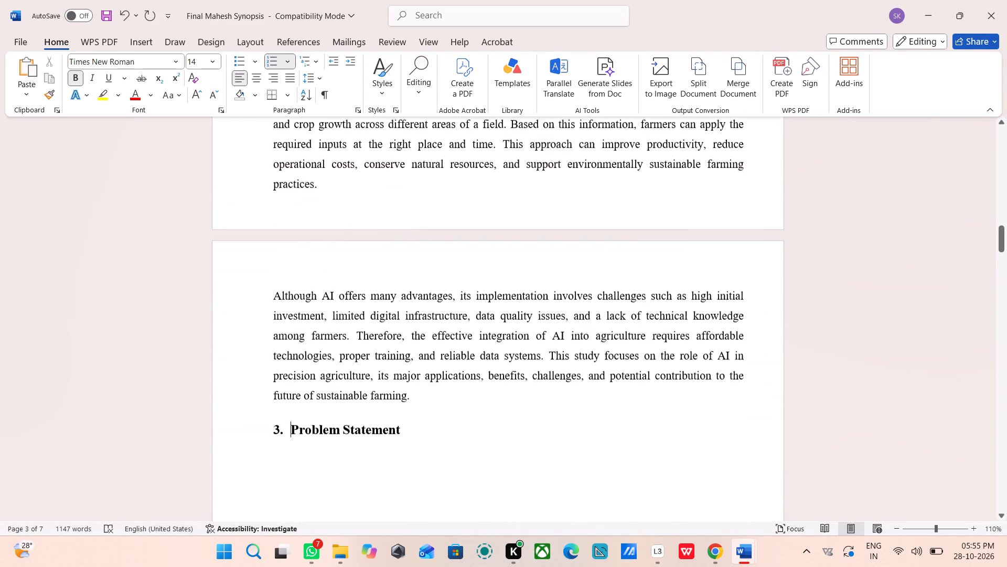
scroll(304, 259, "up", 1)
scroll(304, 259, "down", 3)
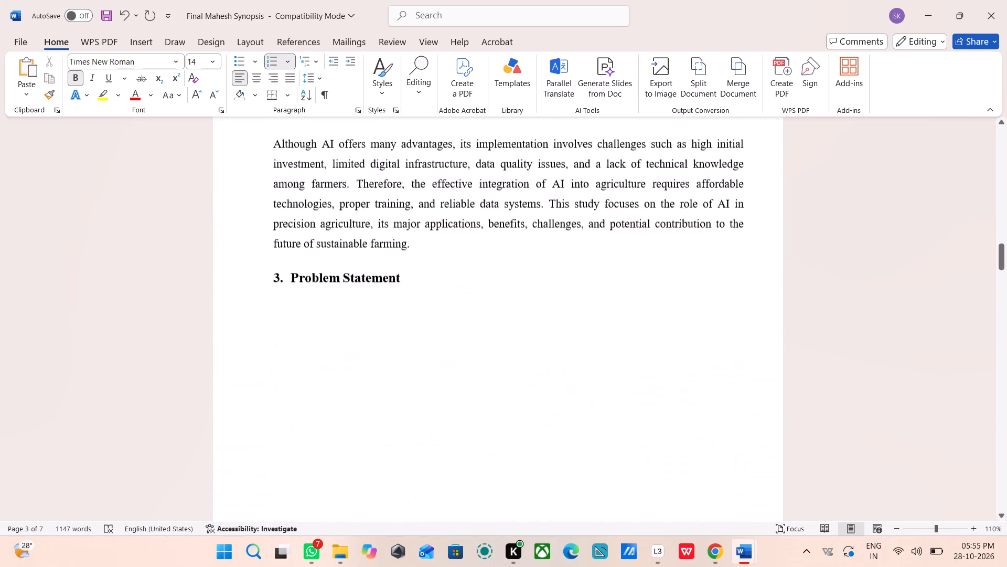
scroll(304, 259, "down", 1)
left_click(323, 218)
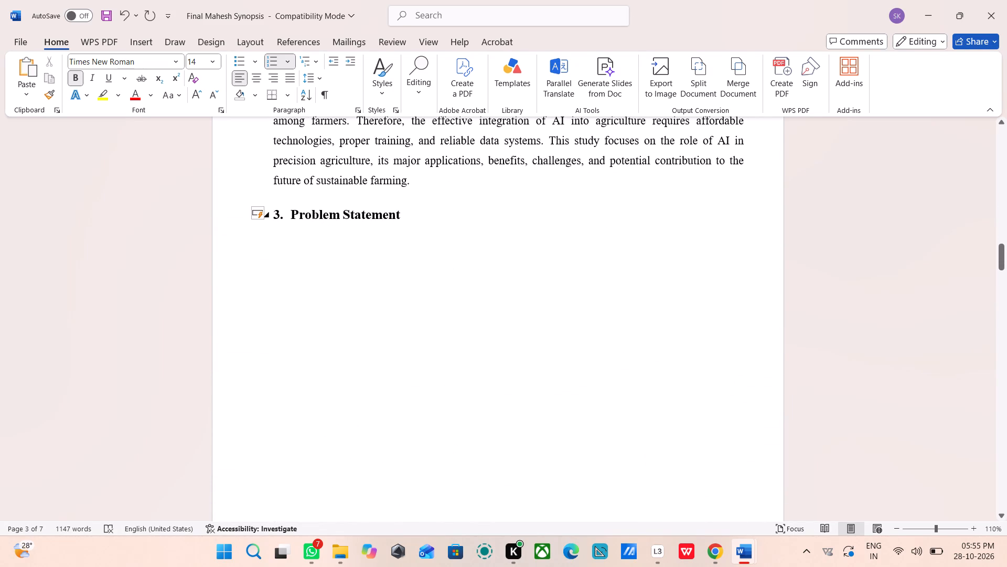
left_click_drag(276, 216, 293, 216)
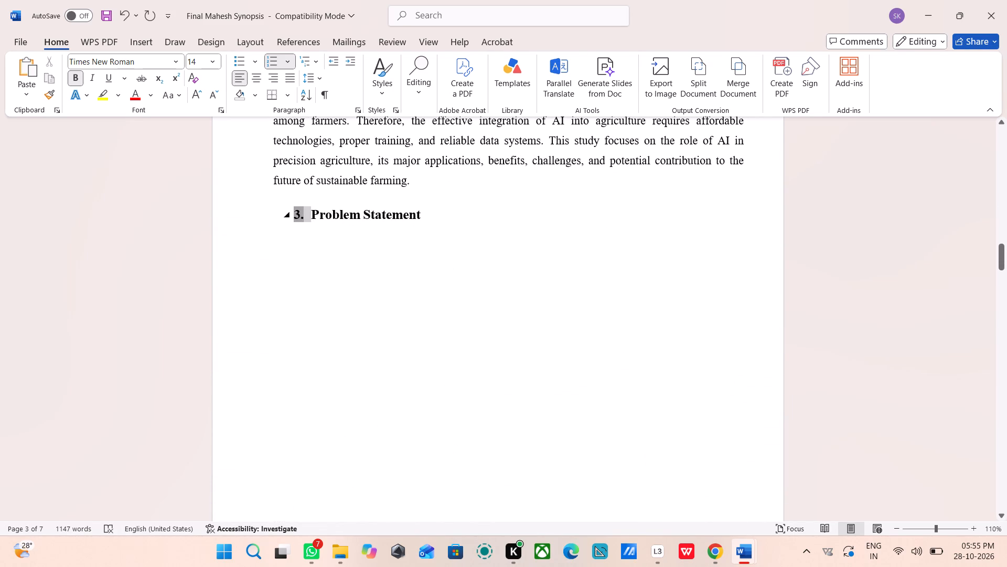
Review the page layout and headings from the cover page through the Abstract, Introduction and Problem Statement.
scroll(293, 216, "up", 4)
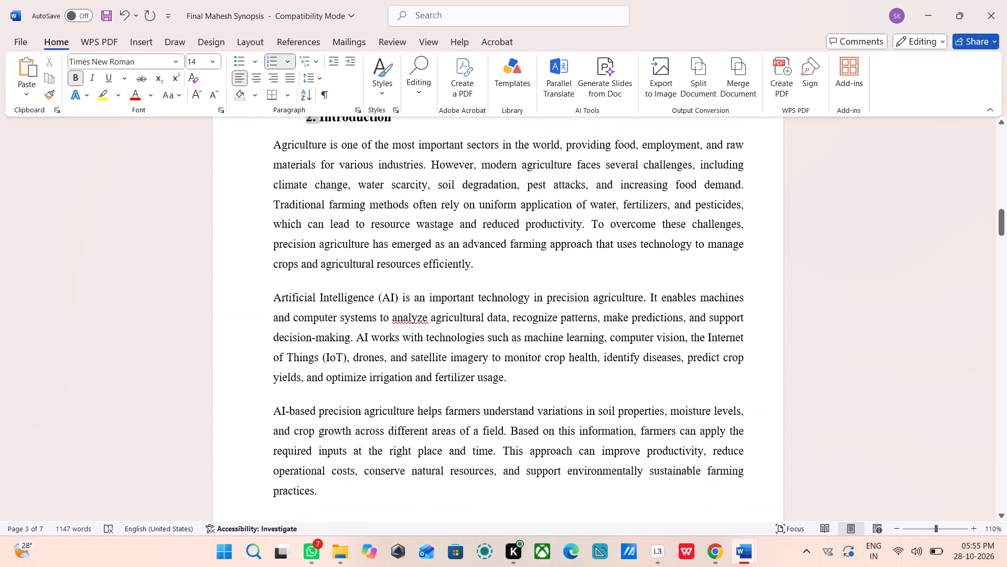
scroll(304, 199, "down", 5, "ctrl")
scroll(363, 252, "up", 1)
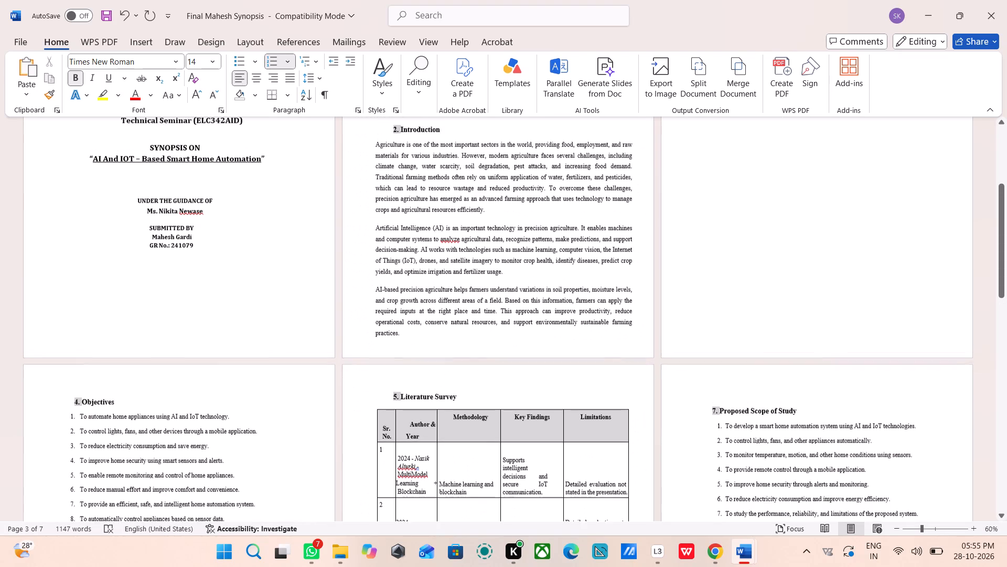
scroll(363, 252, "up", 4)
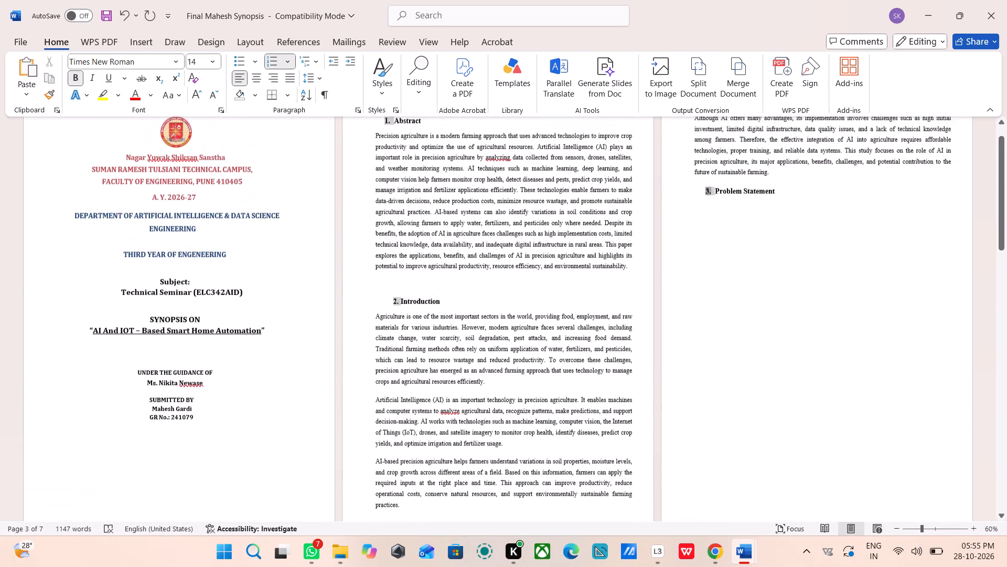
scroll(363, 252, "up", 1)
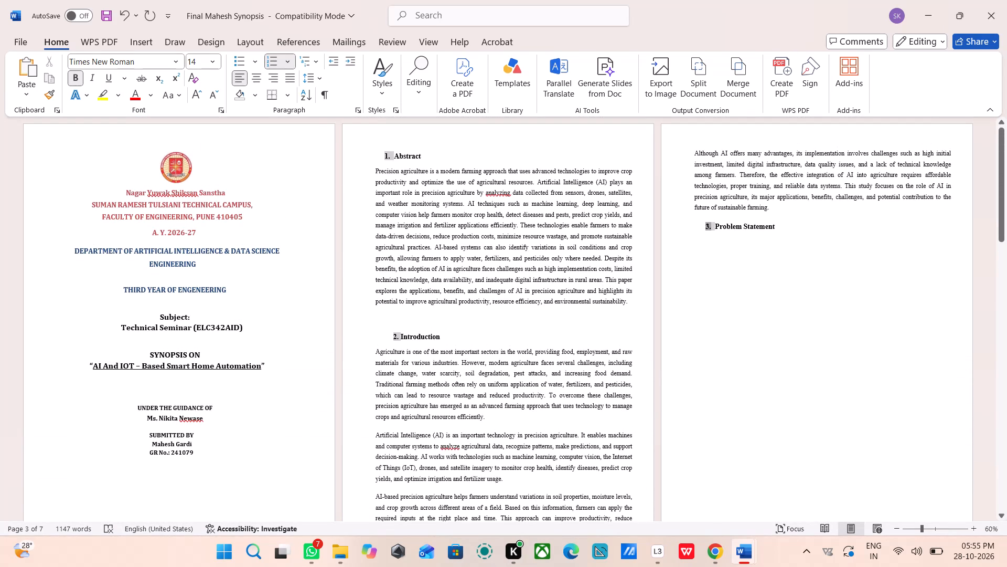
scroll(545, 274, "up", 4, "ctrl")
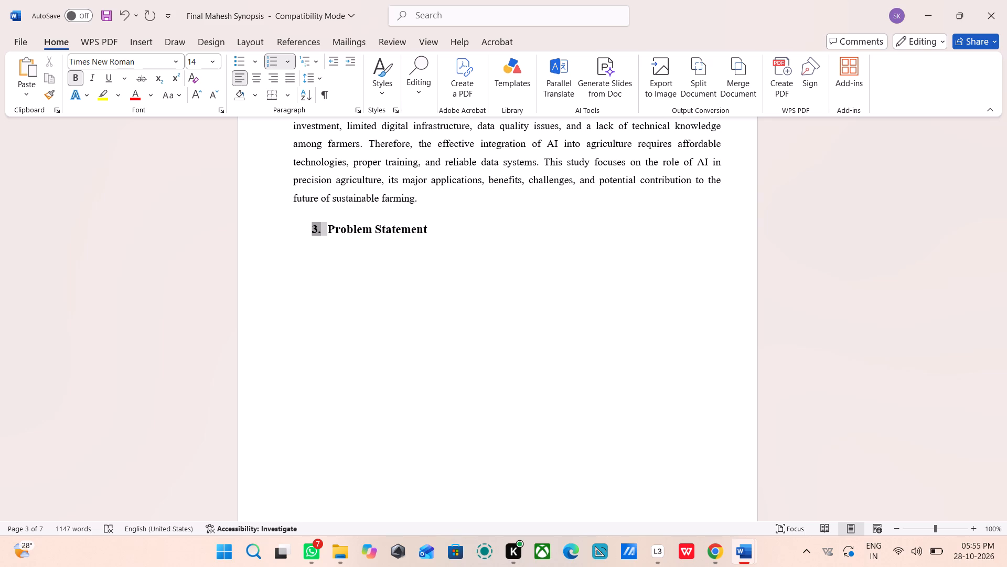
left_click(467, 236)
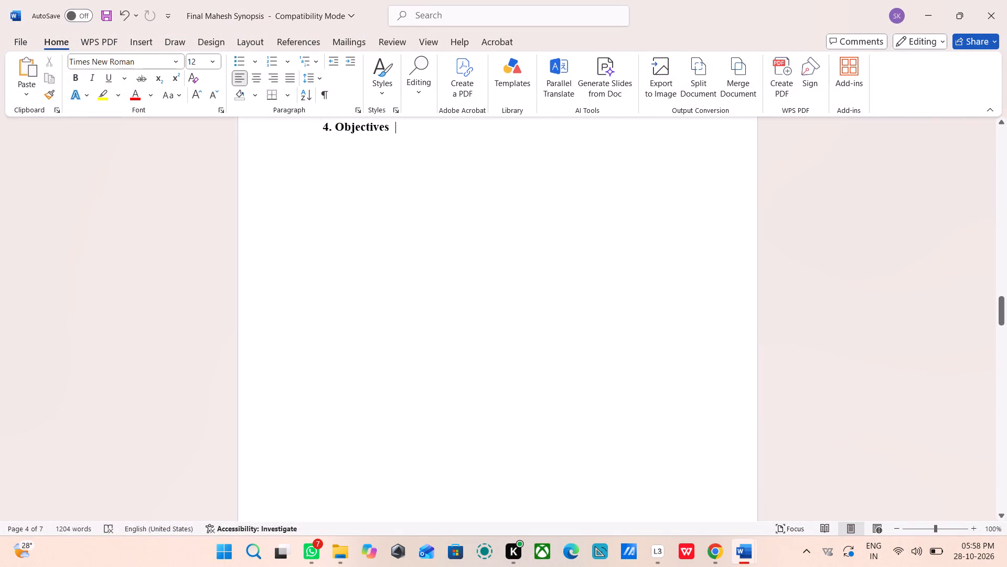
key("Return")
key("Return")
key("Return")
key("BackSpace")
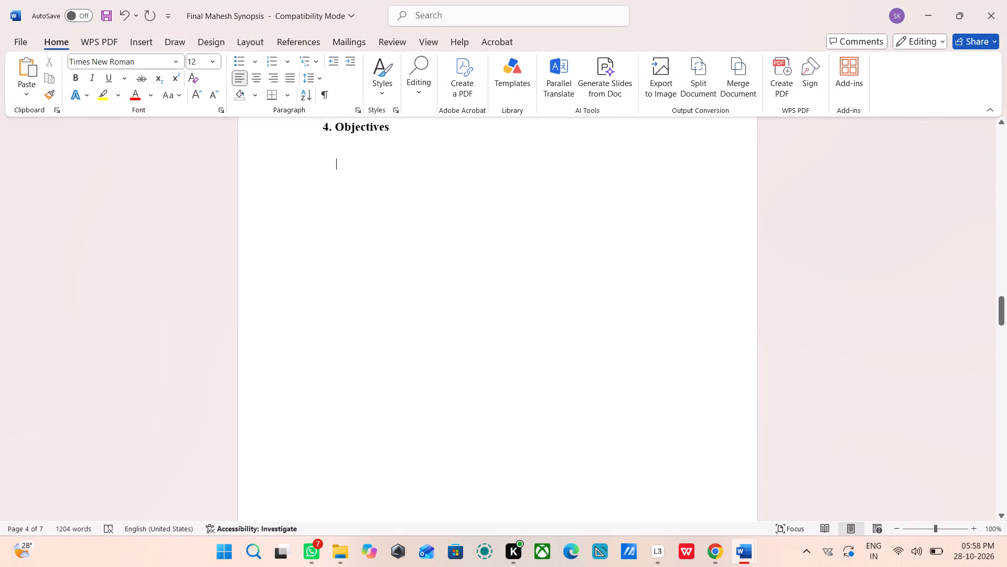
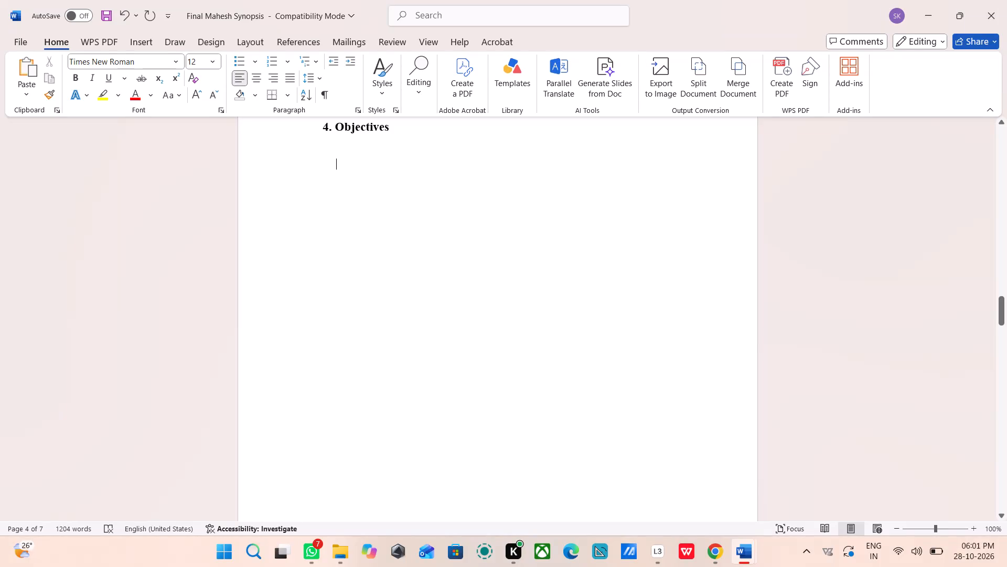
Paste the nine copied objectives below the Objectives heading and set their line spacing to 1.5.
key("ctrl+v")
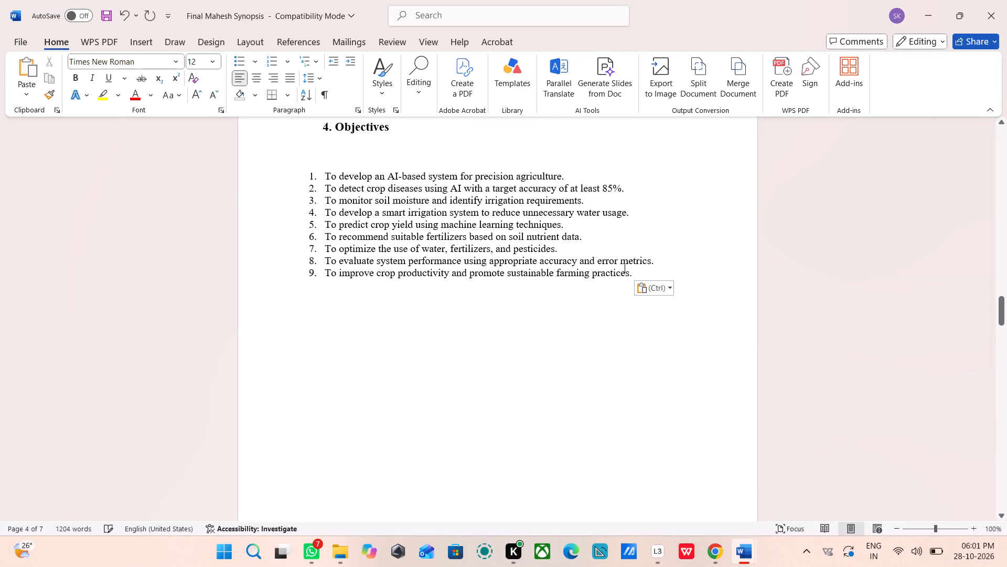
left_click_drag(303, 175, 645, 278)
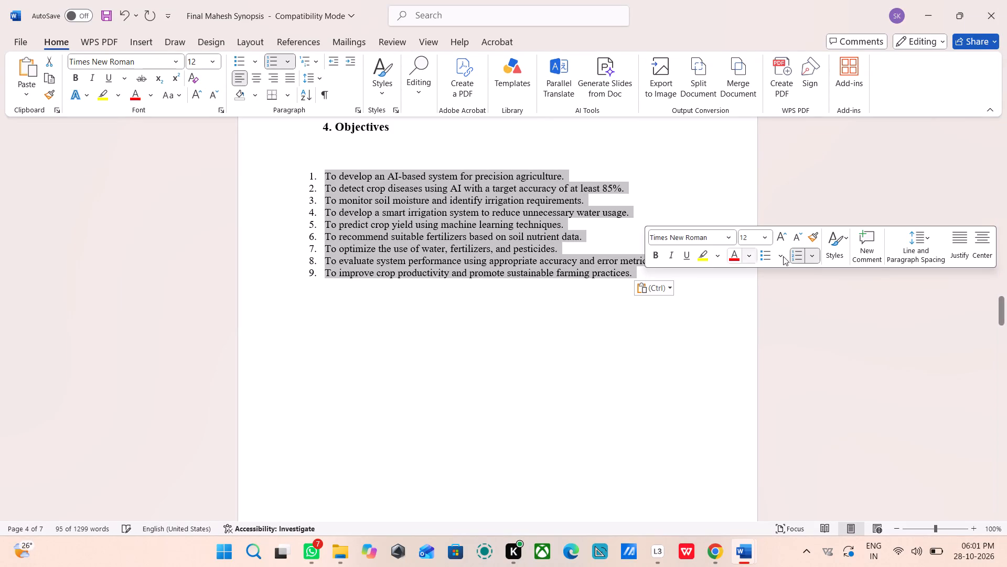
left_click(923, 244)
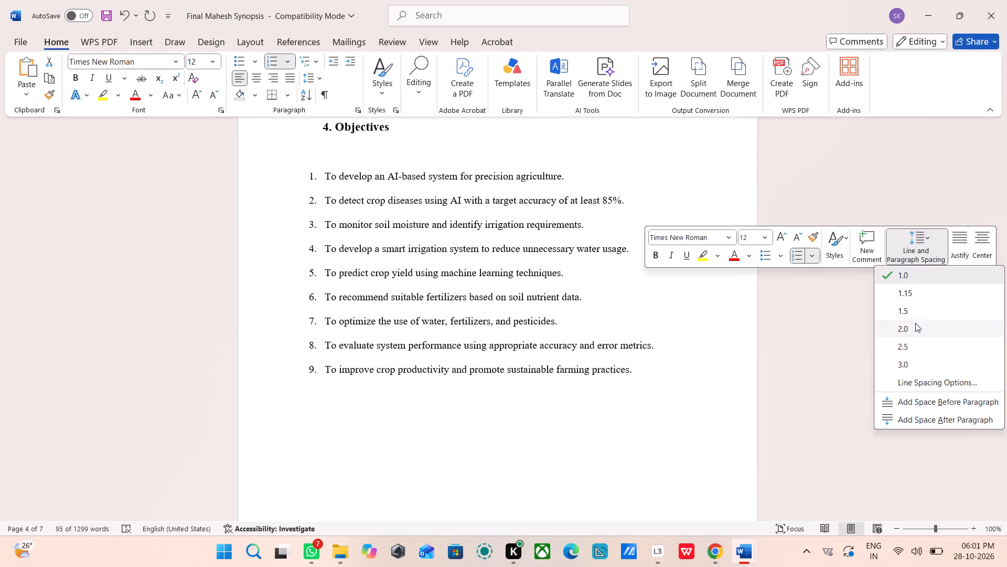
left_click(930, 316)
left_click(654, 368)
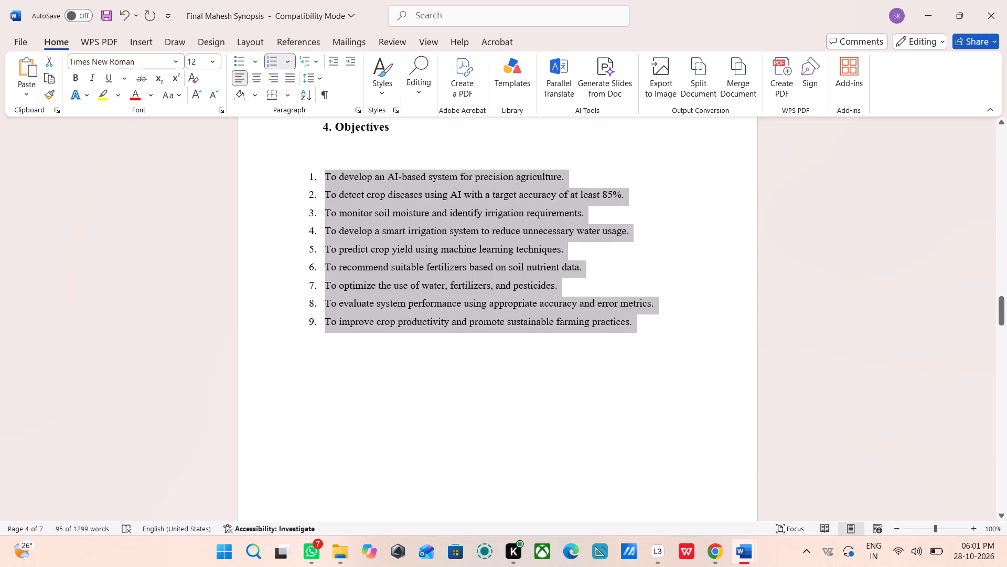
Look through the sections following the Objectives, from Literature Survey through References, checking for remaining smart home content.
scroll(654, 368, "down", 9)
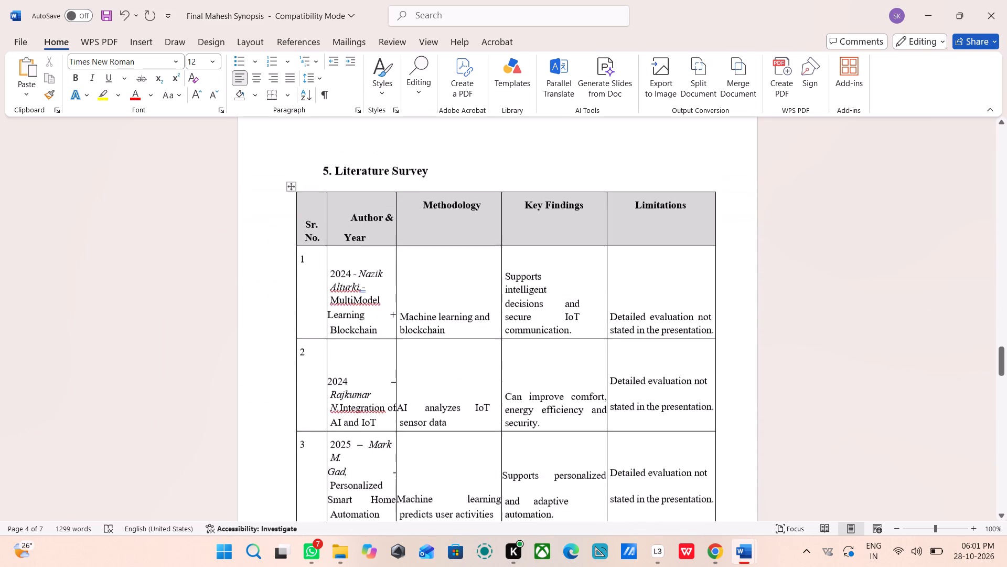
scroll(654, 368, "down", 3)
scroll(654, 368, "up", 4)
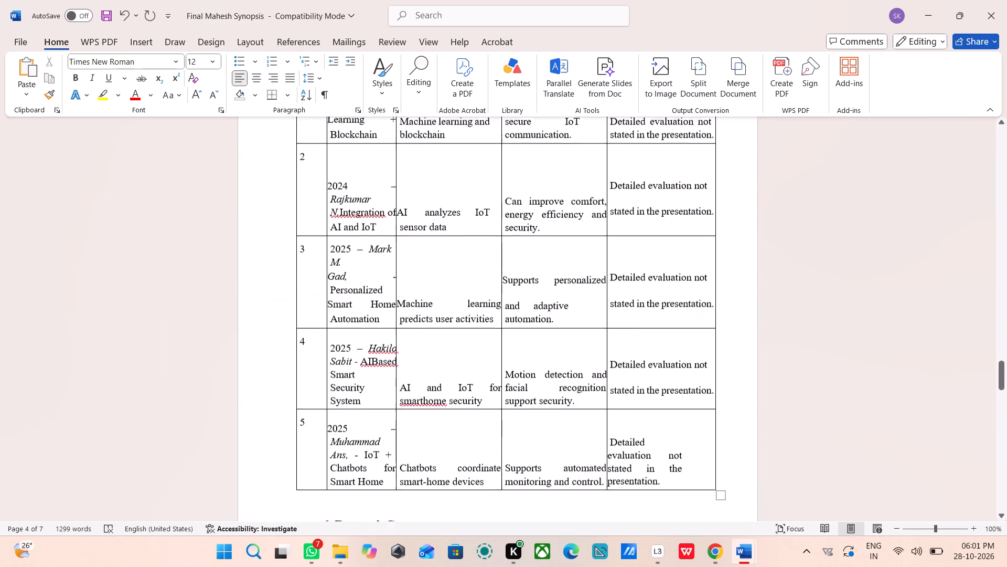
scroll(654, 368, "up", 2)
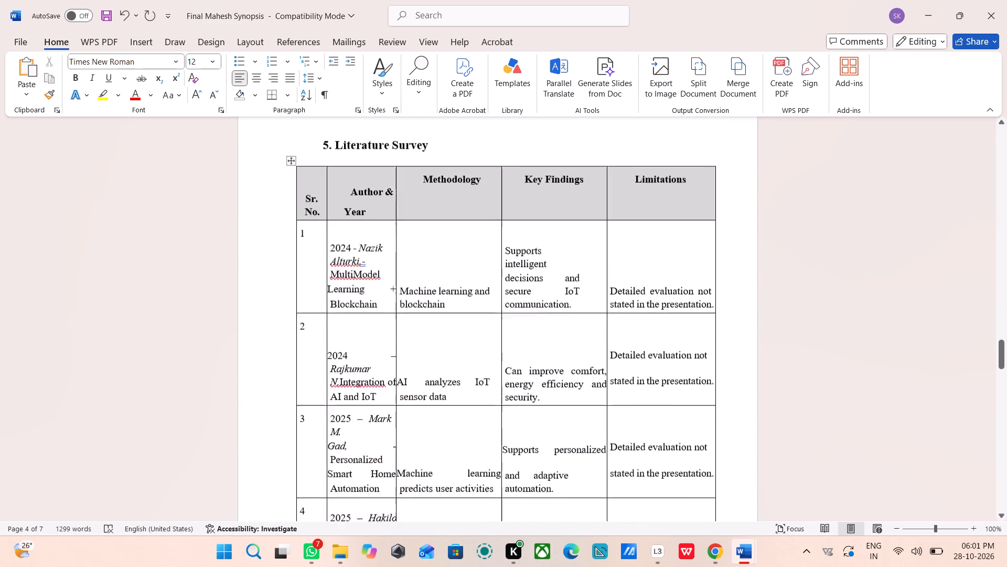
scroll(654, 368, "up", 2)
scroll(654, 368, "down", 1)
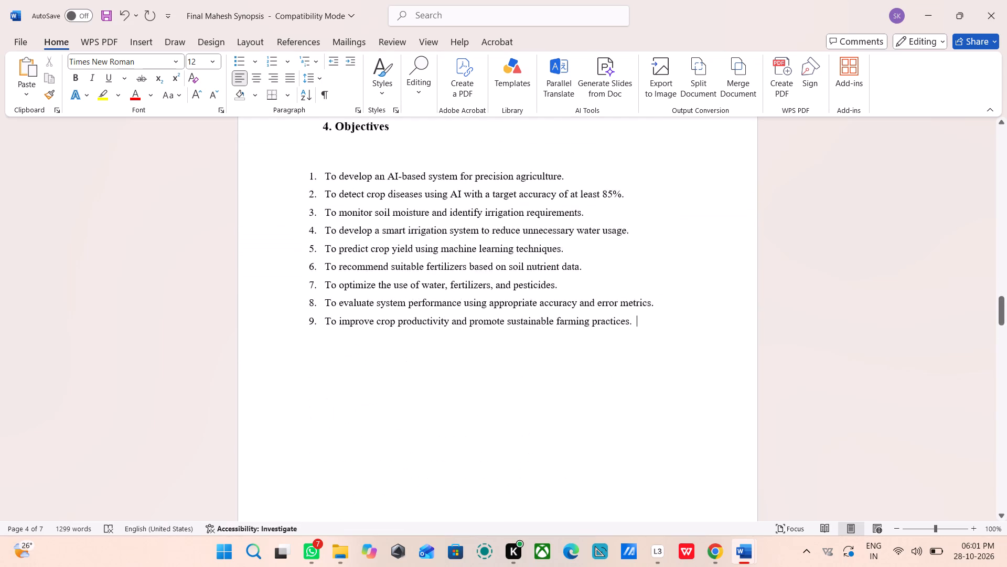
scroll(654, 368, "down", 6)
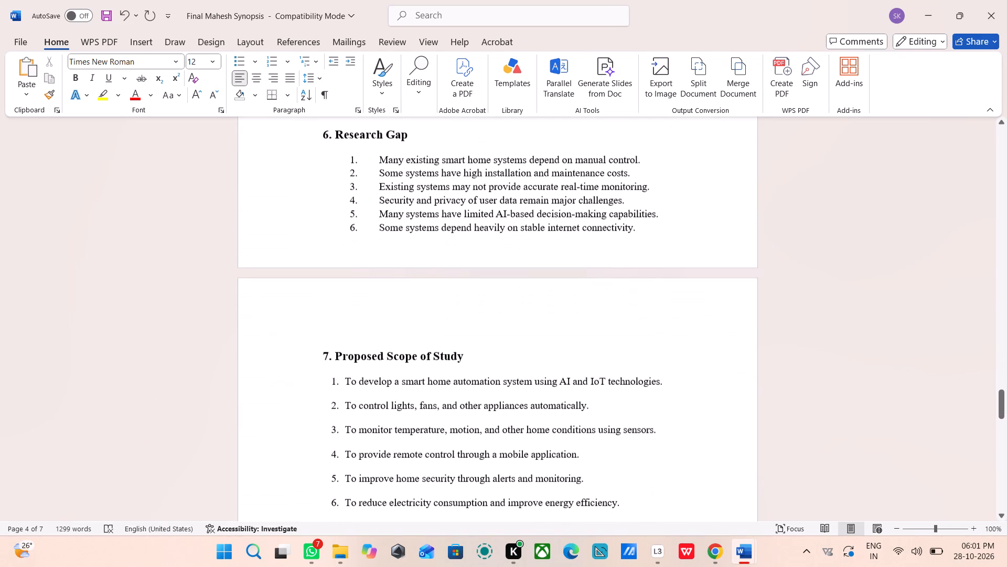
scroll(654, 368, "down", 5)
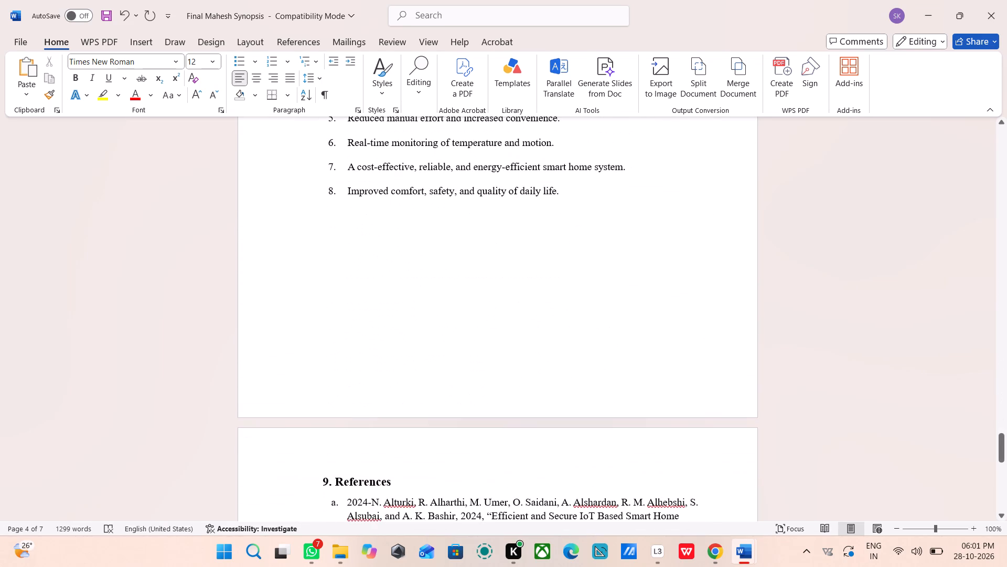
scroll(654, 368, "up", 8)
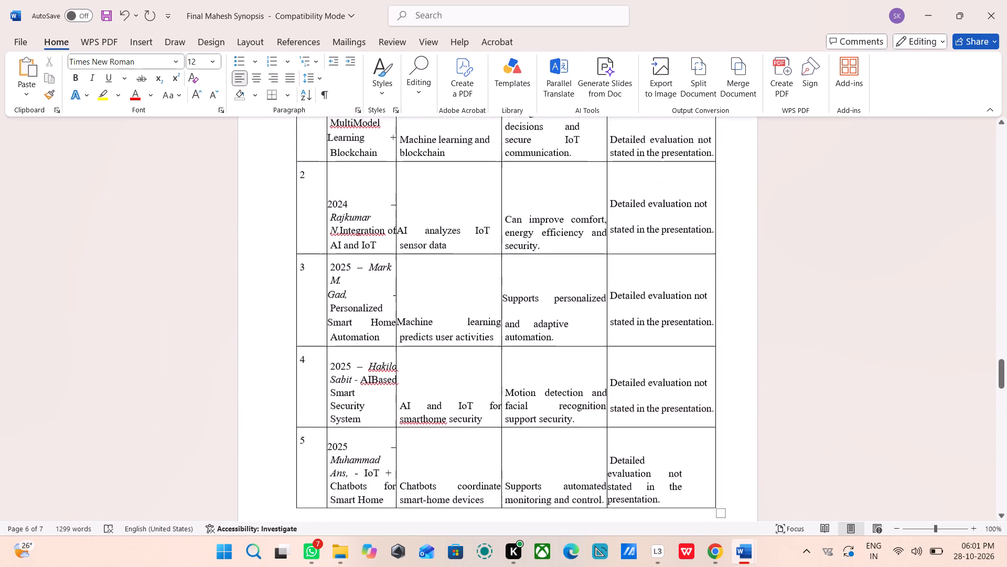
scroll(654, 368, "up", 1)
scroll(654, 368, "down", 3)
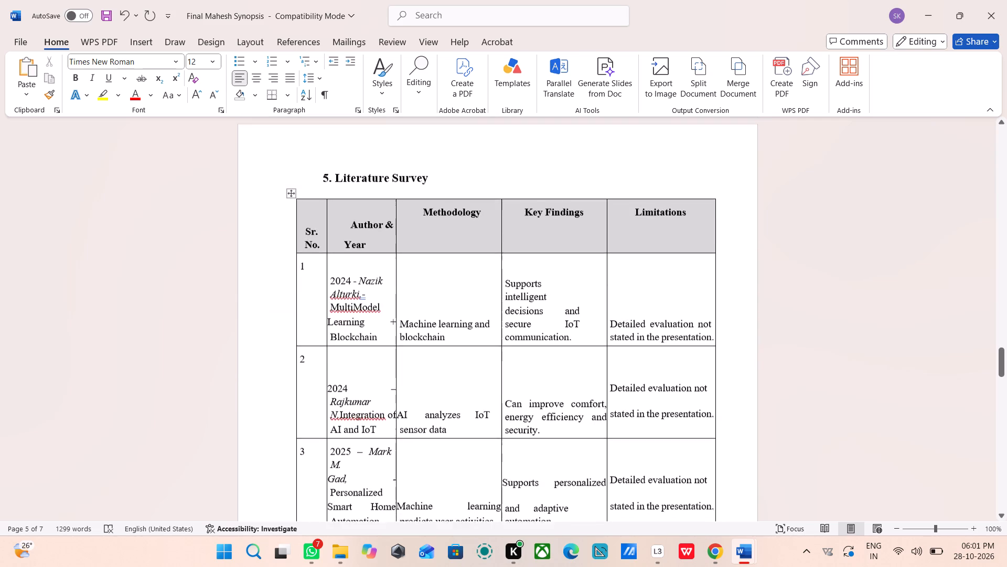
scroll(654, 368, "down", 3)
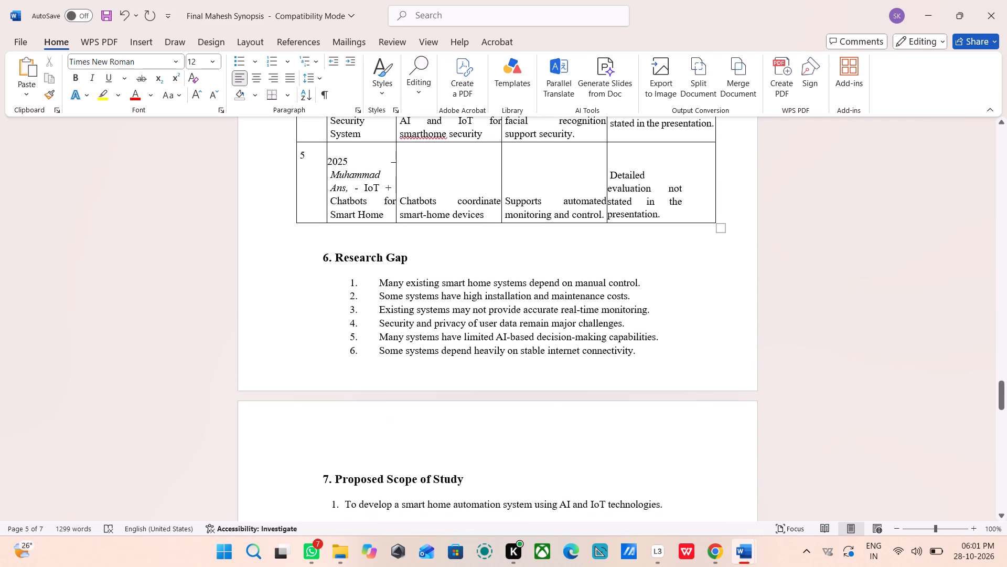
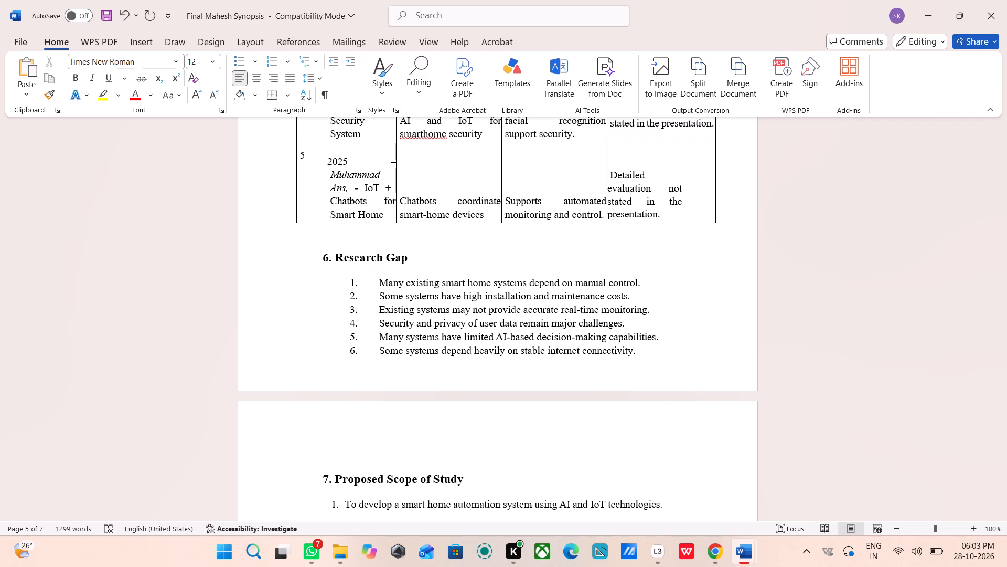
Review the Literature Survey table and the sections following it through References for remaining smart home content.
scroll(654, 368, "up", 2)
scroll(654, 368, "right", 1)
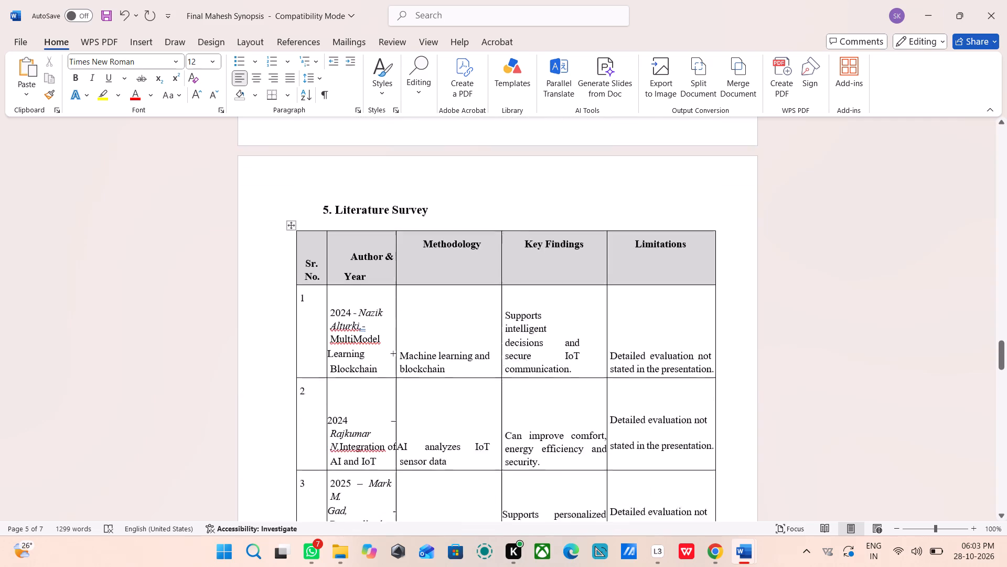
scroll(654, 368, "right", 1)
scroll(654, 368, "down", 1)
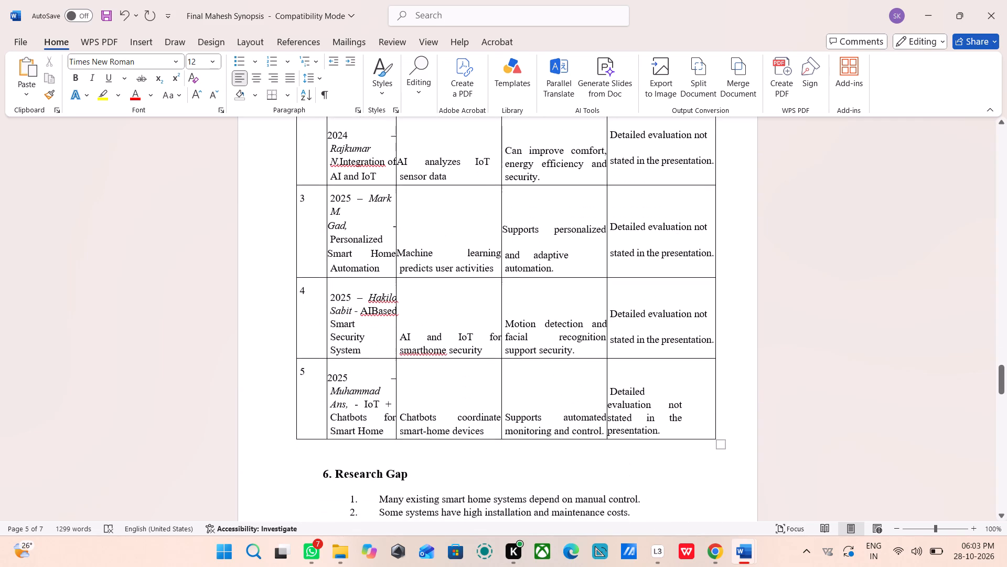
scroll(654, 368, "down", 1)
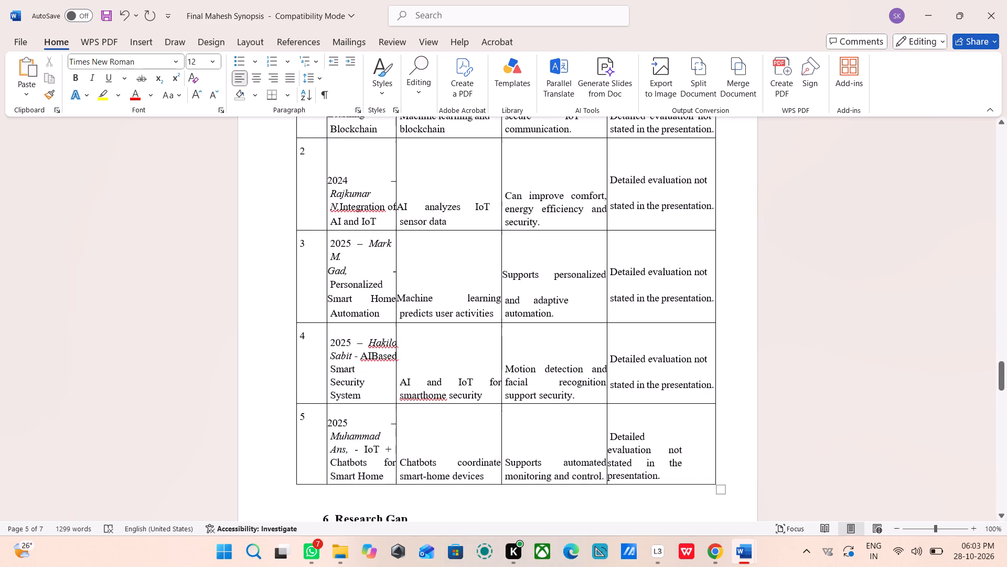
scroll(654, 368, "down", 1)
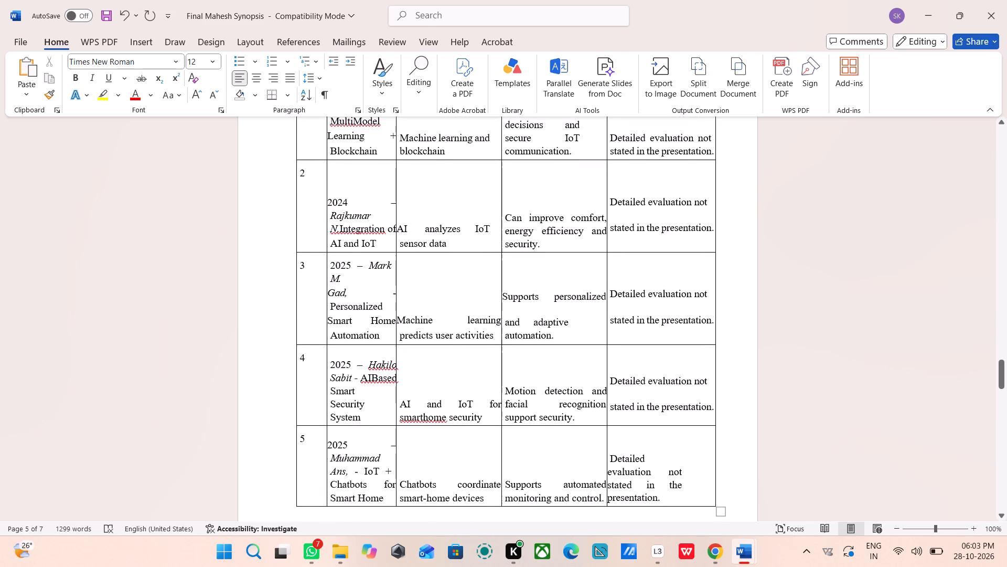
scroll(654, 368, "down", 11)
scroll(654, 368, "down", 10)
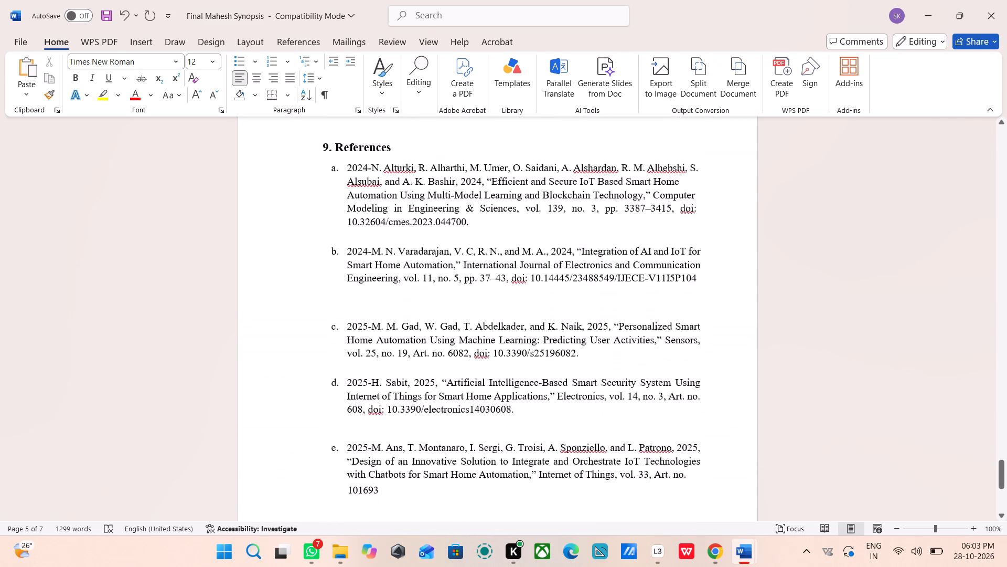
scroll(654, 368, "up", 10)
scroll(654, 368, "right", 1)
scroll(654, 368, "up", 1)
scroll(654, 368, "right", 1)
scroll(654, 368, "up", 1)
scroll(654, 368, "right", 1)
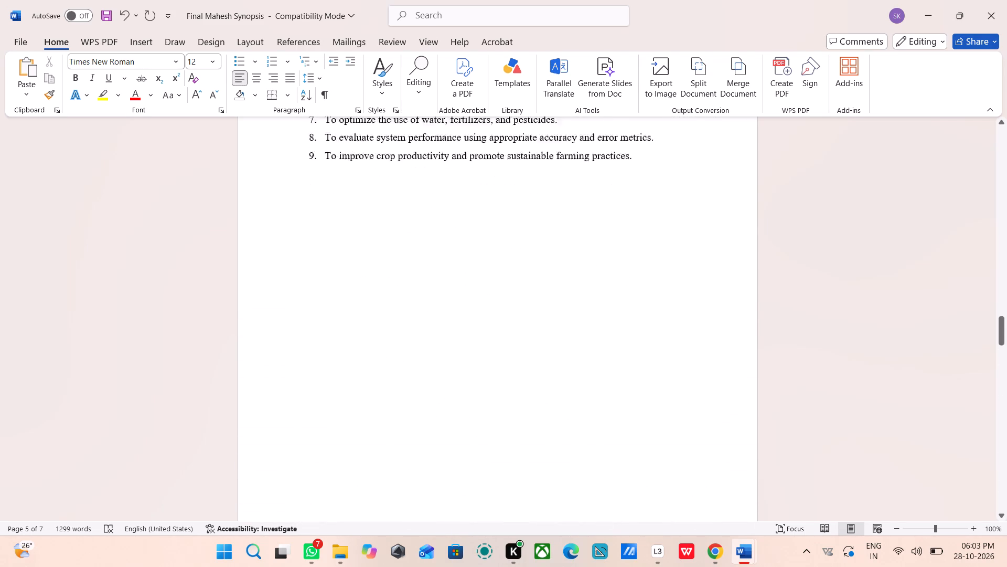
scroll(654, 368, "right", 1)
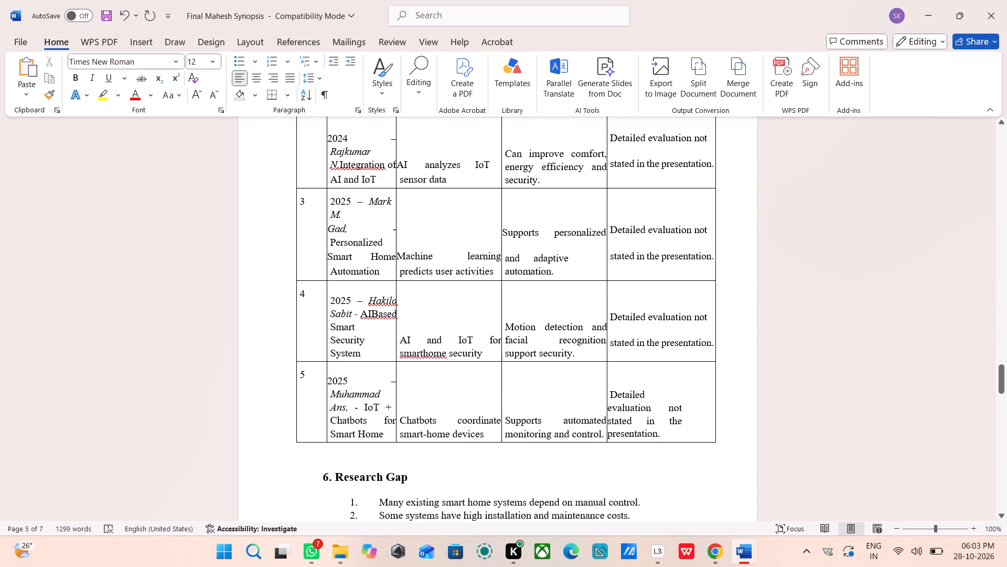
Resize the whole Literature Survey table from its lower corner, making it slightly wider and more compact in height.
left_click(720, 451)
left_click_drag(722, 449, 722, 305)
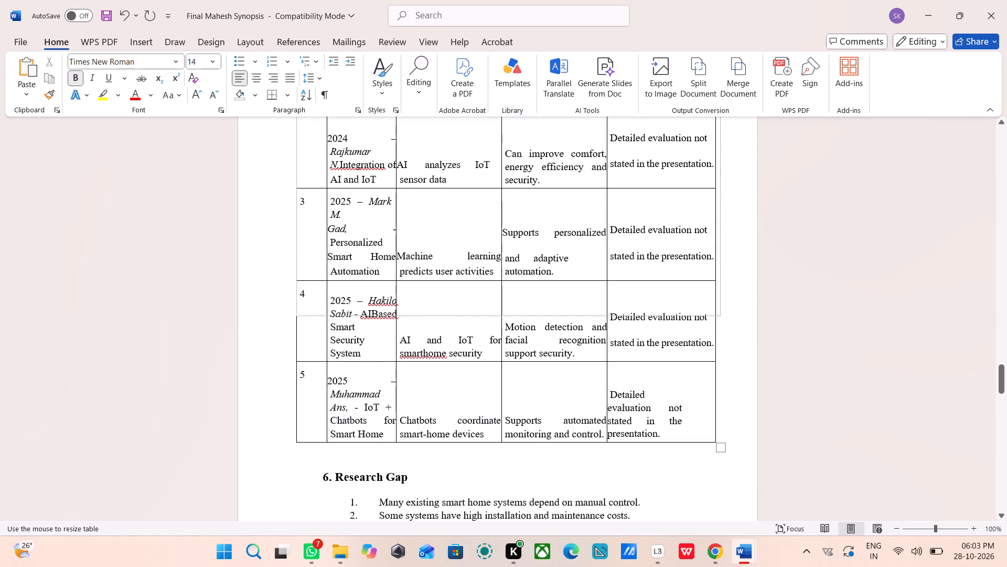
left_click_drag(722, 305, 724, 296)
Check the page layout and text around the resized table, from Literature Survey through Research Gap and Proposed Scope of Study.
scroll(674, 323, "up", 2)
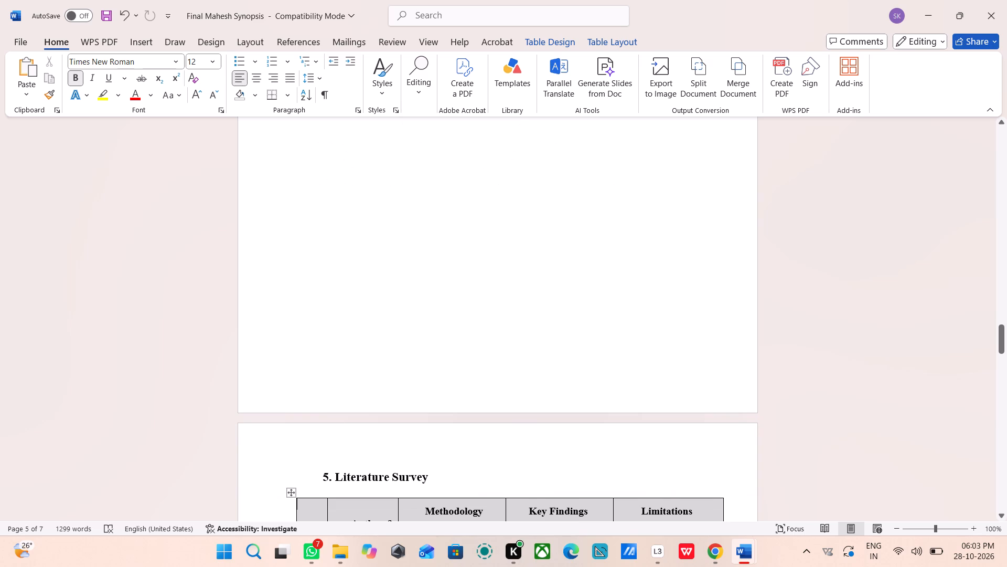
scroll(674, 323, "up", 2)
scroll(674, 323, "down", 10)
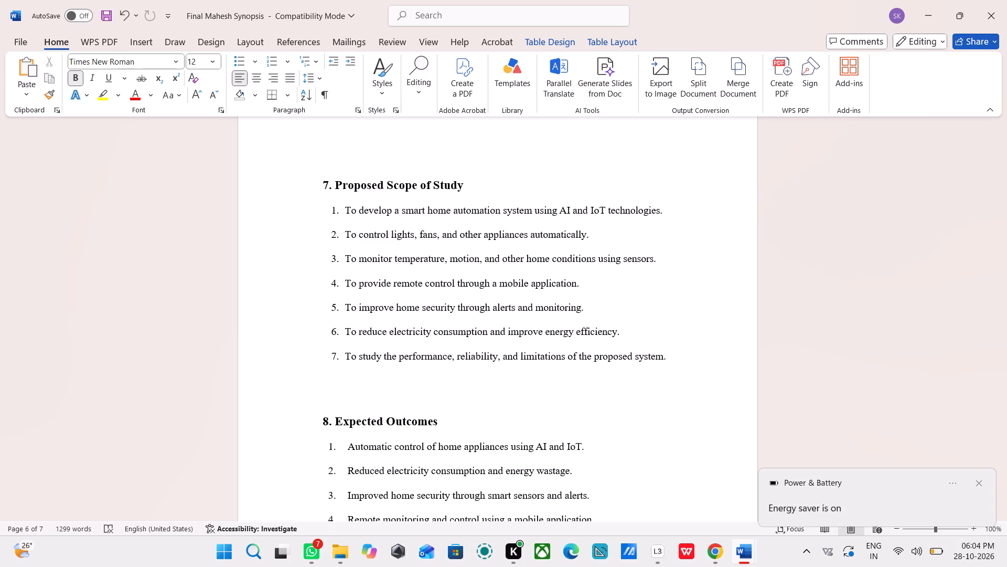
scroll(674, 323, "up", 3)
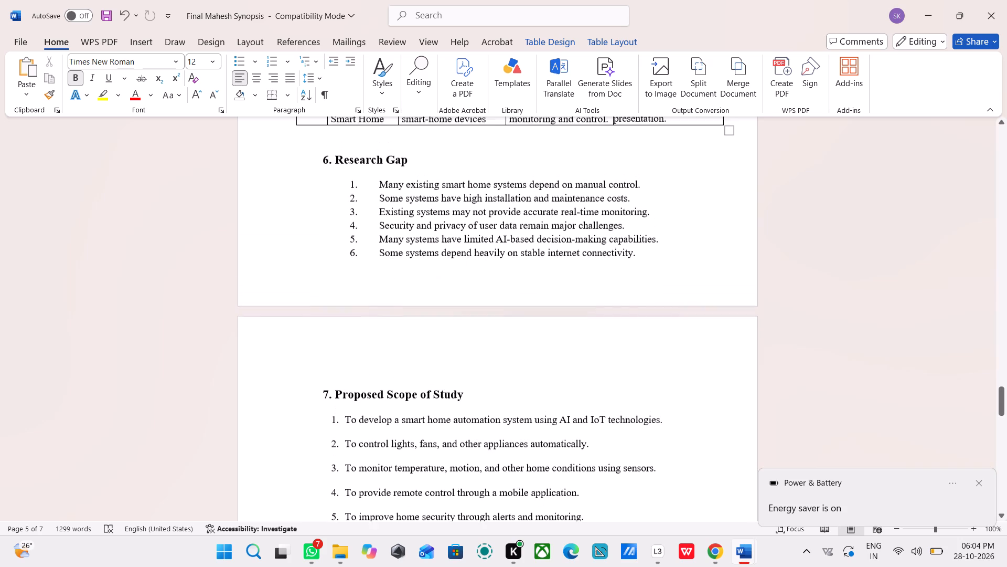
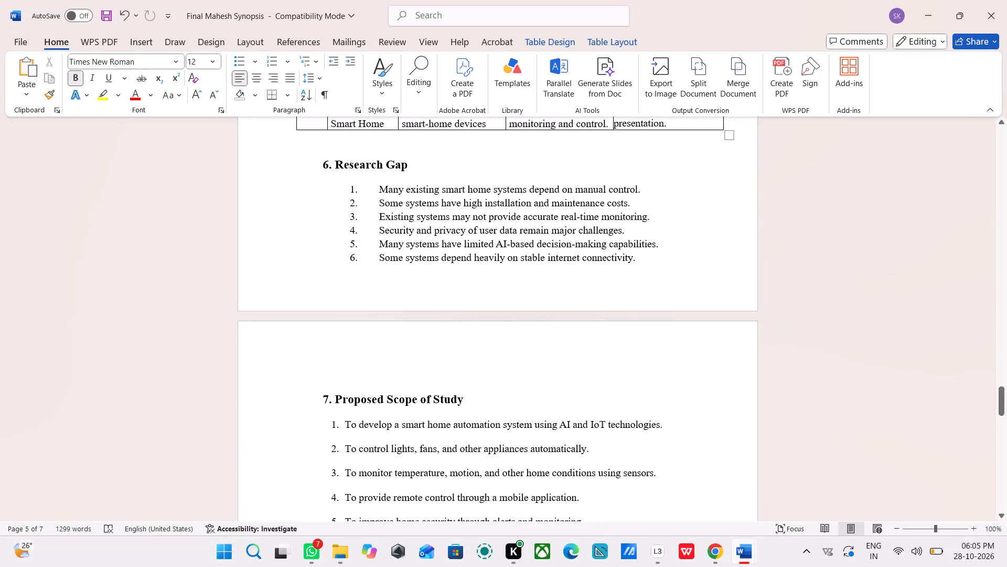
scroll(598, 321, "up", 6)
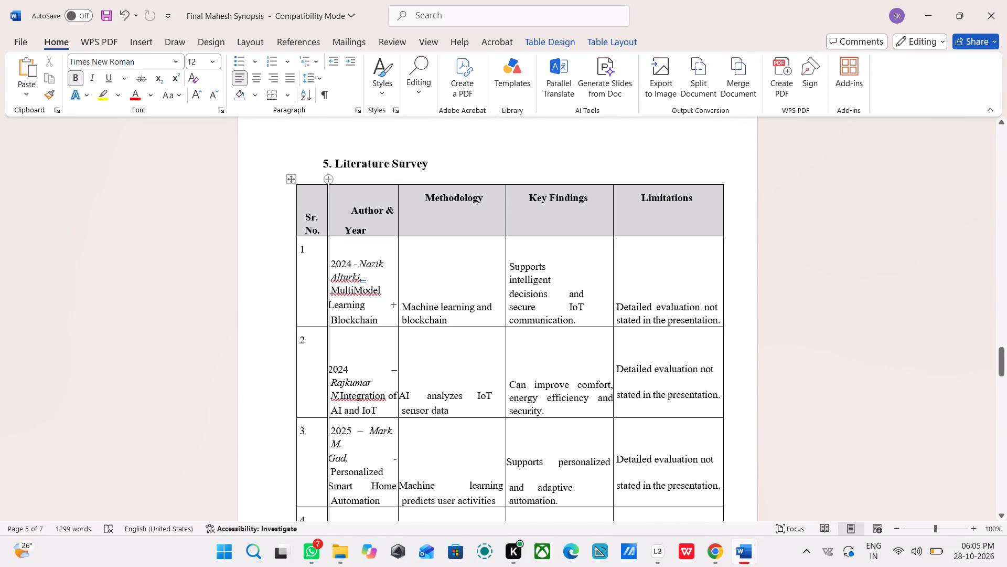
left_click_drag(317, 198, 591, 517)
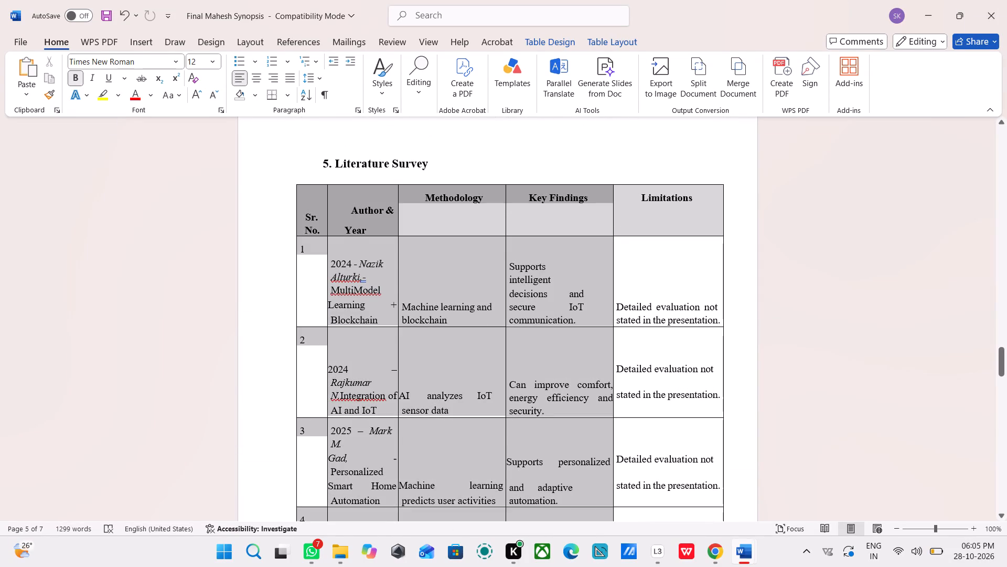
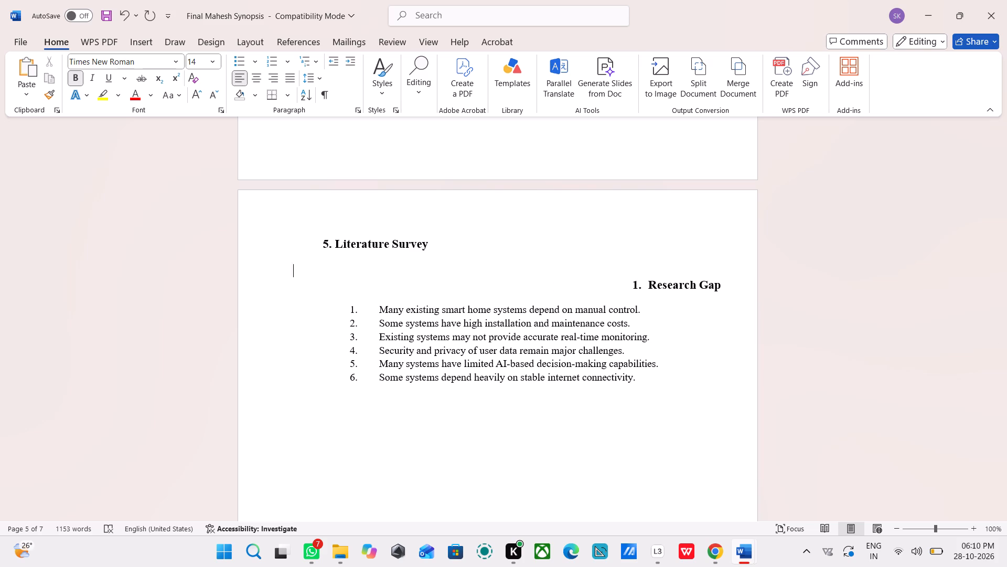
key("ctrl+v")
scroll(601, 212, "up", 1)
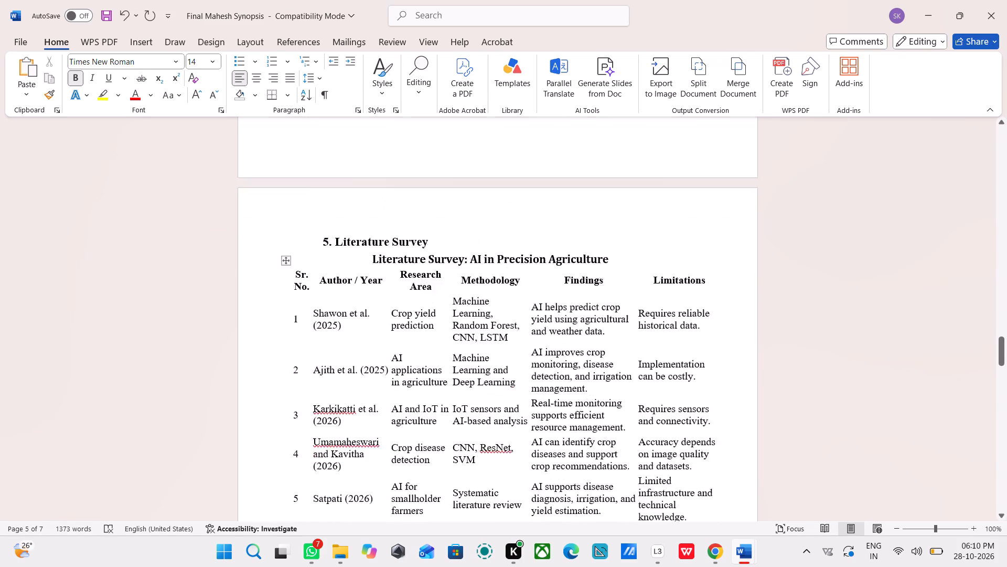
scroll(601, 212, "up", 1)
scroll(601, 212, "down", 1)
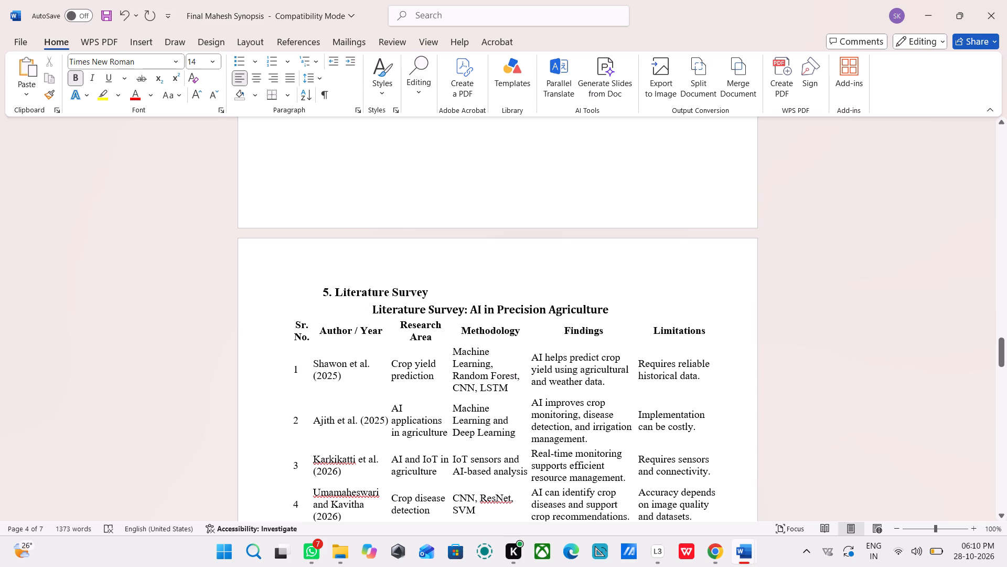
Delete the pasted title "Literature Survey: AI in Precision Agriculture" above the table.
left_click(364, 311)
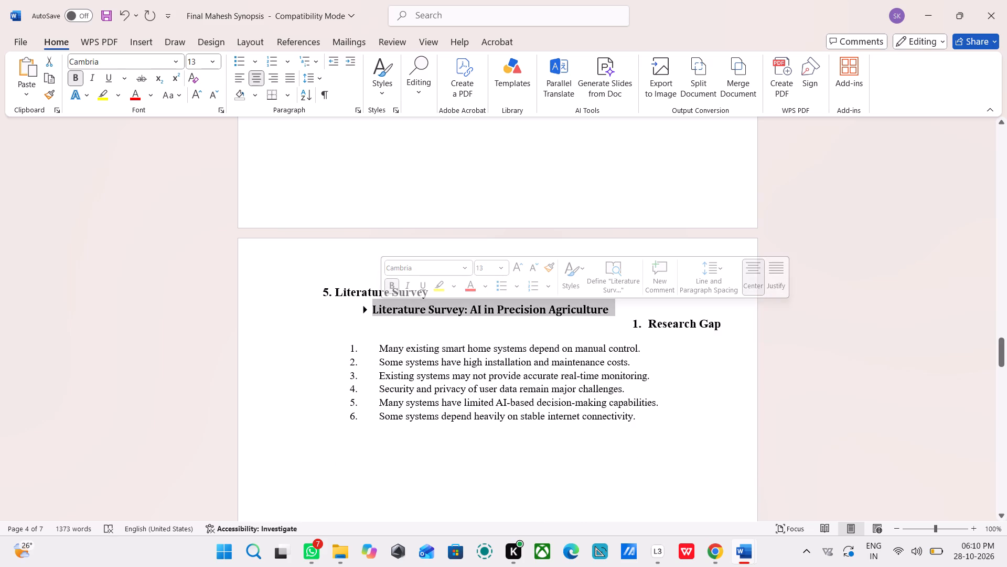
left_click(364, 313)
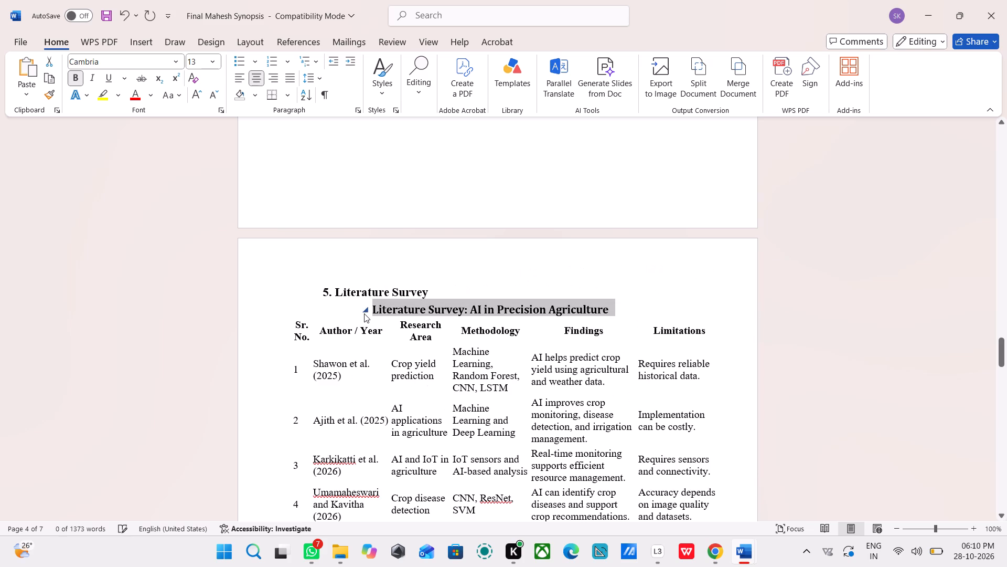
double_click(344, 310)
left_click_drag(344, 310, 547, 294)
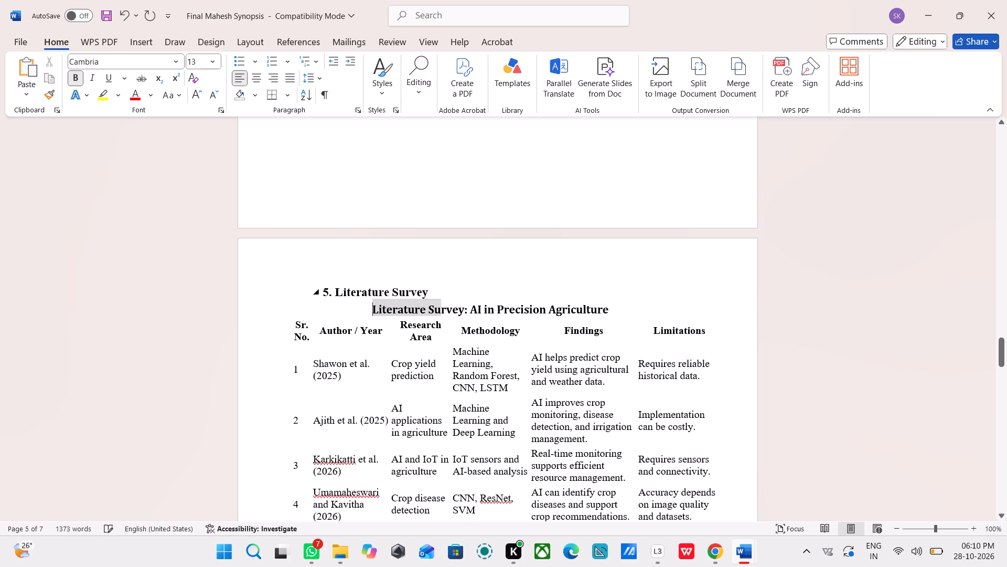
left_click_drag(547, 294, 681, 304)
key("BackSpace")
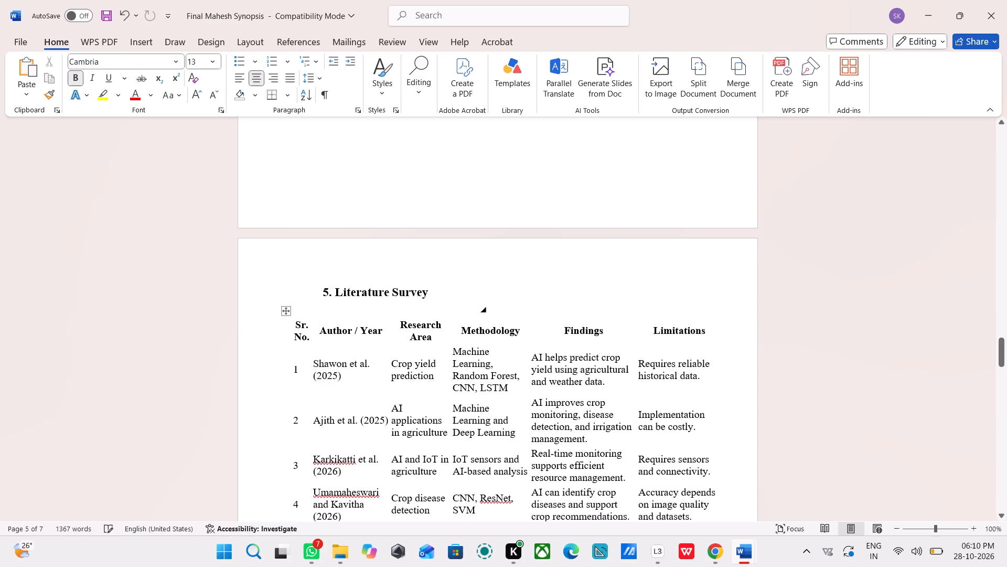
Delete the pasted Research Gap and Note paragraphs between the table and the "1. Research Gap" heading.
left_click(292, 325)
left_click_drag(292, 325, 689, 532)
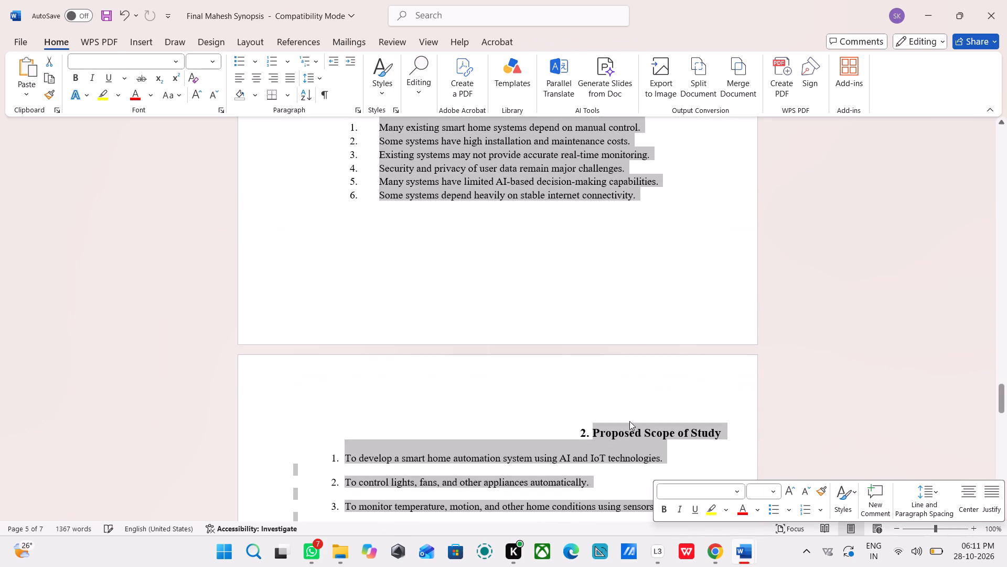
scroll(566, 251, "up", 1)
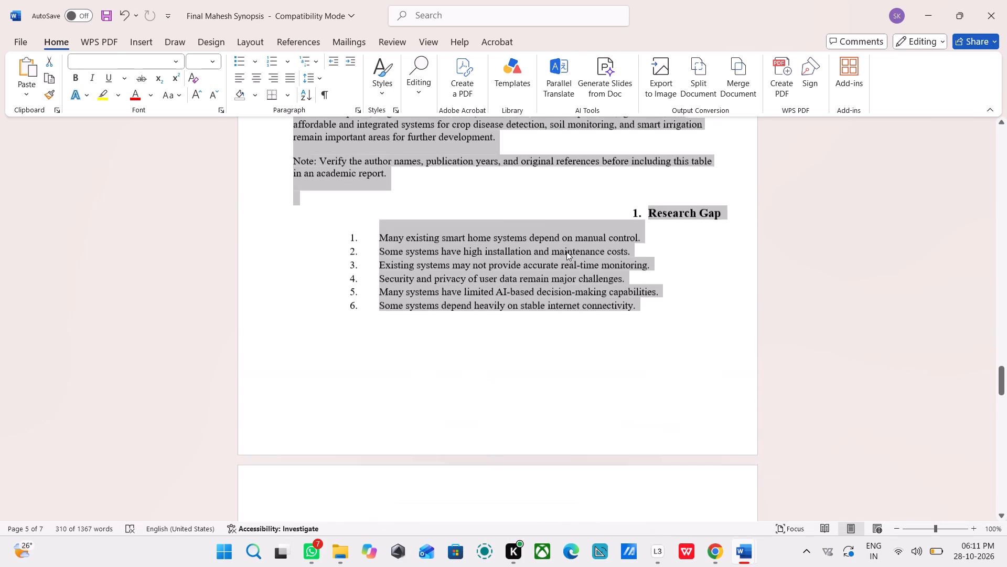
scroll(566, 251, "up", 1)
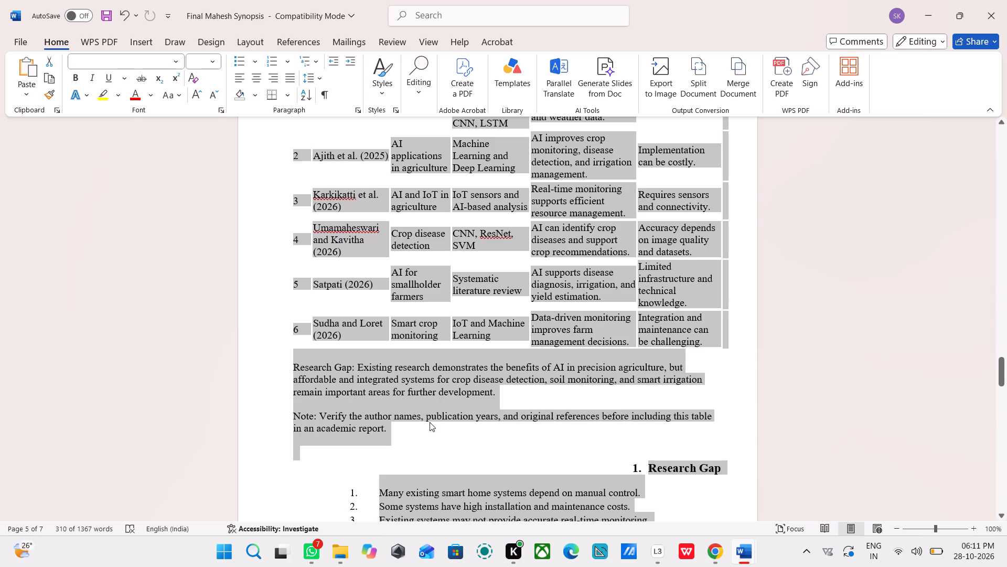
double_click(421, 437)
left_click_drag(421, 437, 333, 404)
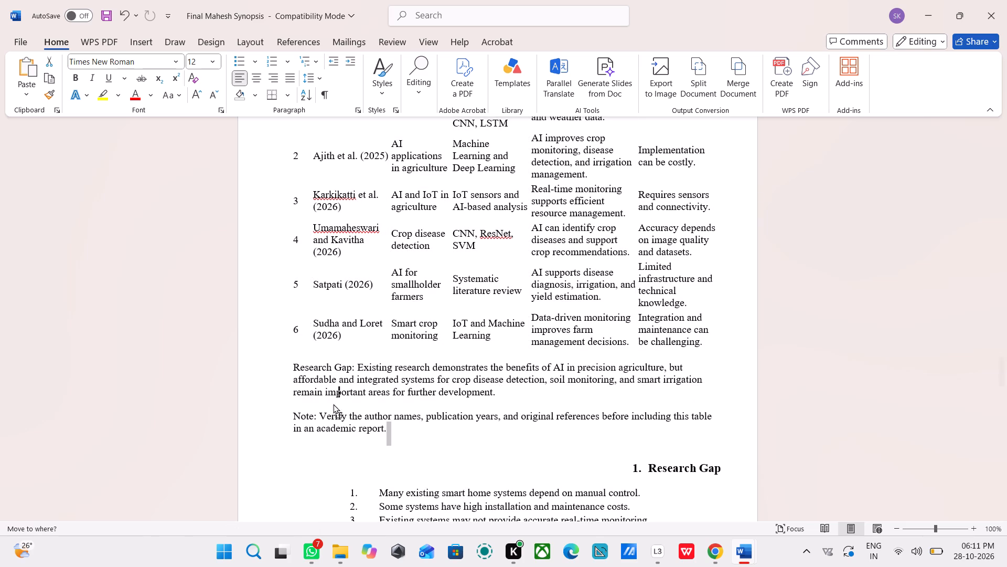
left_click_drag(333, 404, 296, 364)
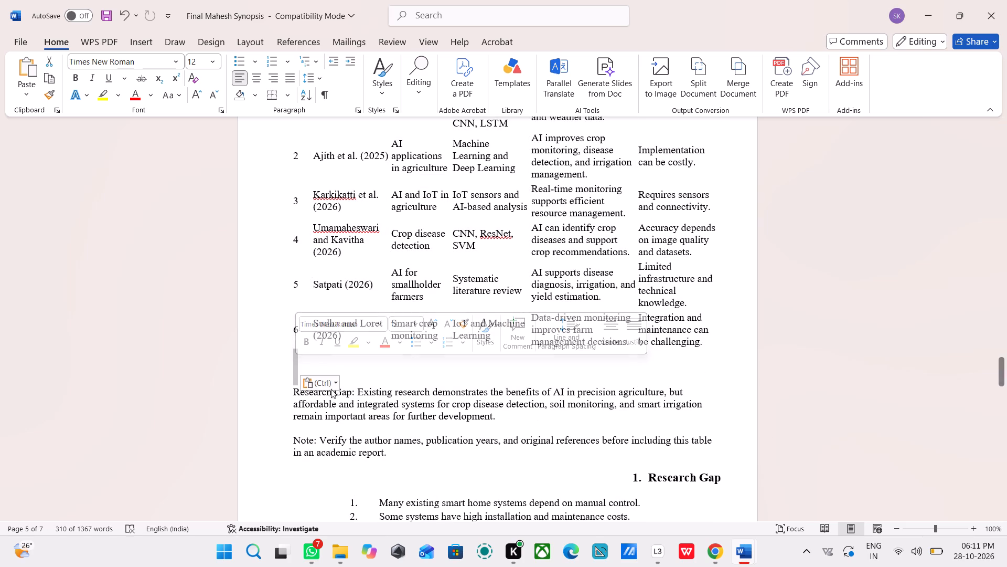
key("ctrl+z")
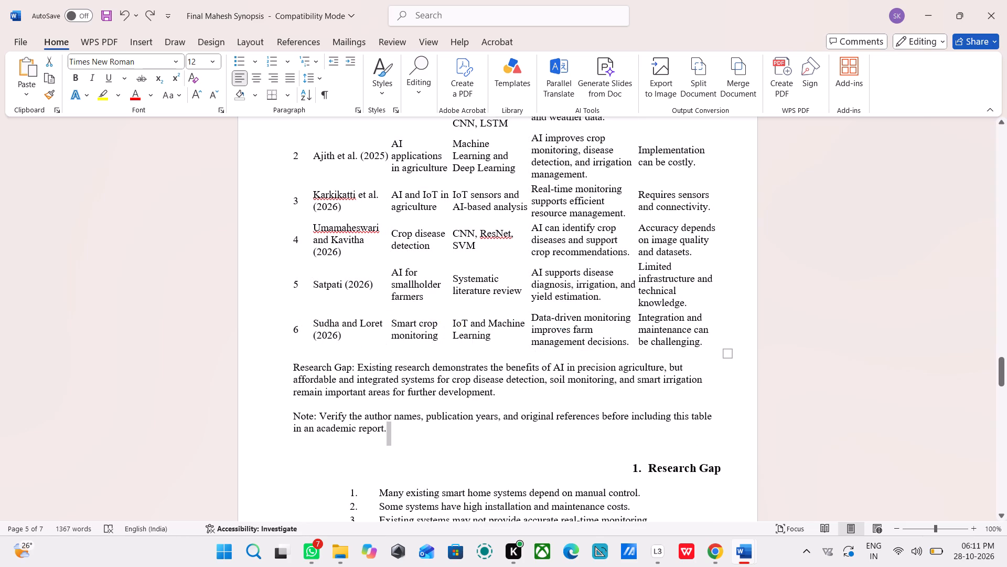
left_click_drag(287, 364, 446, 426)
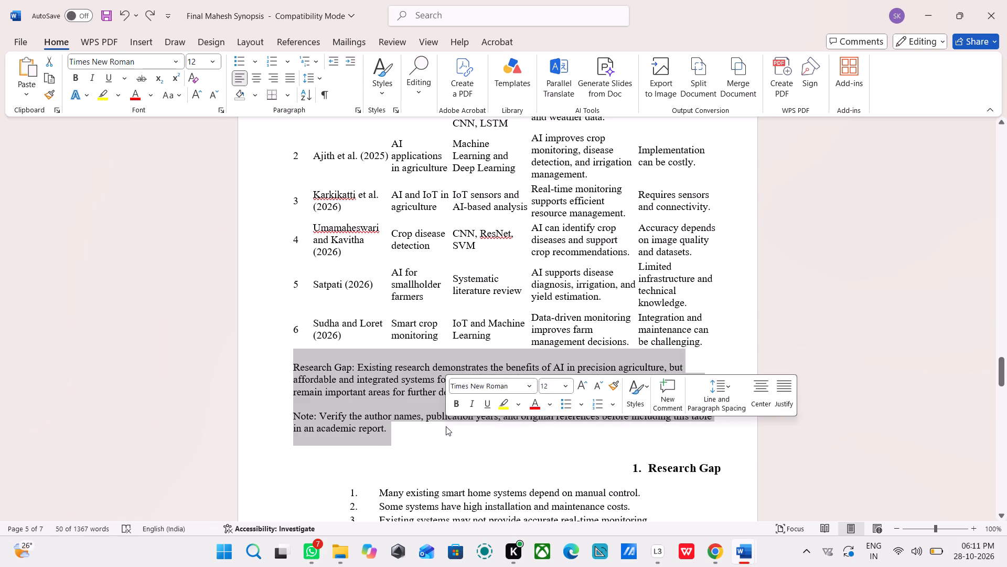
key("BackSpace")
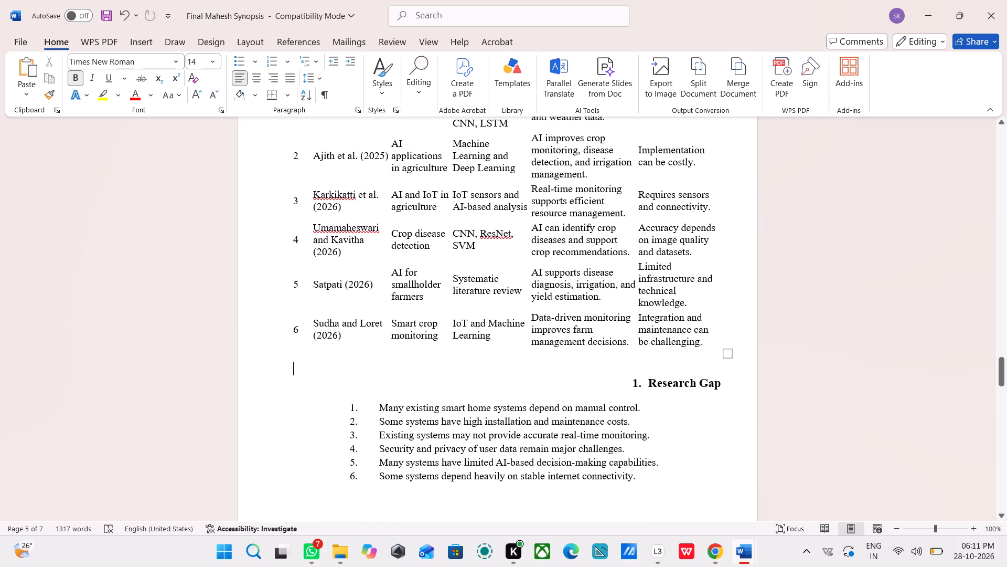
Apply a bottom border to the whole literature survey table.
left_click(727, 352)
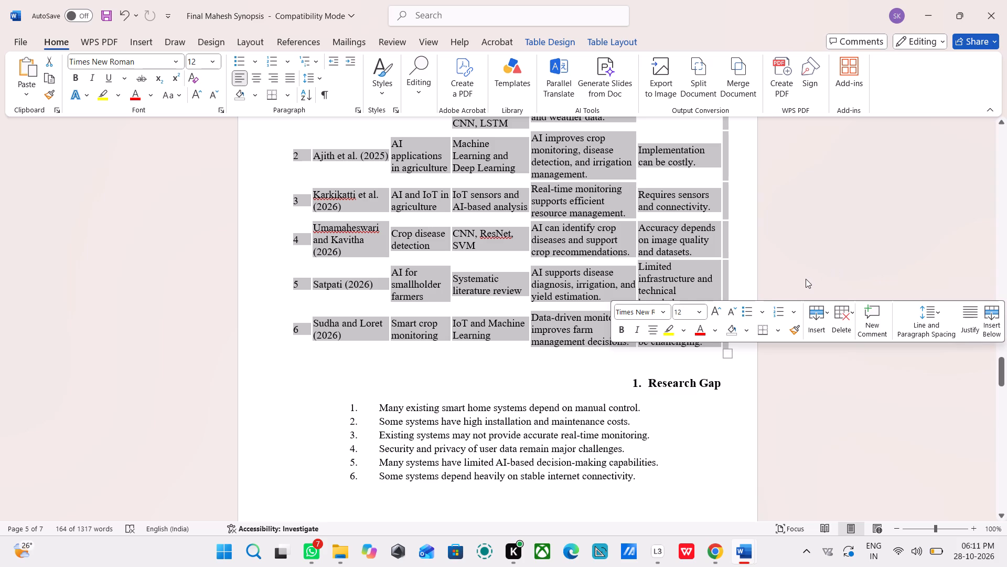
left_click(766, 327)
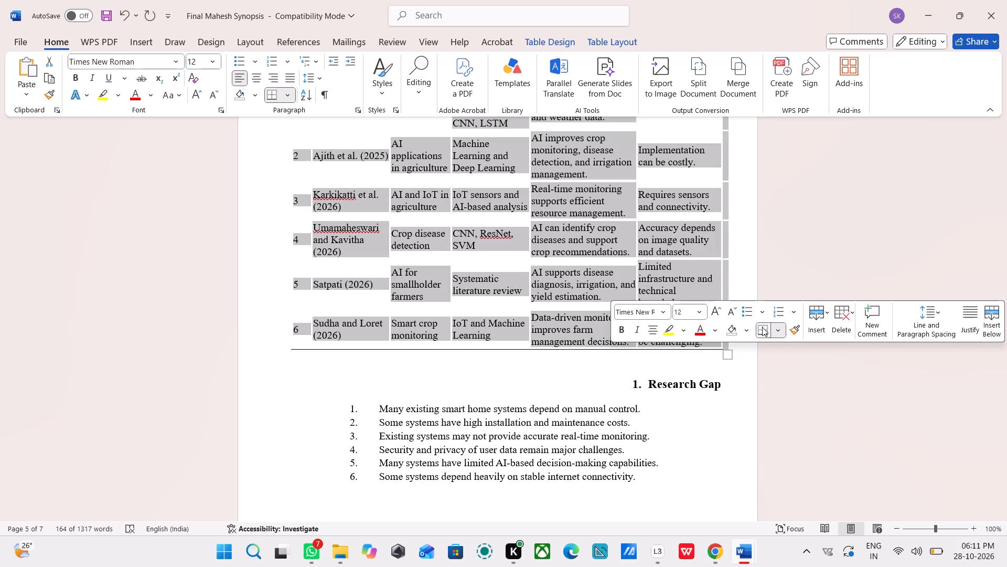
left_click(802, 240)
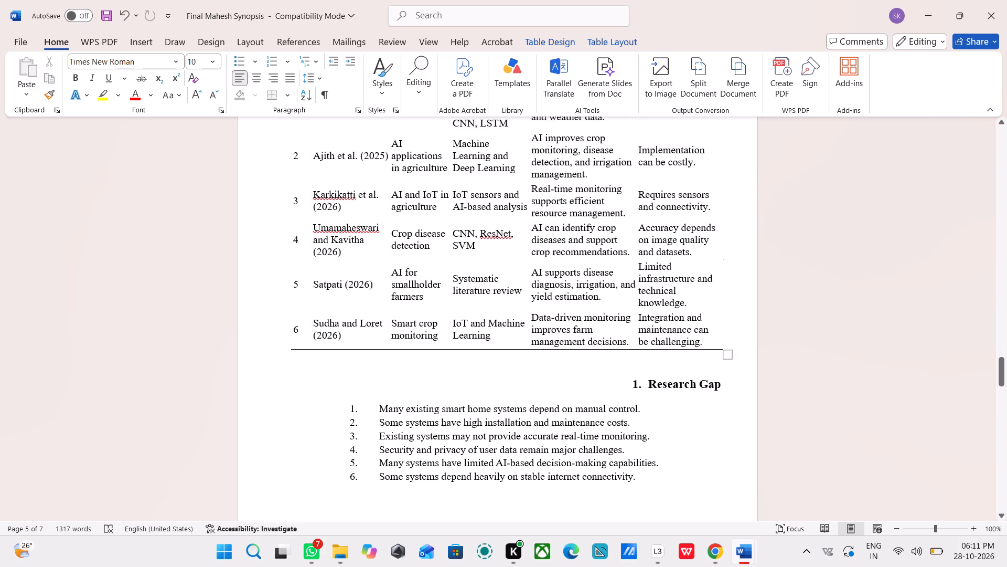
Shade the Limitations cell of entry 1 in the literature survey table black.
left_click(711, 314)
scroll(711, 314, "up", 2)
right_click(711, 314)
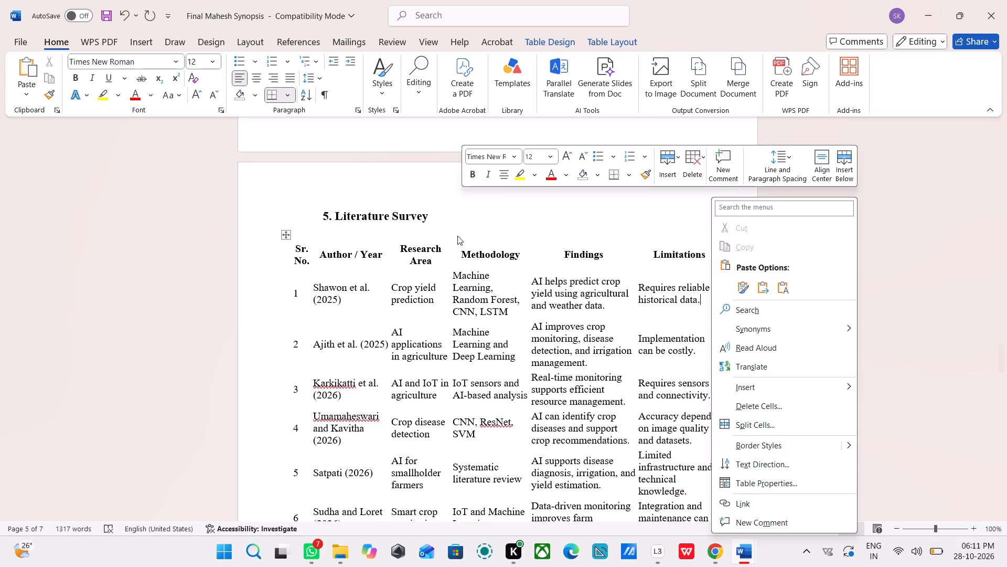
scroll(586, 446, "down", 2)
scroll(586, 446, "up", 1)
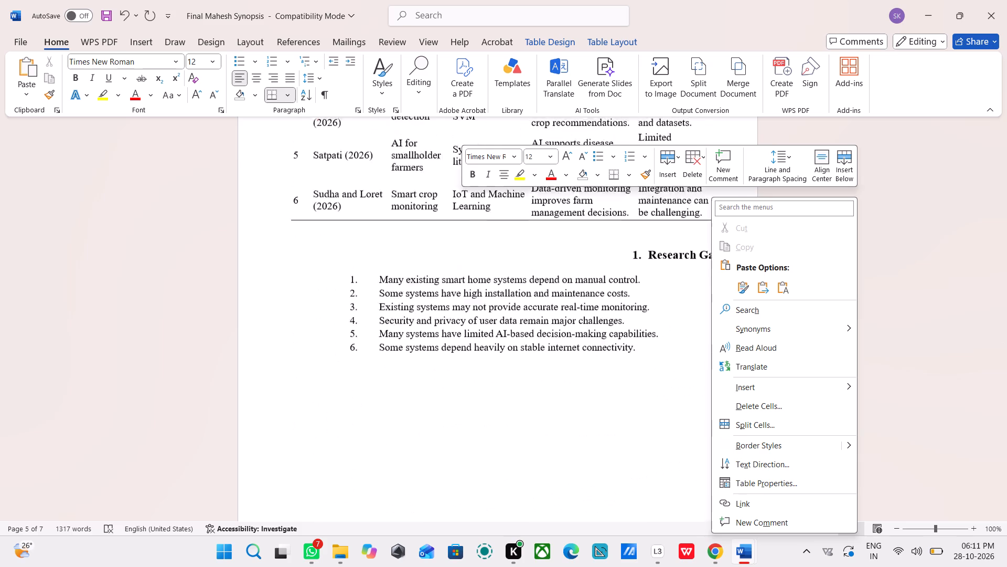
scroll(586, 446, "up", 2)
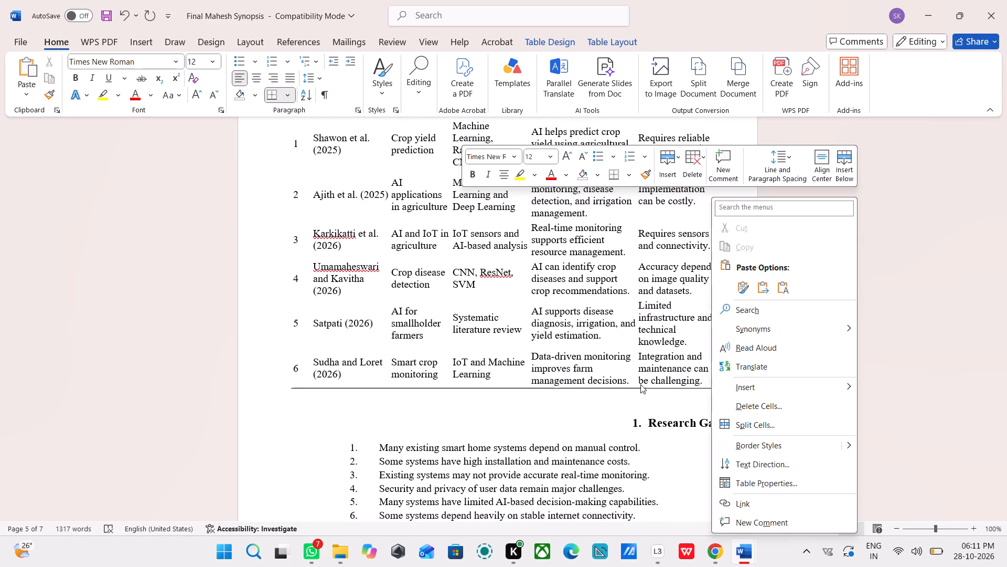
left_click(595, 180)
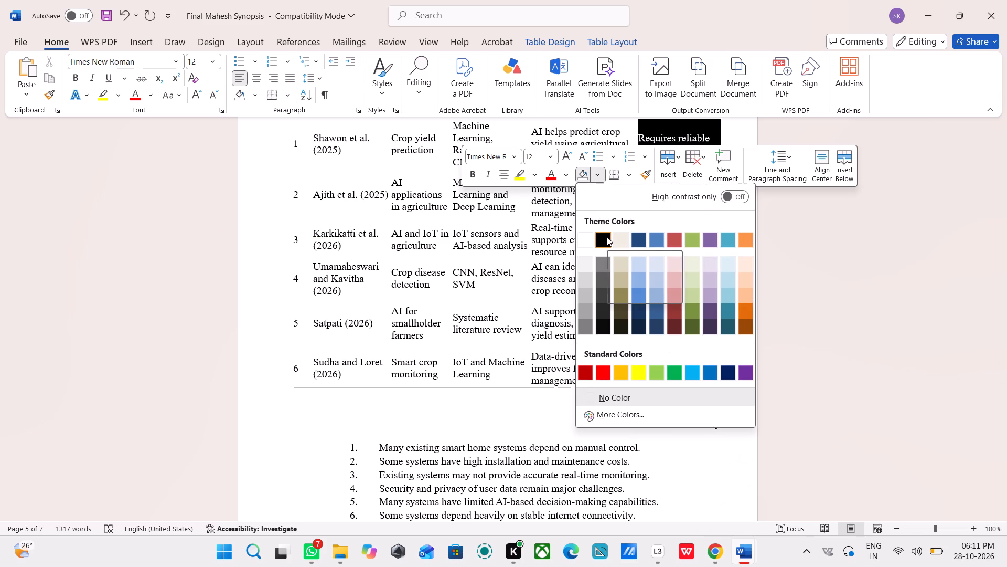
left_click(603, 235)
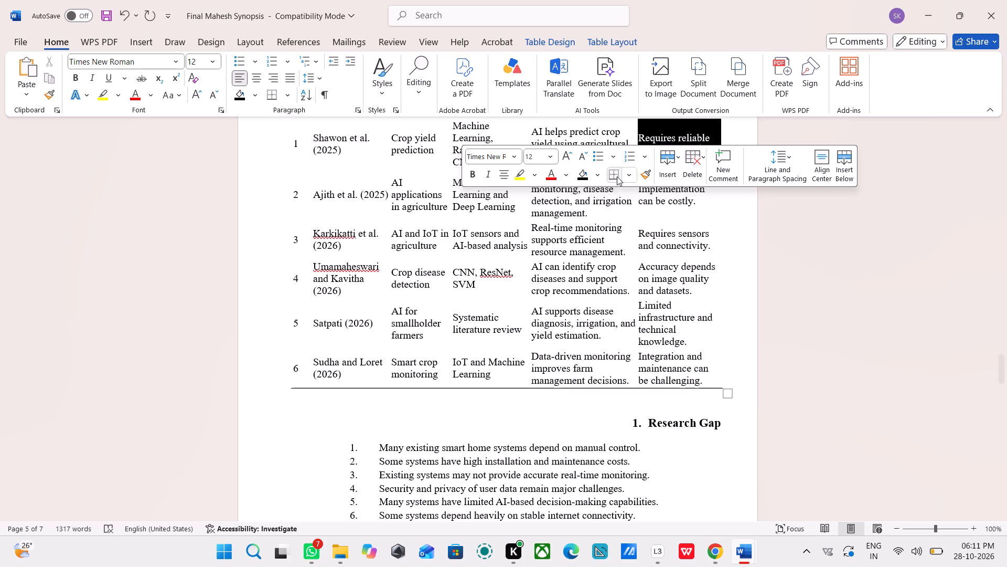
Apply a bottom border to the Limitations cell of entry 1.
left_click(616, 175)
left_click(628, 175)
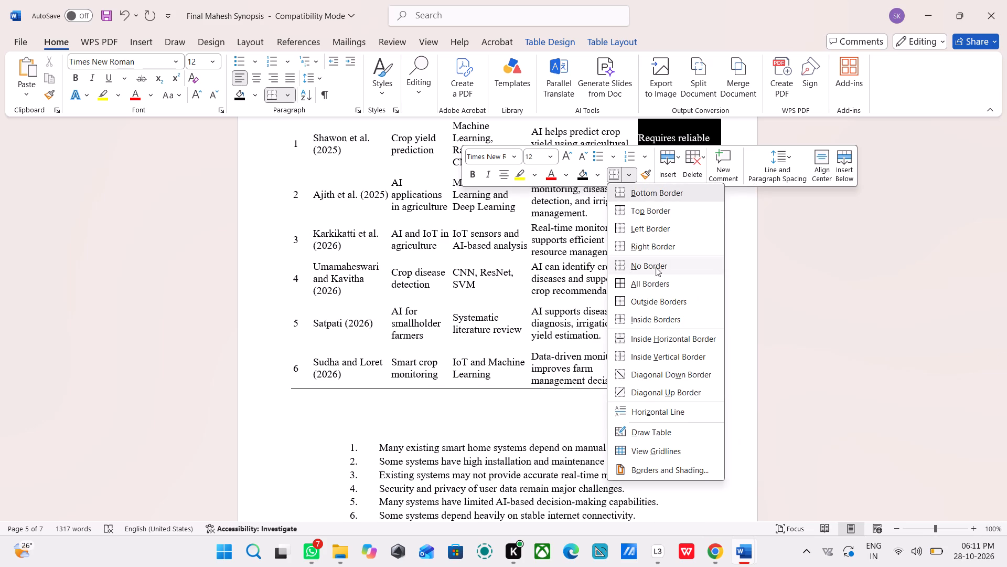
left_click(737, 274)
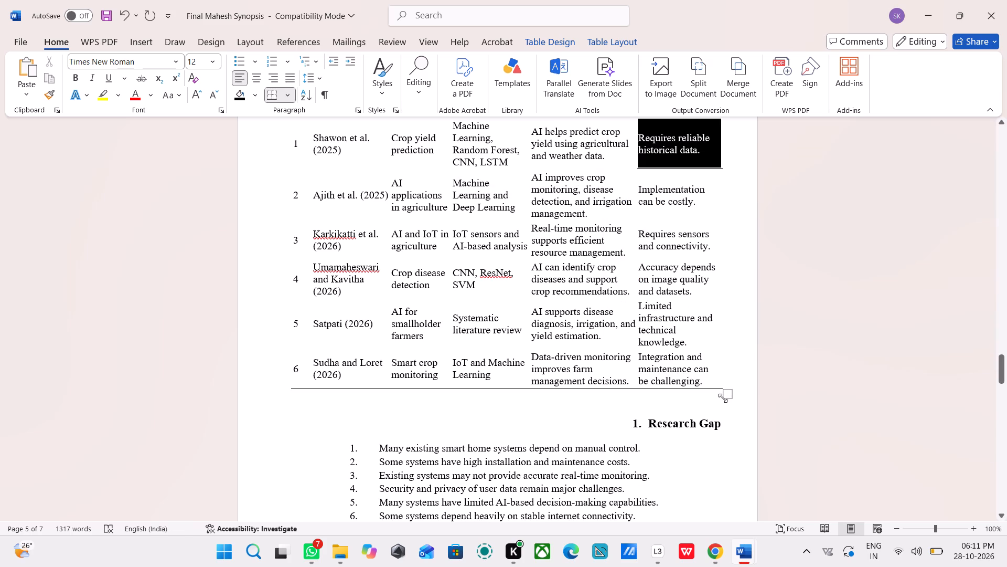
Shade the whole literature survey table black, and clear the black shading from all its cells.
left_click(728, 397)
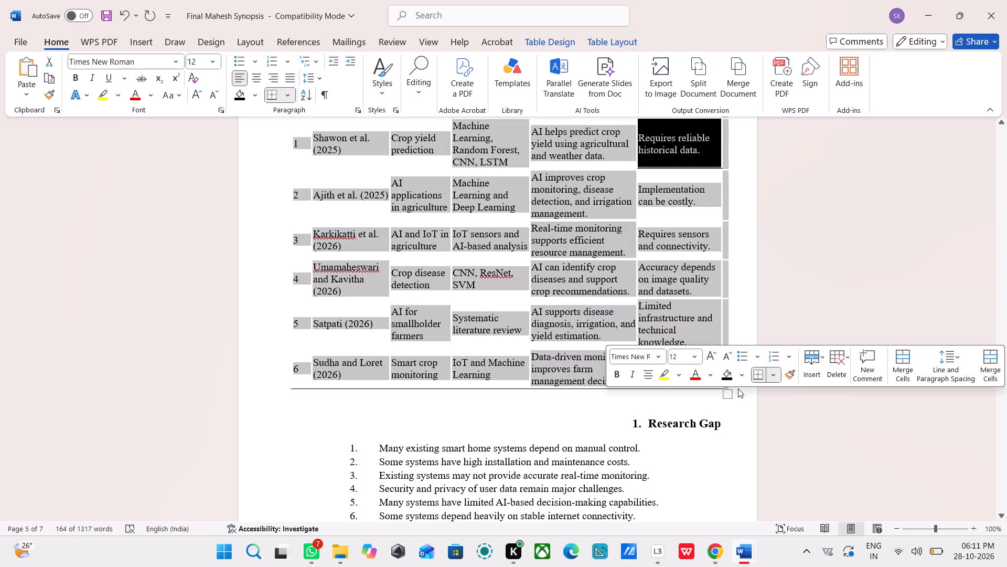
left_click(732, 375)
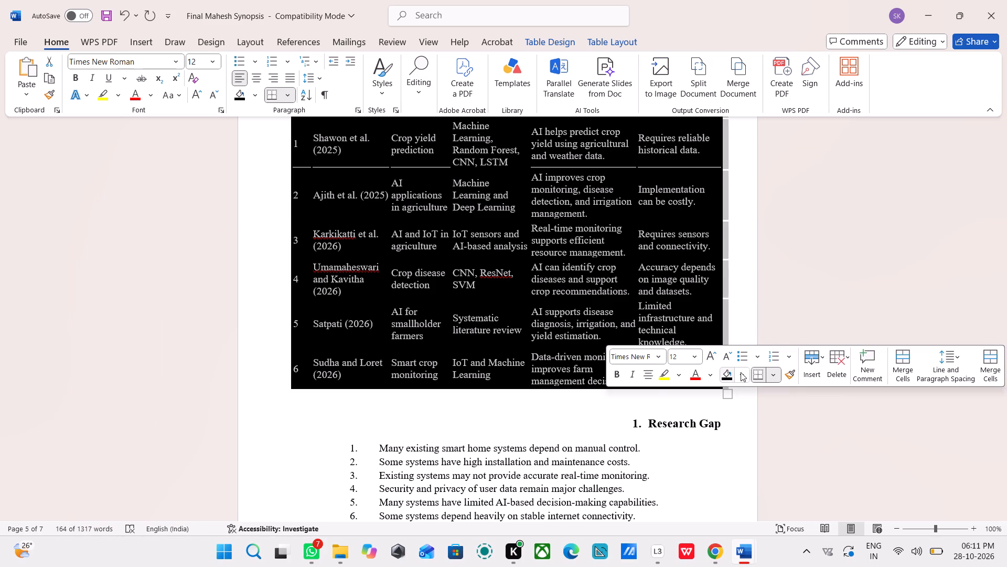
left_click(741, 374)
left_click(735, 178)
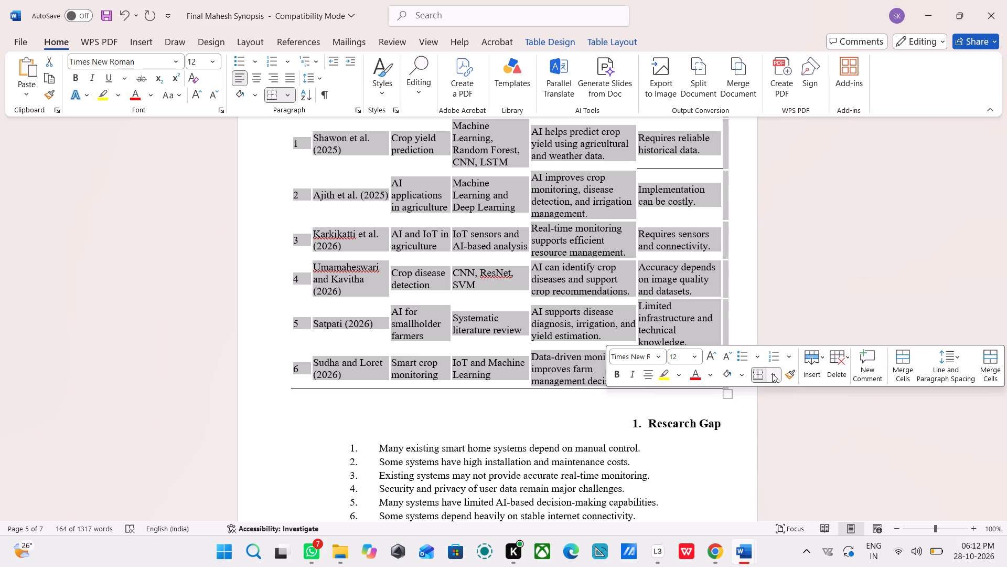
Set the font colour of all text in the literature survey table to black.
left_click(712, 375)
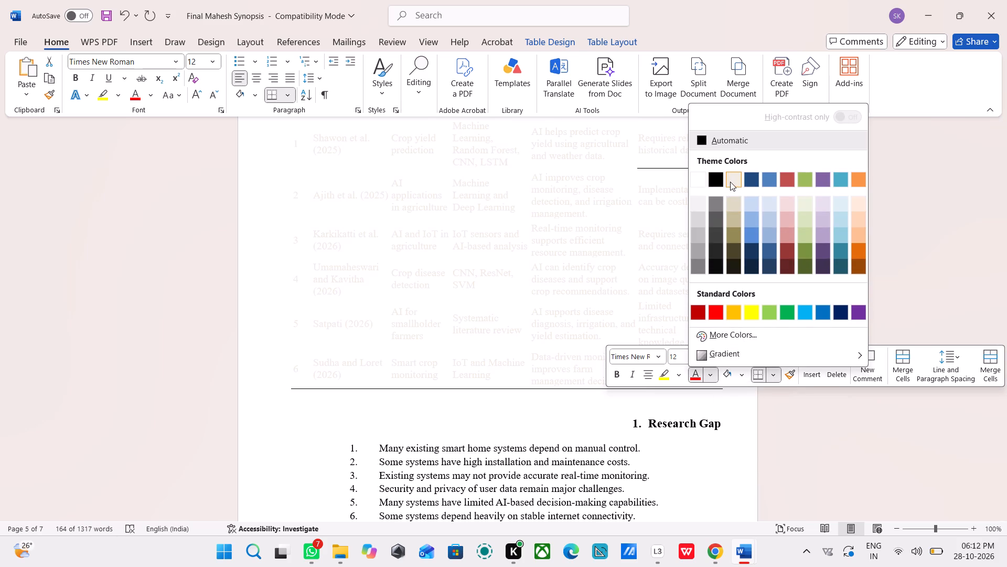
left_click(713, 179)
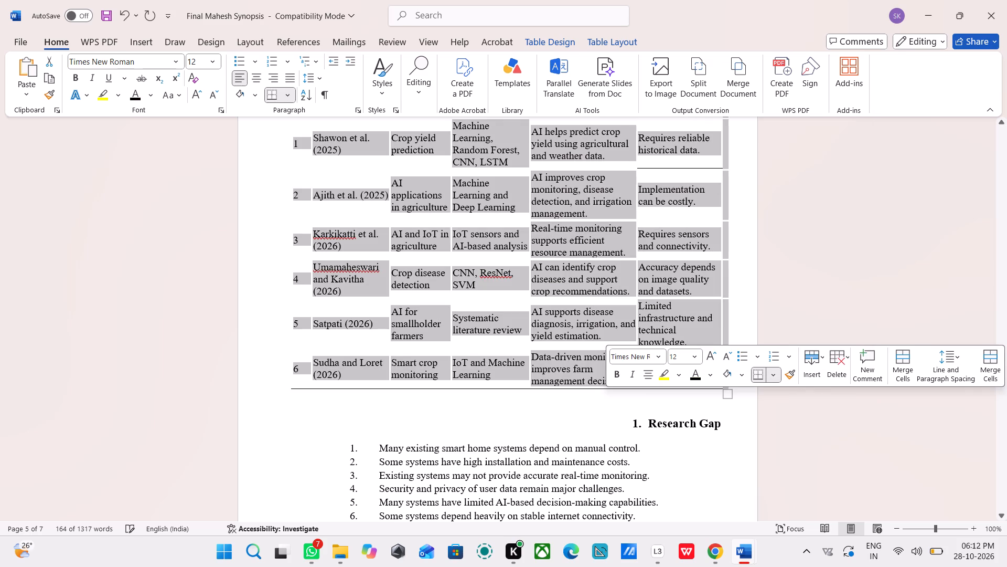
Apply All Borders to the whole literature survey table.
left_click(775, 370)
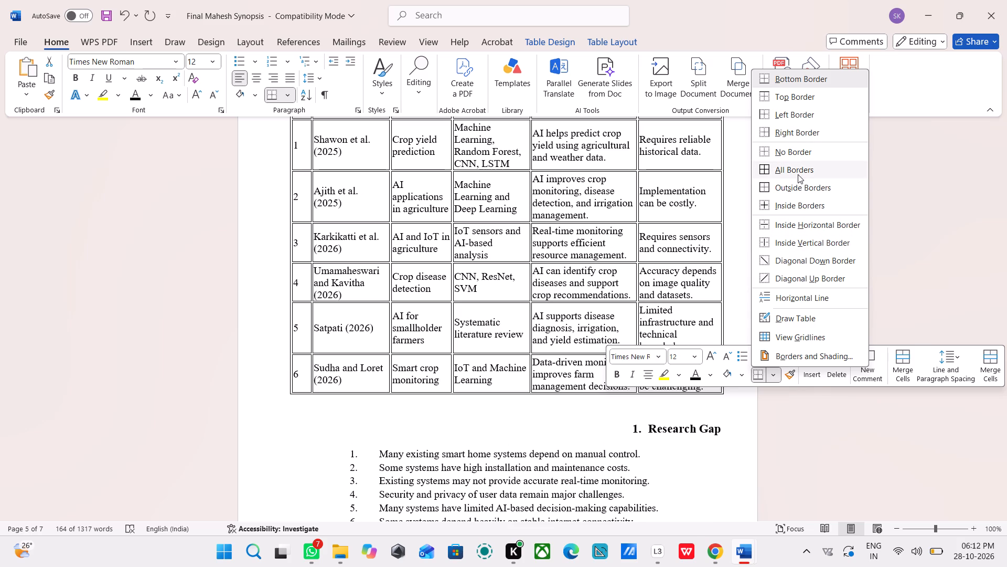
left_click(798, 174)
scroll(694, 216, "up", 2)
left_click(694, 216)
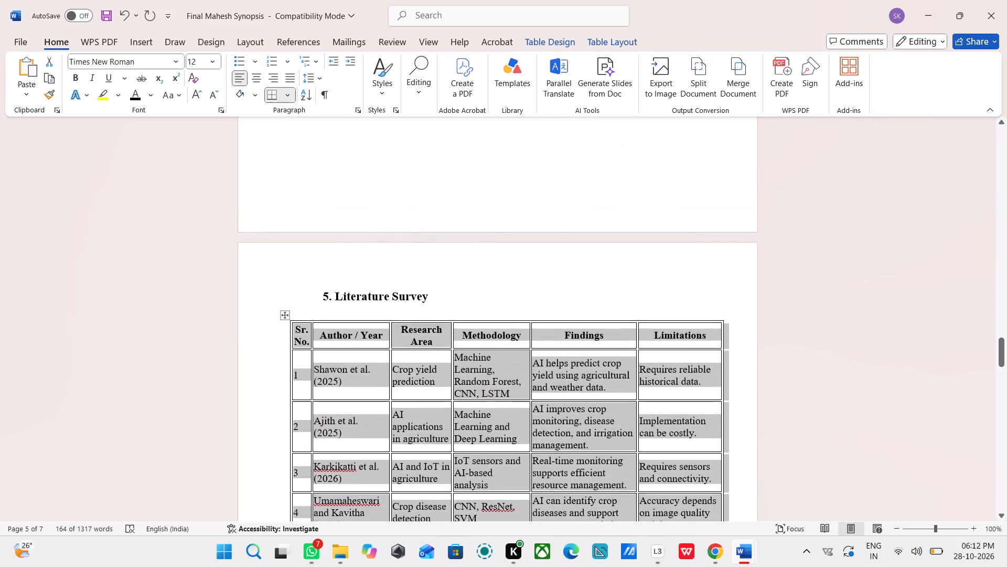
Review the bordered literature survey table together with the pages before it and the Research Gap section below it.
scroll(650, 272, "down", 1)
scroll(650, 272, "up", 5)
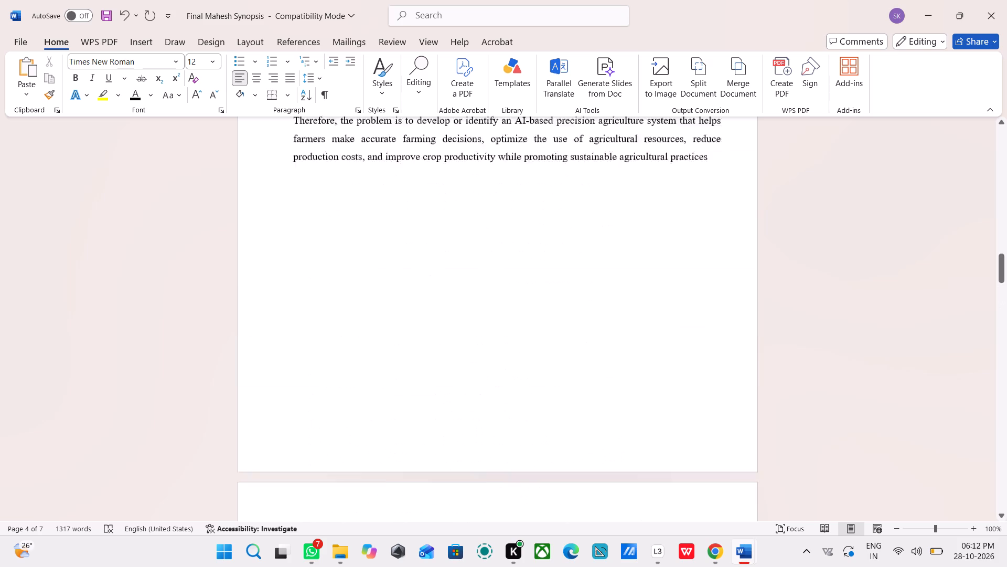
scroll(650, 272, "up", 1)
scroll(650, 272, "down", 9)
scroll(650, 272, "up", 2)
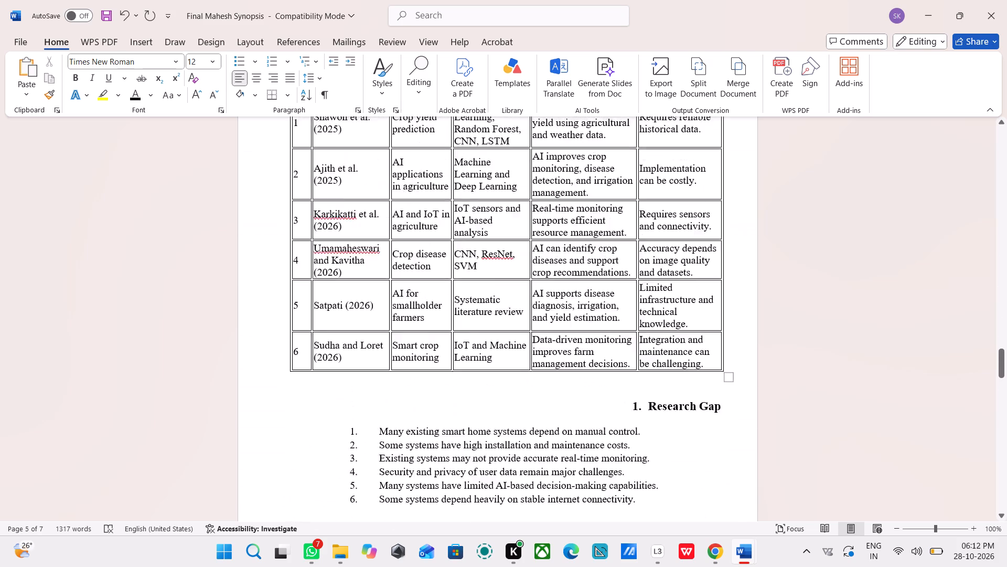
scroll(650, 272, "up", 3)
scroll(650, 272, "down", 3)
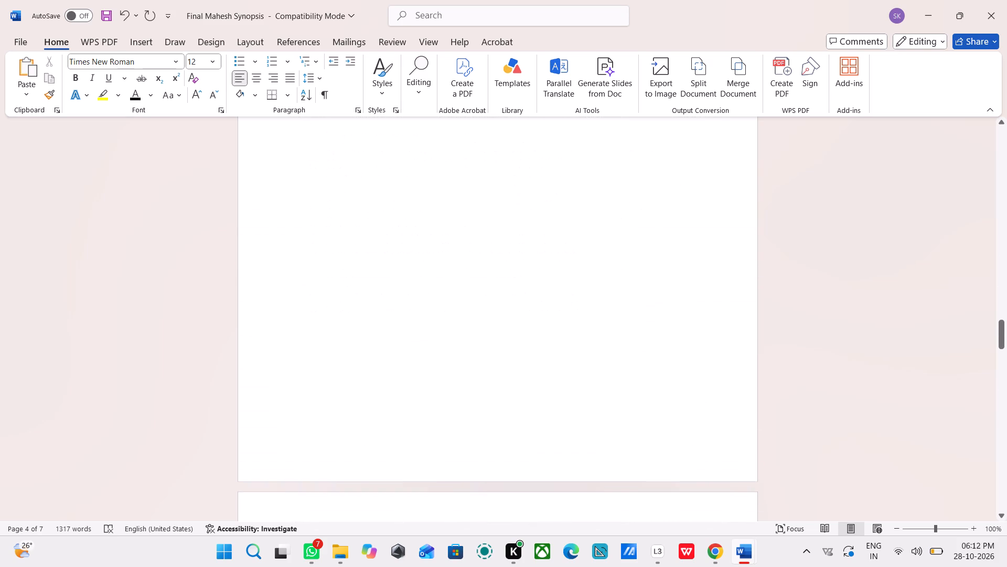
scroll(650, 272, "down", 6)
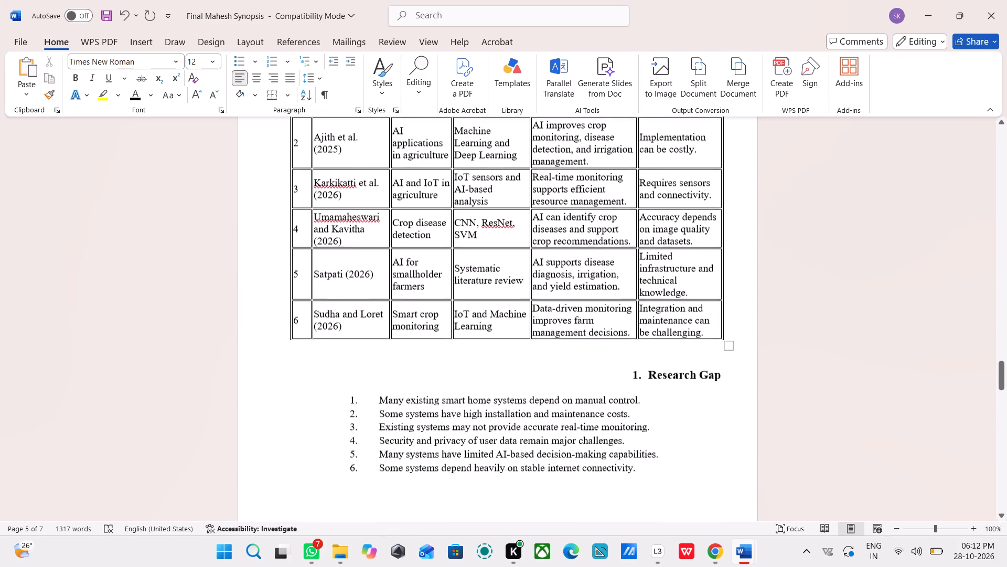
scroll(650, 272, "down", 1)
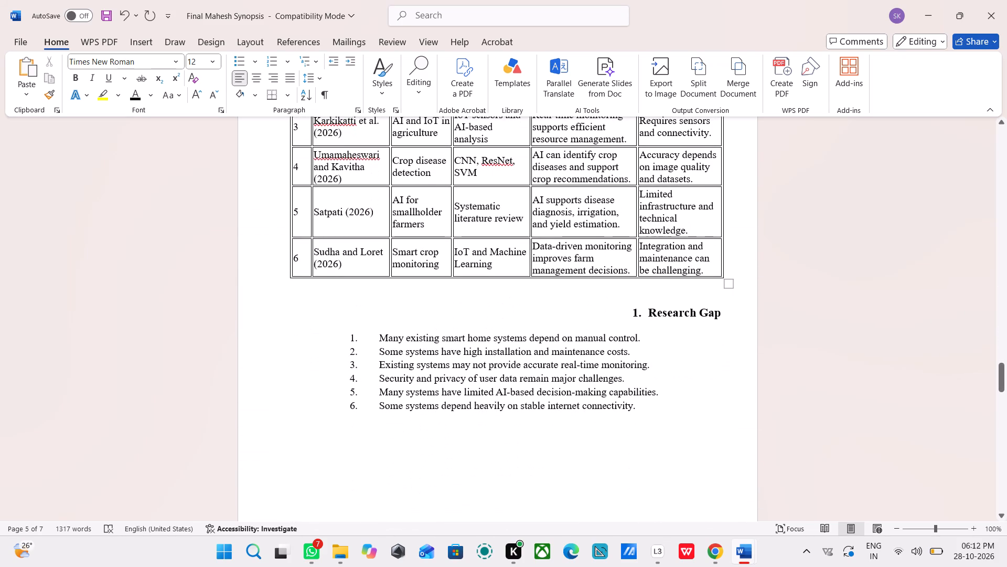
scroll(650, 272, "up", 4)
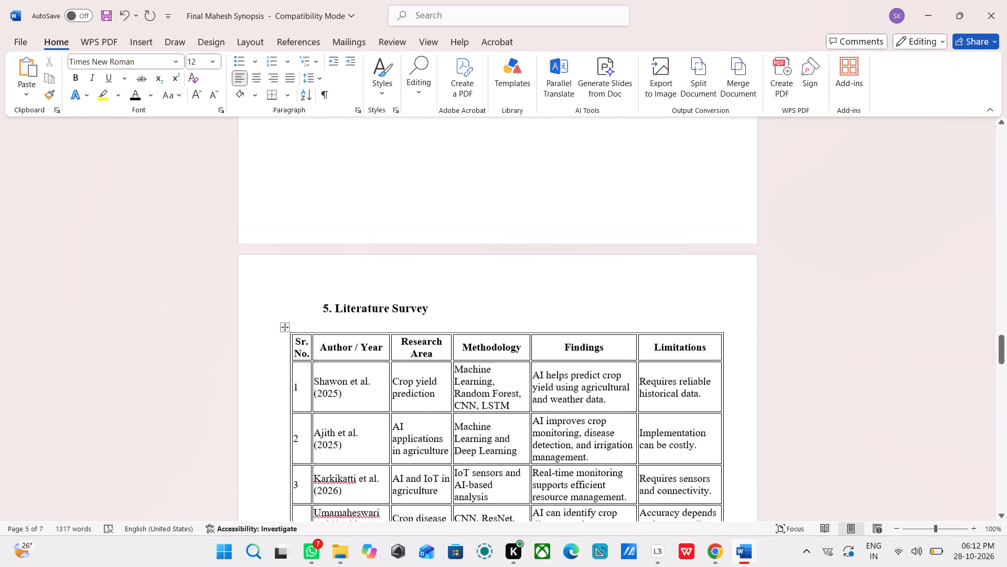
scroll(650, 272, "up", 4)
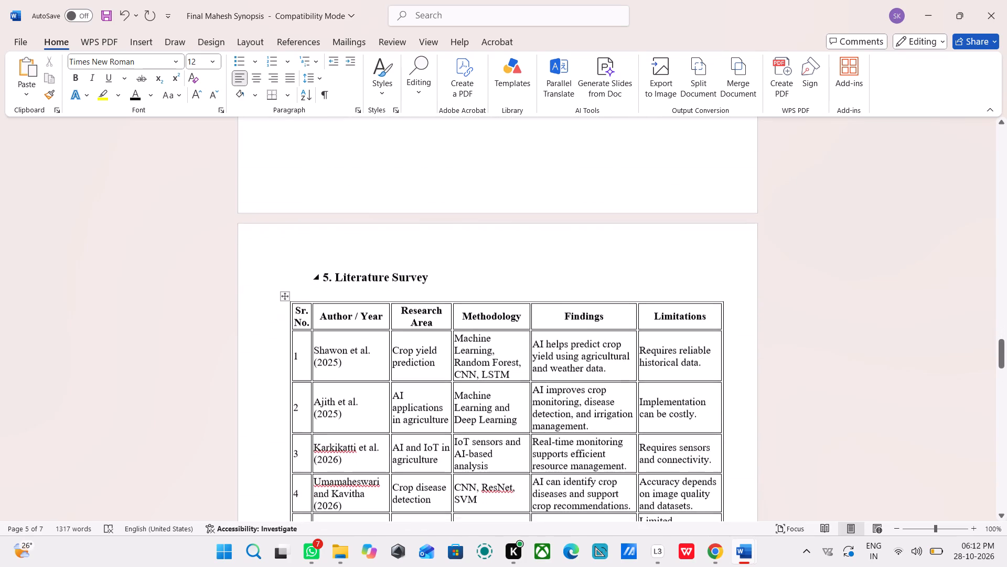
Remove the number 5 from the Literature Survey heading and bring the heading back to the page's left margin.
left_click(402, 249)
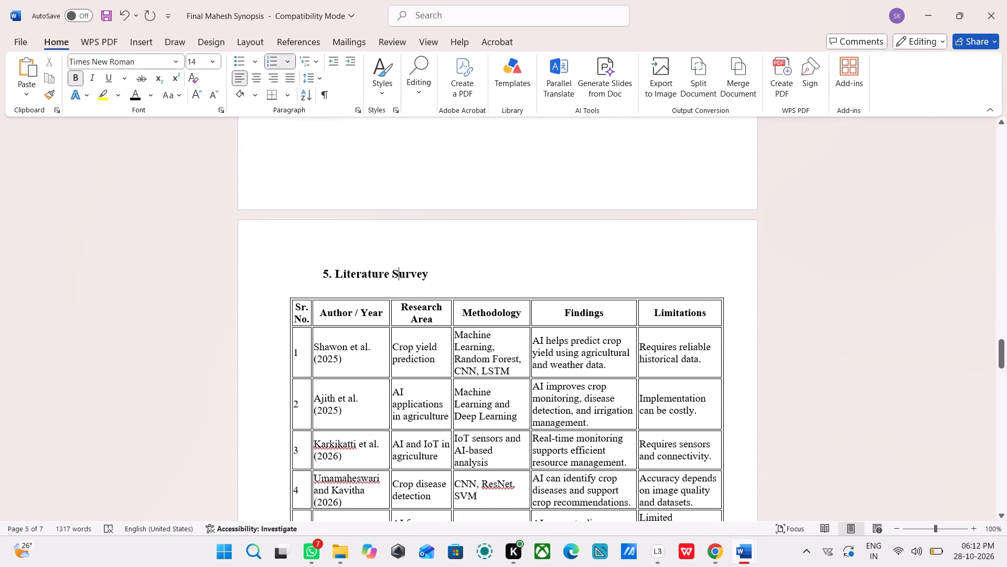
left_click(347, 248)
key("Left")
key("Left")
key("Left")
key("BackSpace")
key("BackSpace")
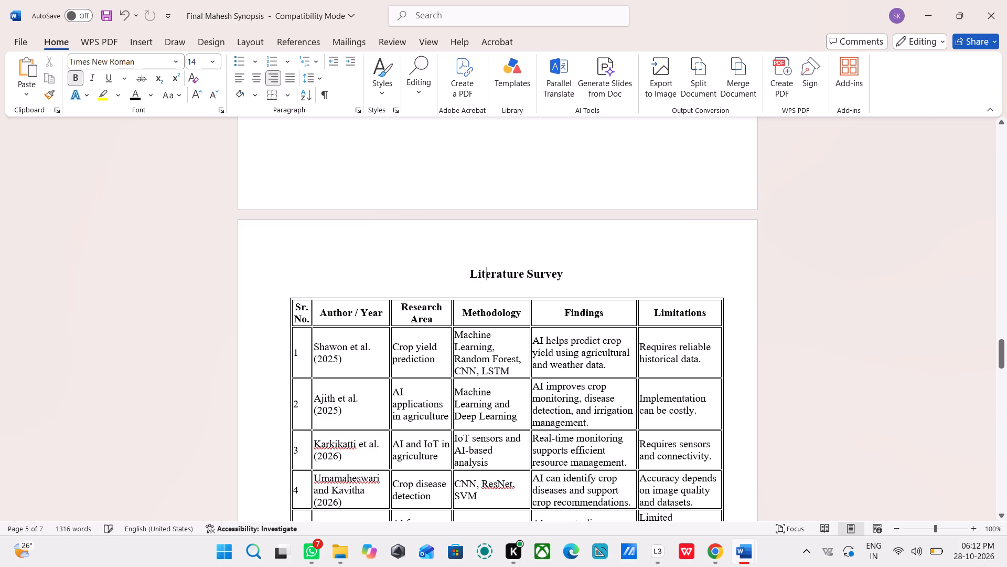
key("BackSpace")
key("BackSpace")
key("BackSpace")
key("BackSpace")
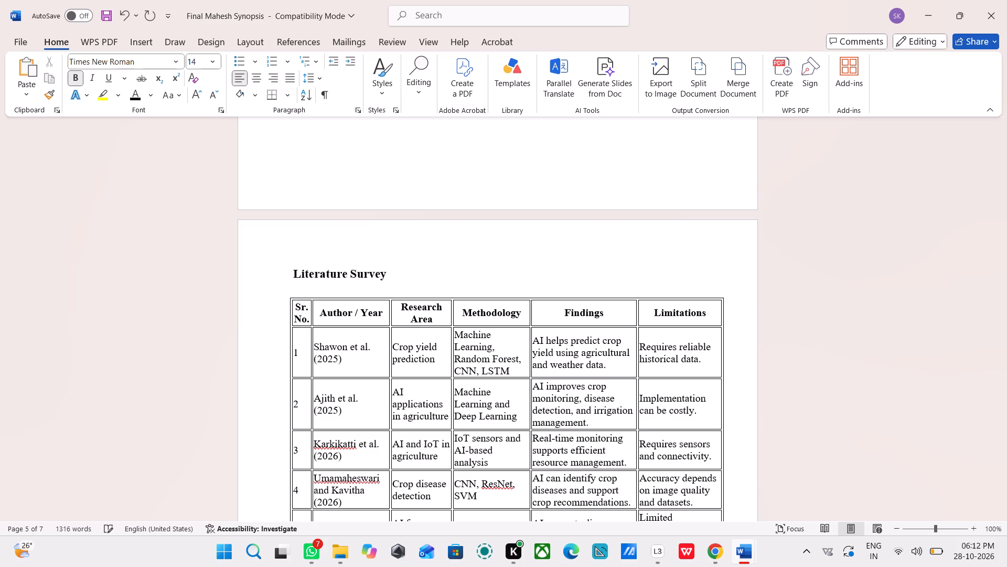
Move the Literature Survey heading from above the table to a new line below the ninth item of the Objectives list.
scroll(347, 248, "down", 3)
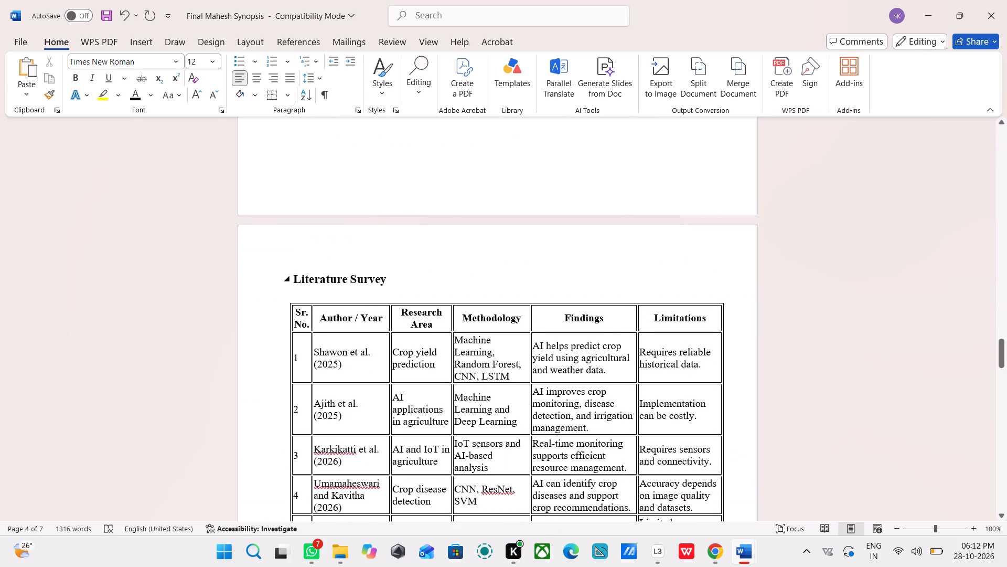
left_click_drag(294, 277, 438, 283)
key("ctrl+x")
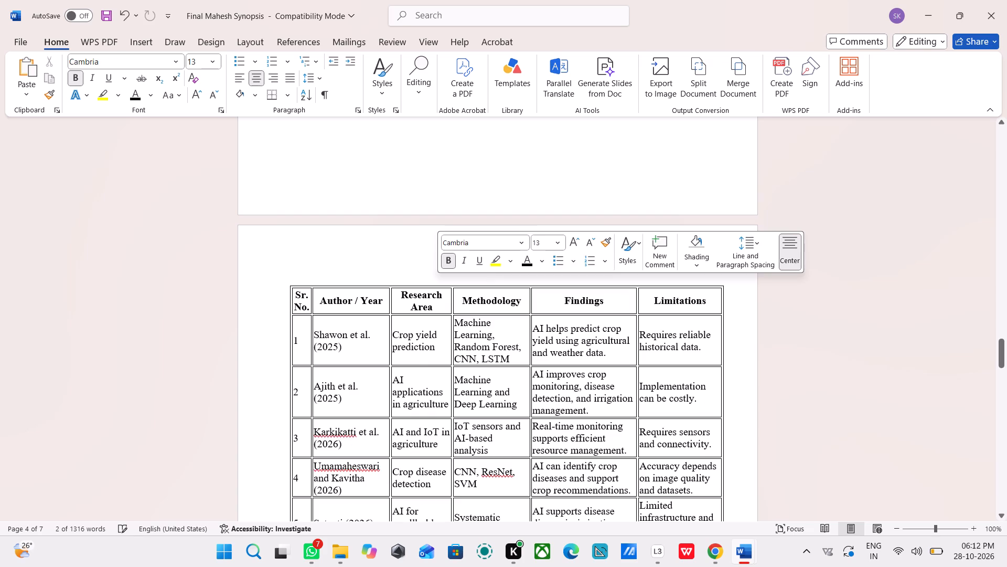
scroll(438, 220, "up", 5)
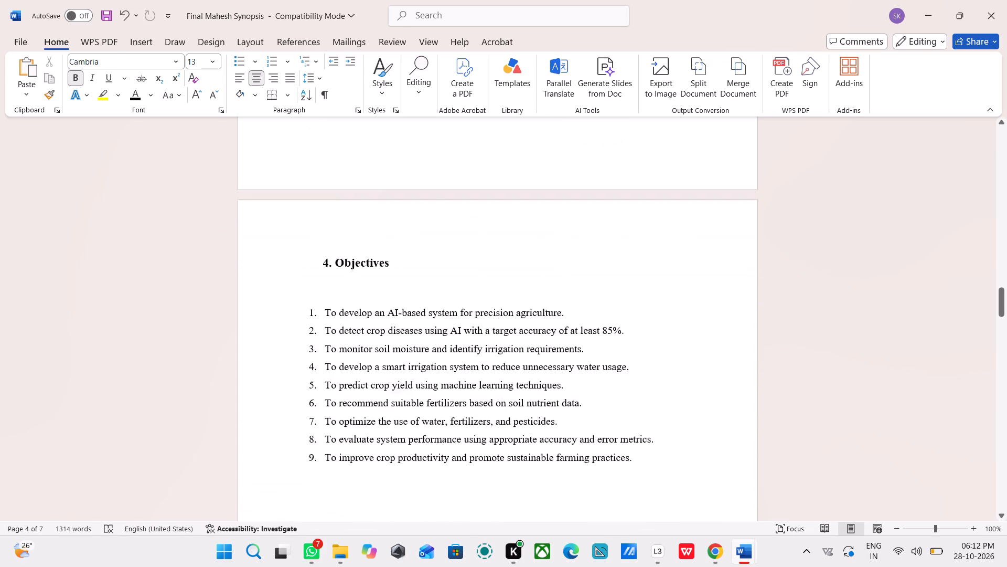
scroll(438, 220, "up", 1)
left_click(341, 471)
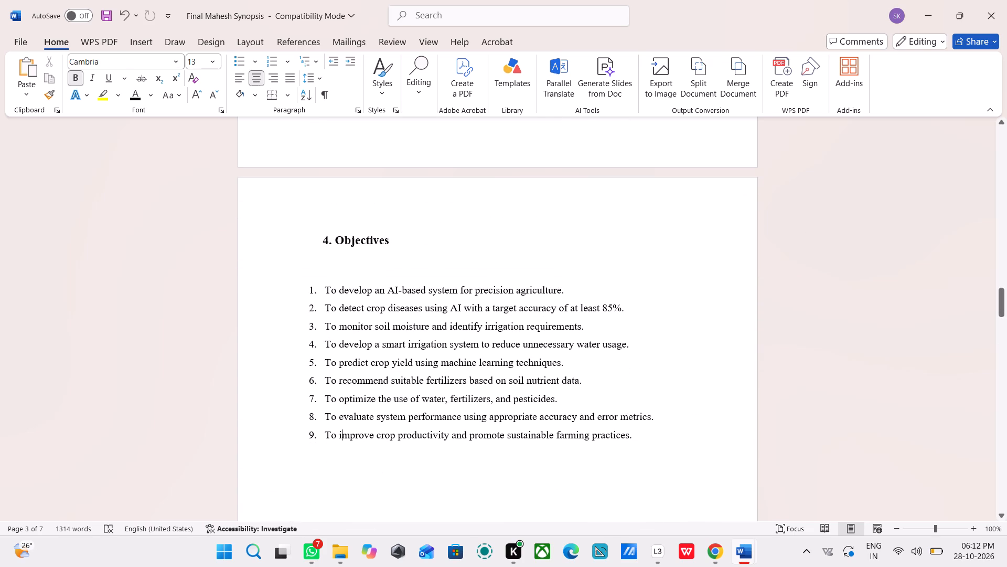
left_click(647, 444)
key("Return")
key("Return")
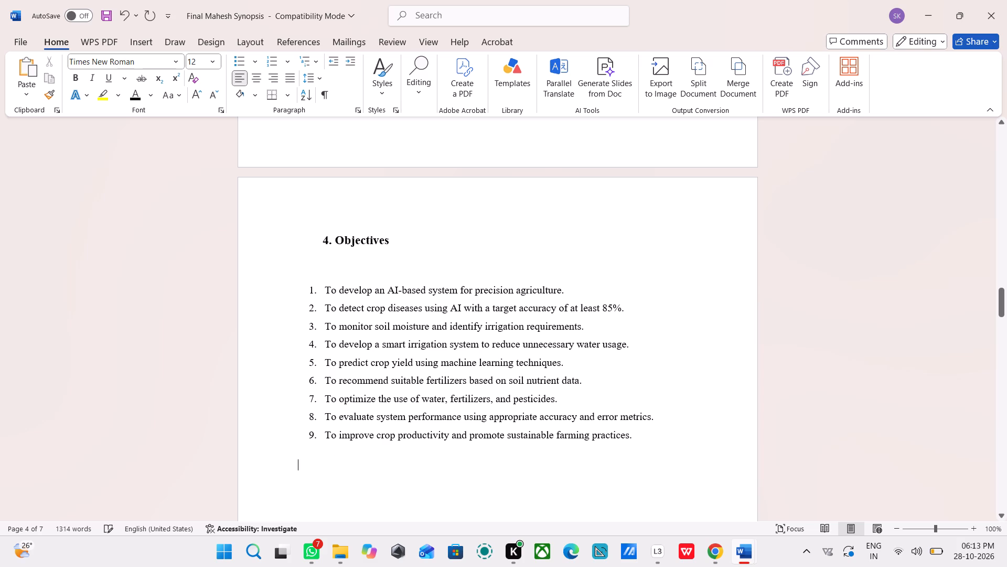
key("Tab")
key("5")
key("BackSpace")
key("ctrl+v")
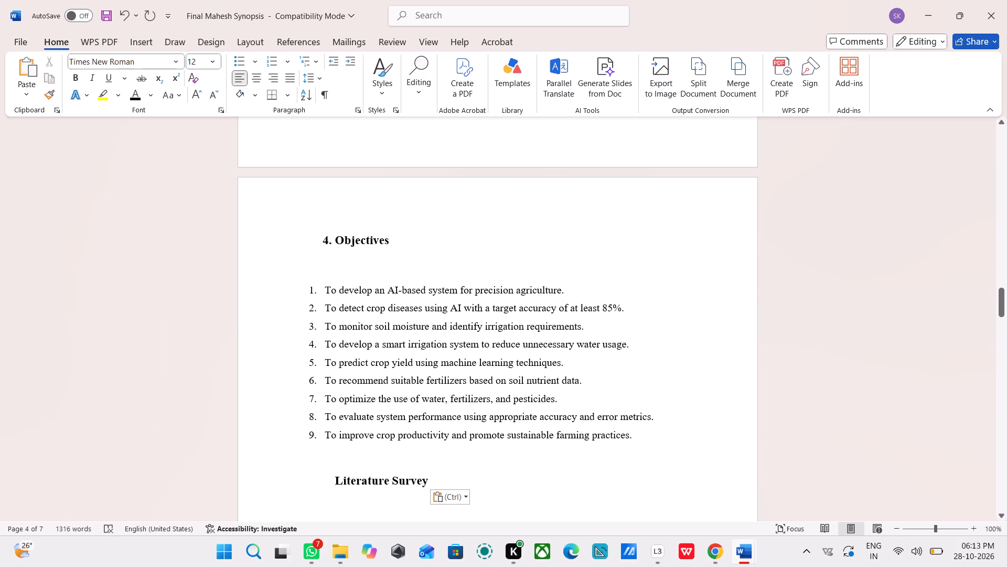
Number the moved Literature Survey heading as "5." below the Objectives list.
left_click(337, 480)
key("BackSpace")
key("Tab")
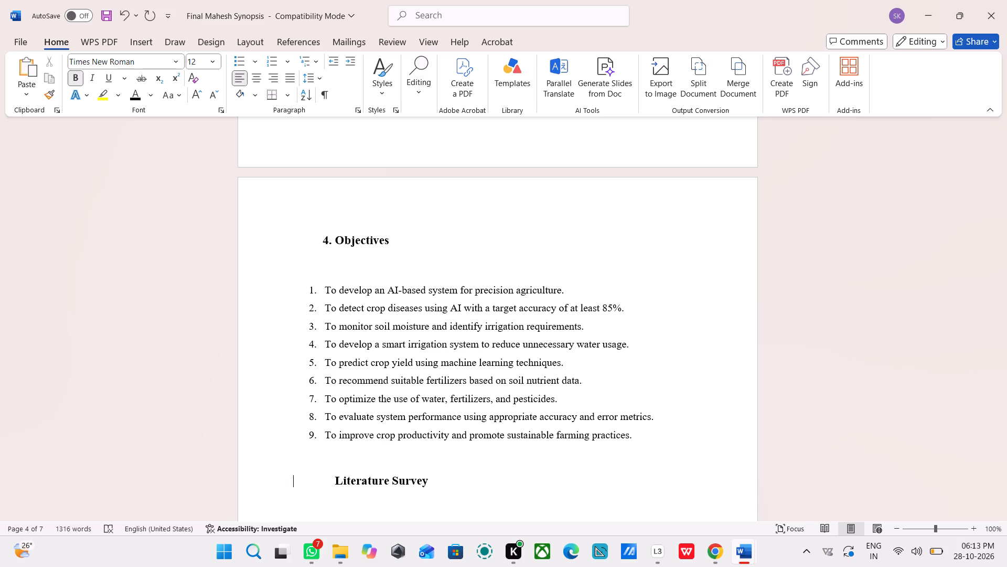
key("5")
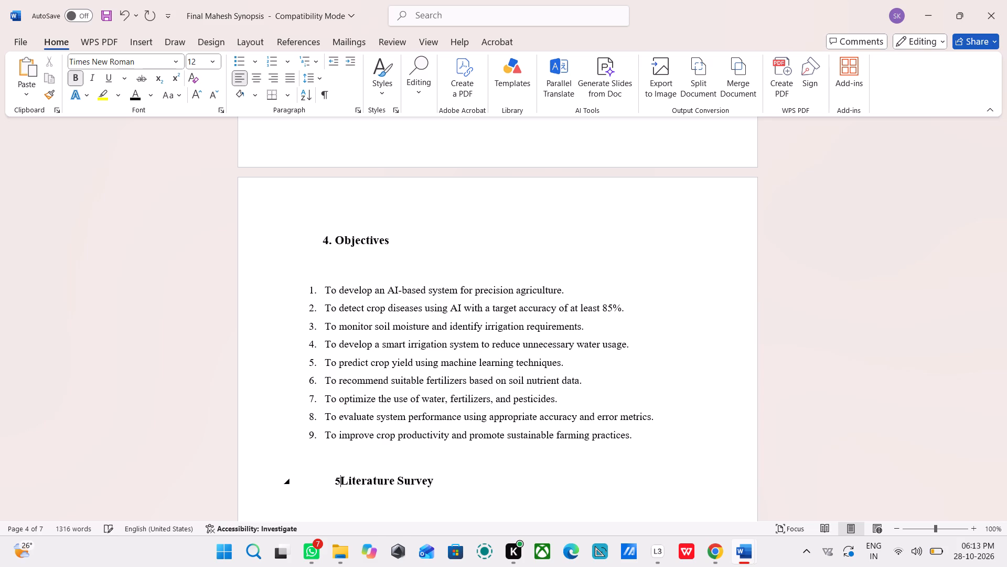
type(".")
key("space")
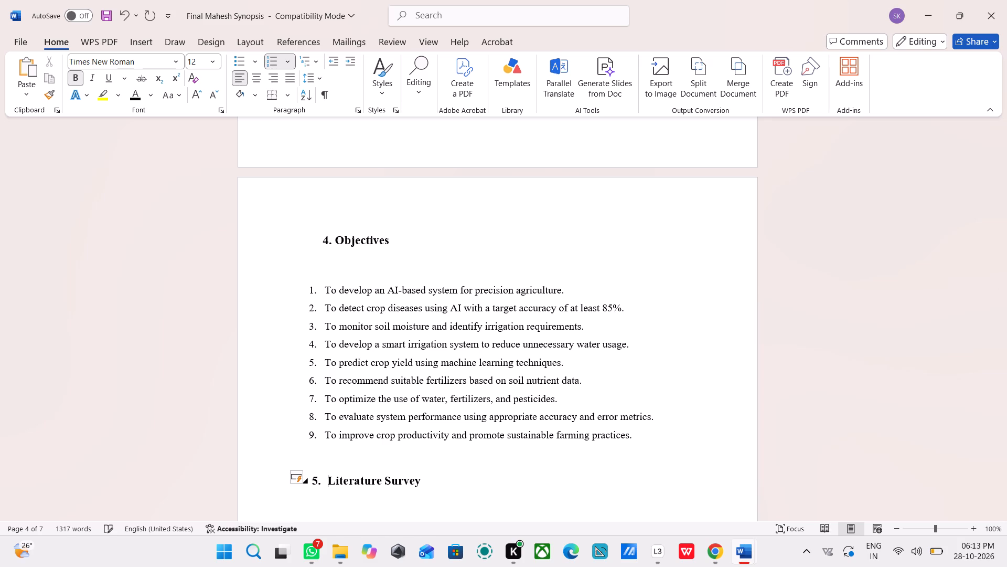
Slightly increase the indent of the numbered Literature Survey heading below the Objectives list.
scroll(419, 465, "down", 1)
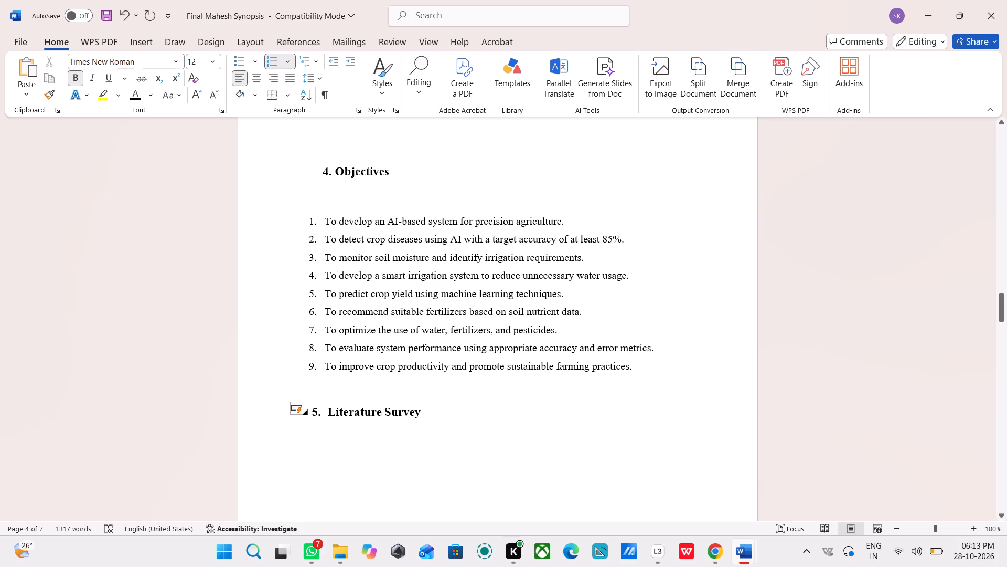
left_click(315, 412)
left_click_drag(315, 412, 327, 413)
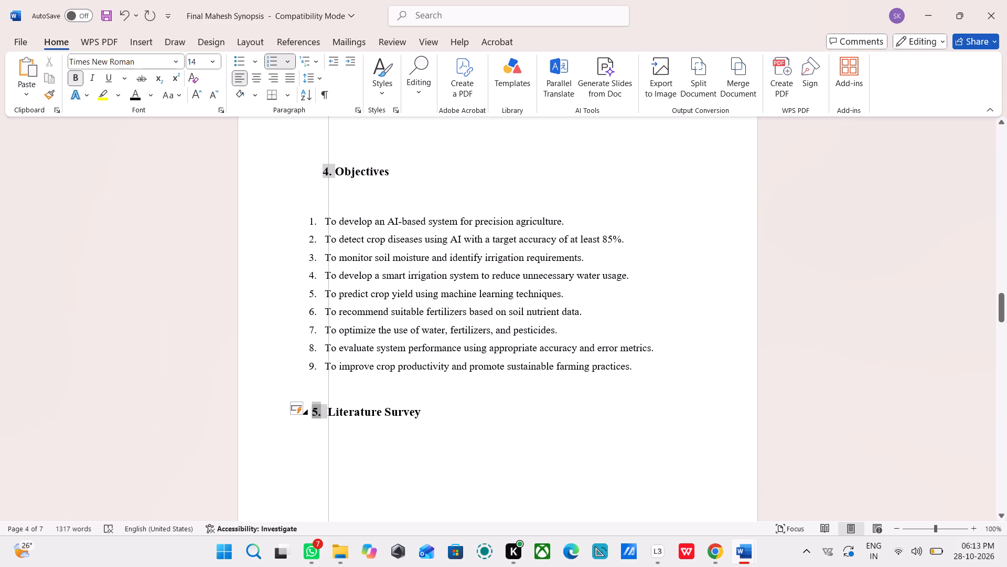
left_click_drag(327, 413, 327, 414)
left_click(372, 449)
Examine the layout of the literature survey table and the Research Gap section on the page after the moved heading.
scroll(372, 449, "down", 1)
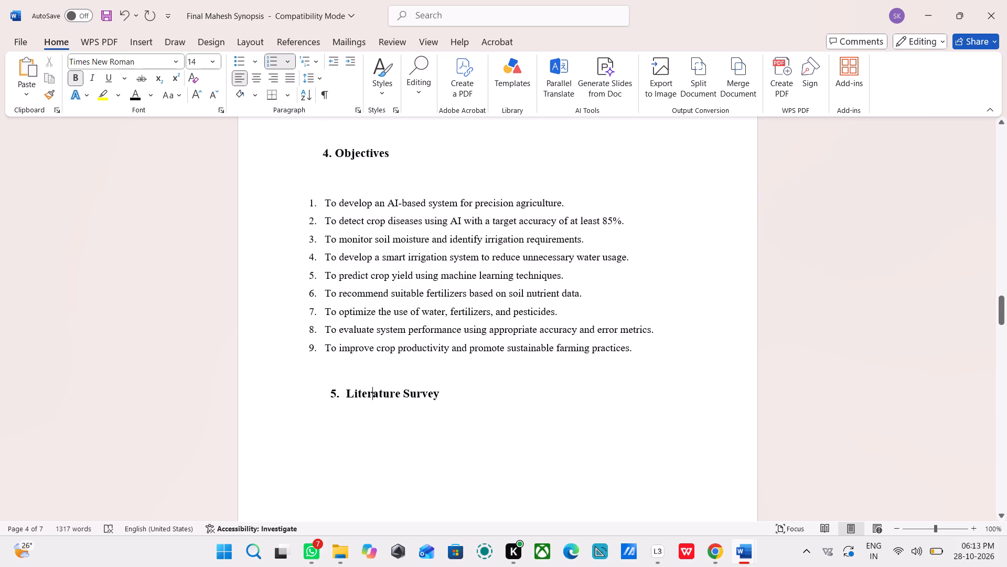
scroll(372, 449, "down", 8)
scroll(372, 449, "up", 3)
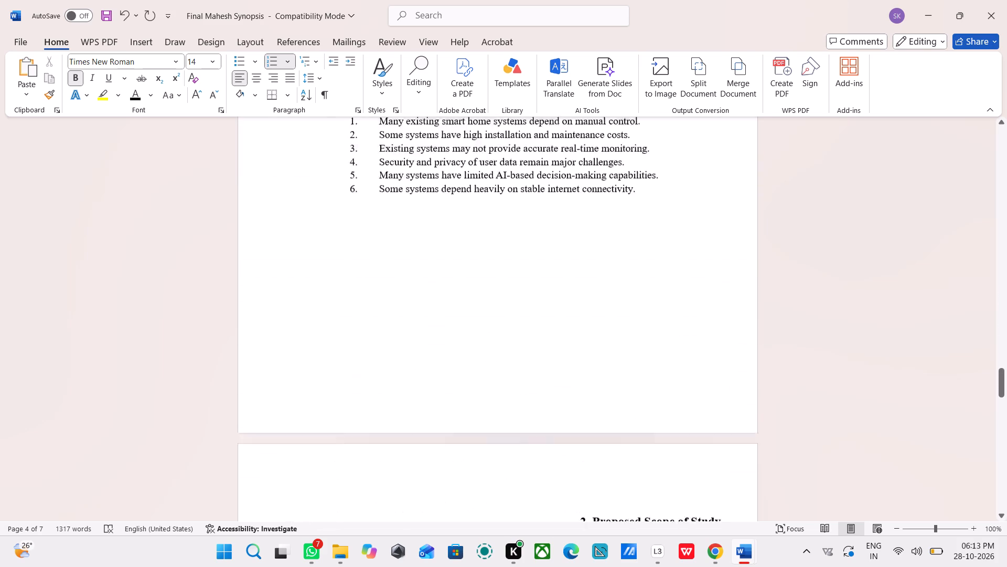
scroll(372, 449, "up", 1)
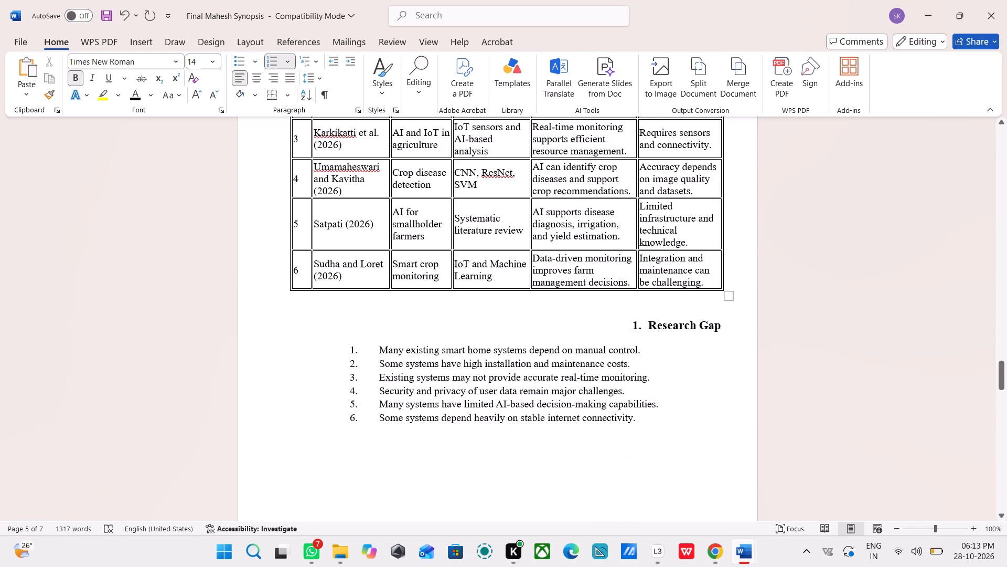
scroll(372, 449, "up", 1)
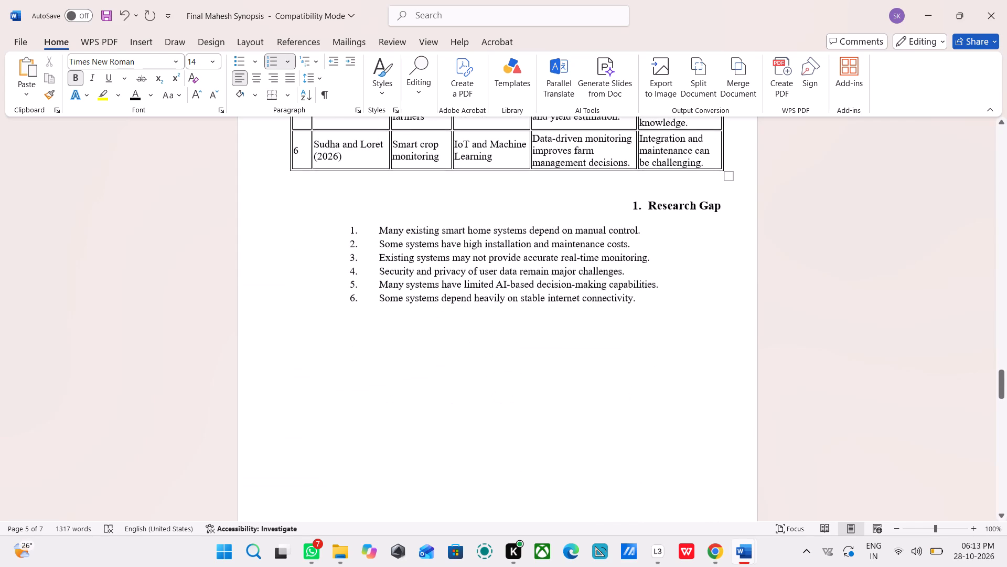
scroll(372, 449, "up", 2)
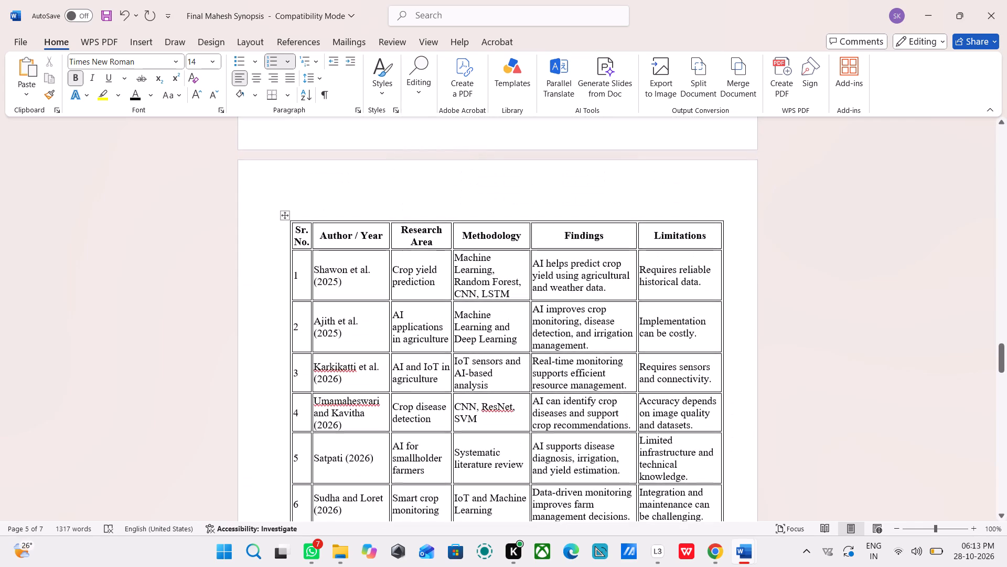
Move the literature survey table up from its own page onto the page with the Objectives list.
scroll(218, 376, "up", 2)
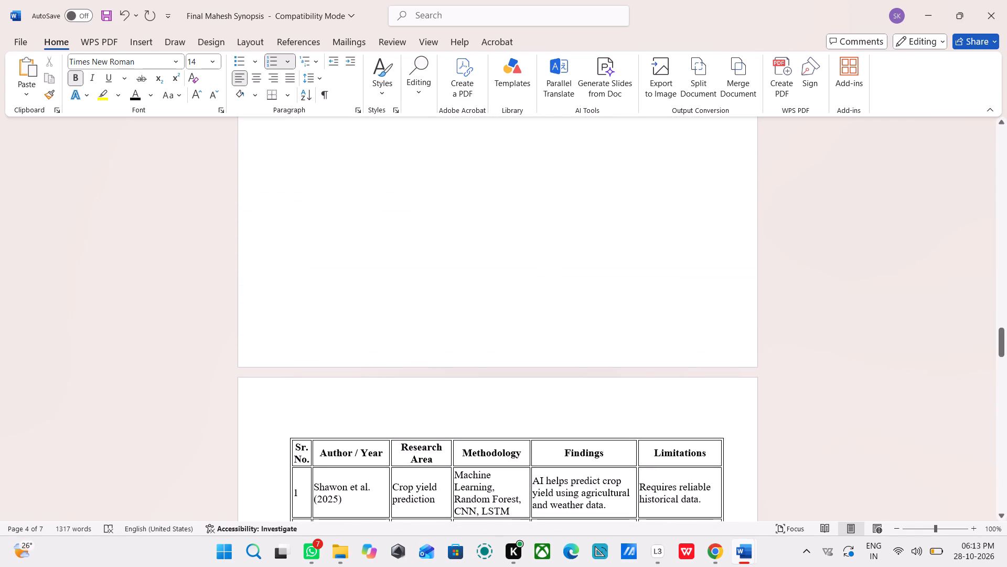
left_click_drag(284, 435, 294, 257)
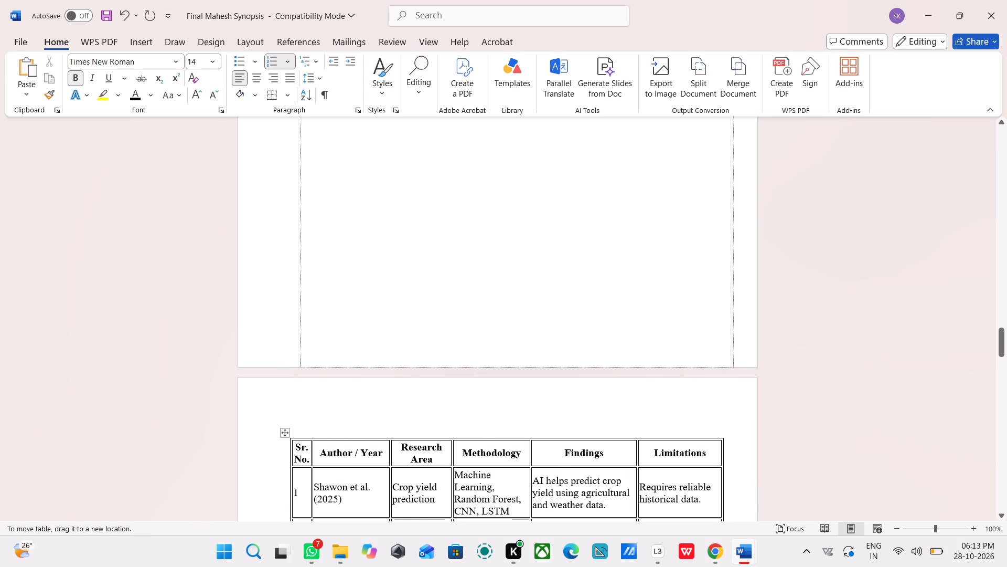
left_click_drag(294, 257, 283, 257)
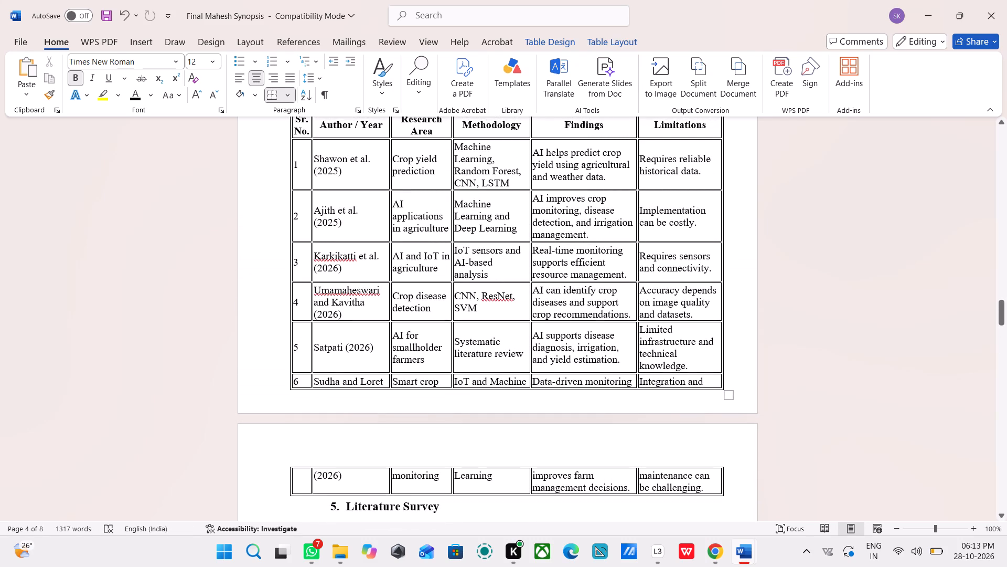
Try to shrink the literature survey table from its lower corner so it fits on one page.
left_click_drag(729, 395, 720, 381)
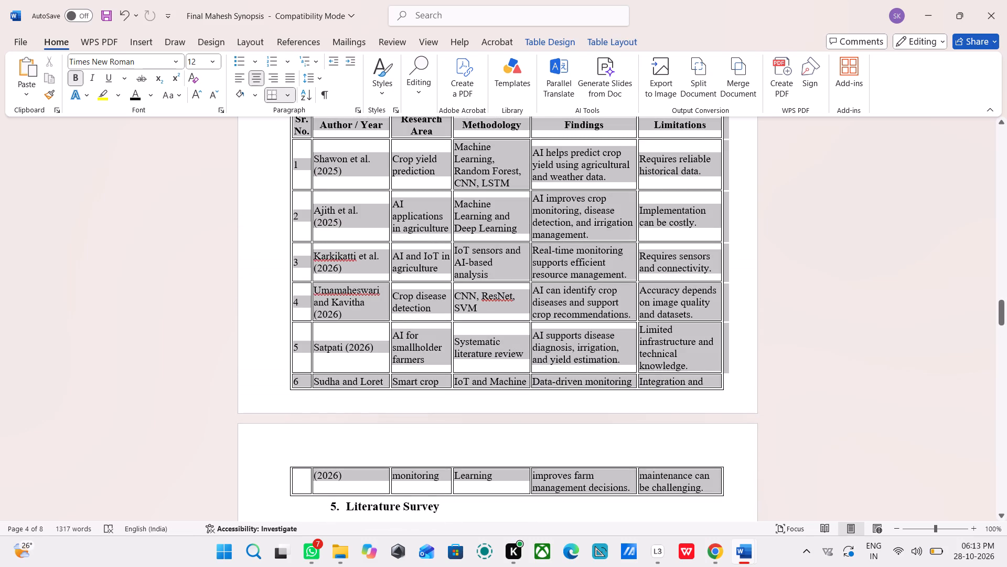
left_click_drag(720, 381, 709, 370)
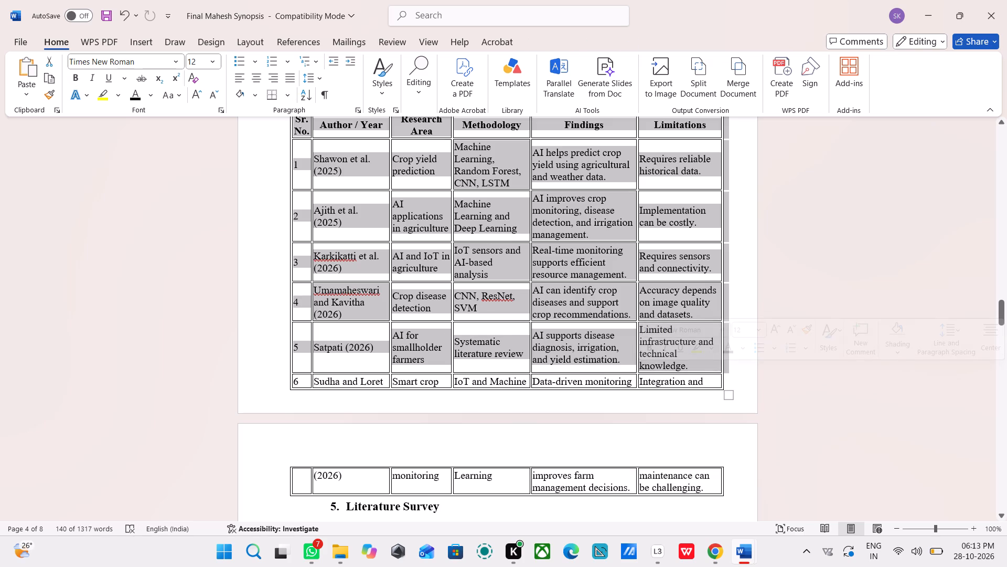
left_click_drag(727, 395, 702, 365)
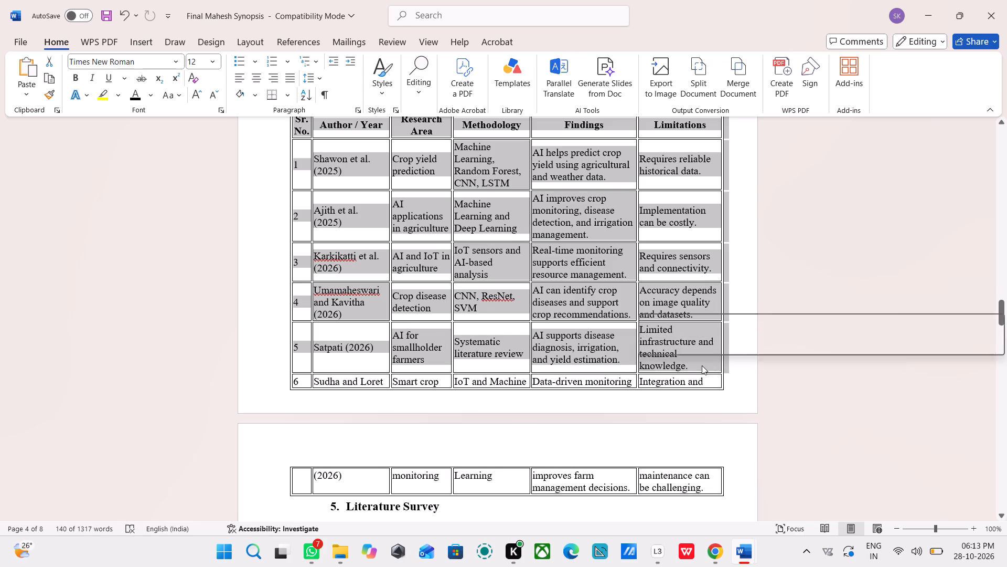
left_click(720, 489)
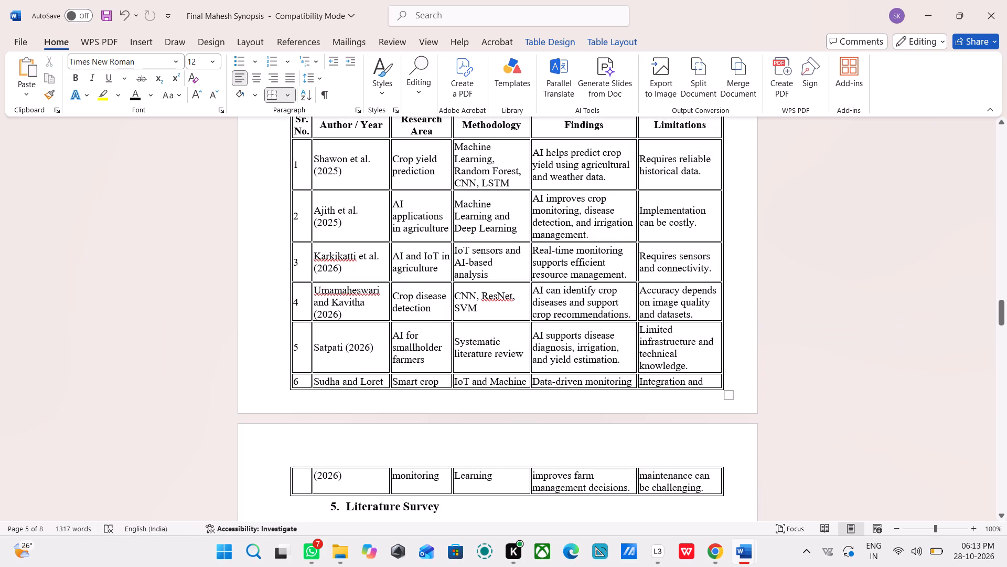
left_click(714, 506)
Move the literature survey table further up so it sits directly below the "5. Literature Survey" heading and fits on the Objectives page.
scroll(672, 493, "up", 2)
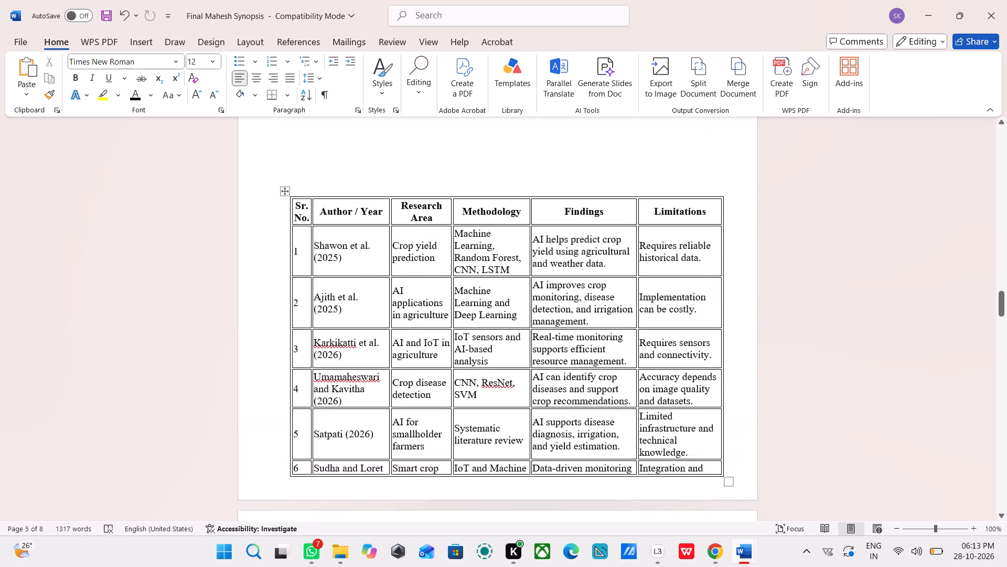
scroll(672, 493, "up", 1)
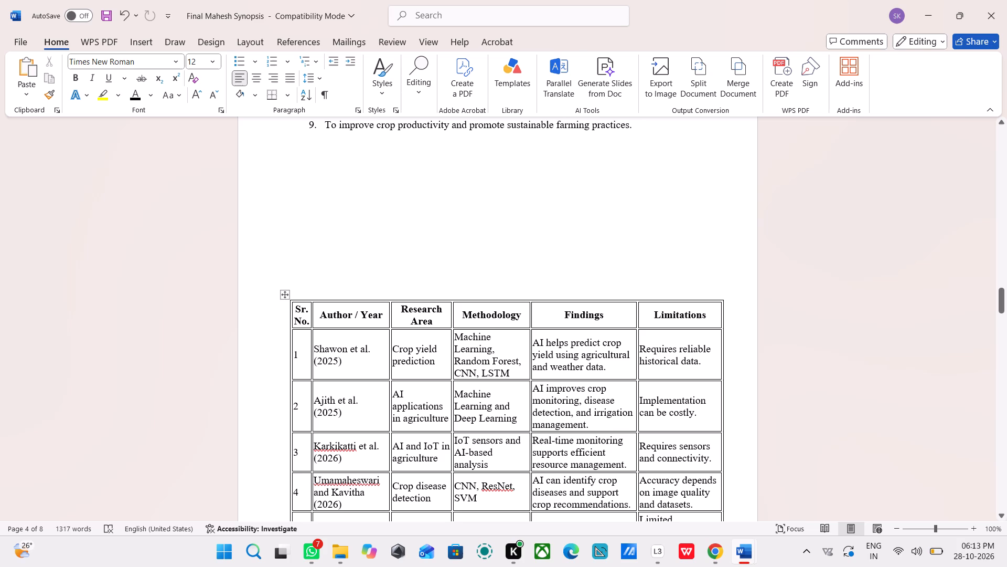
left_click(282, 294)
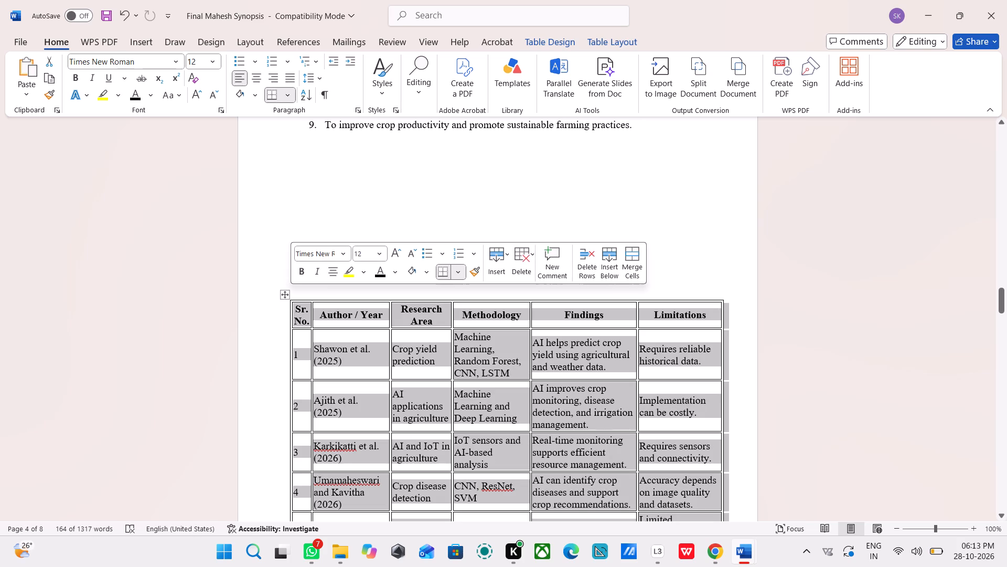
left_click_drag(287, 293, 291, 206)
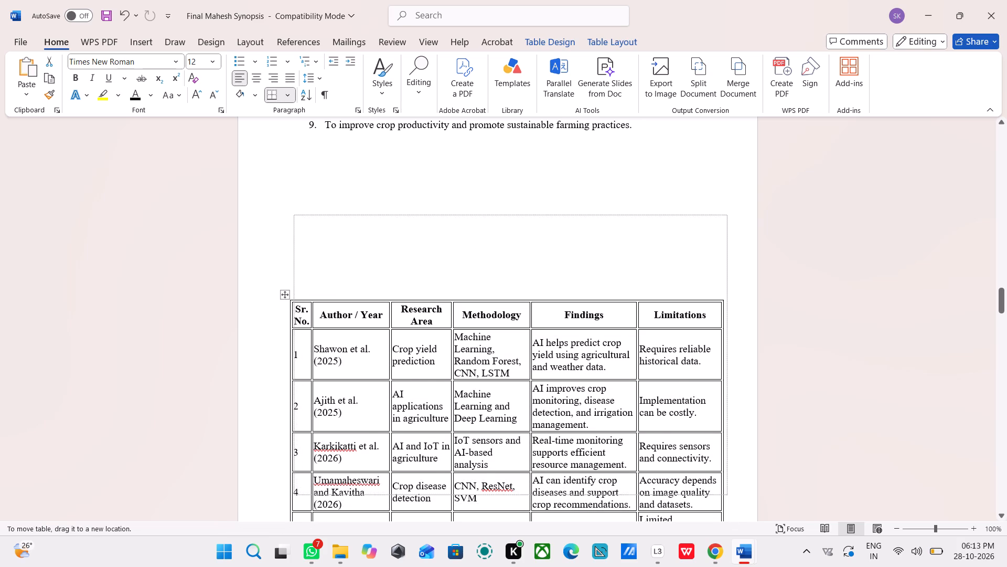
left_click_drag(291, 206, 283, 192)
scroll(331, 220, "down", 1)
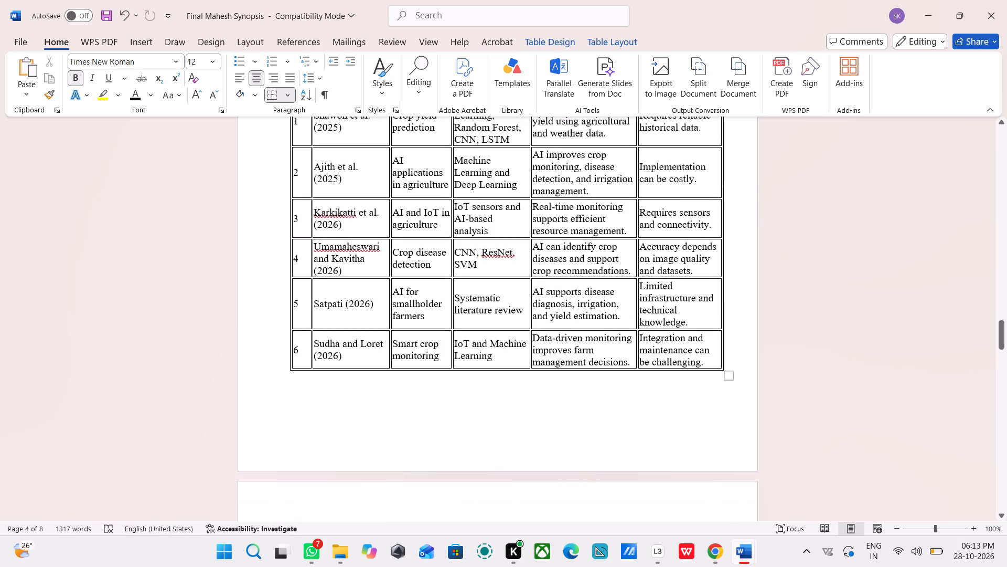
scroll(331, 220, "up", 3)
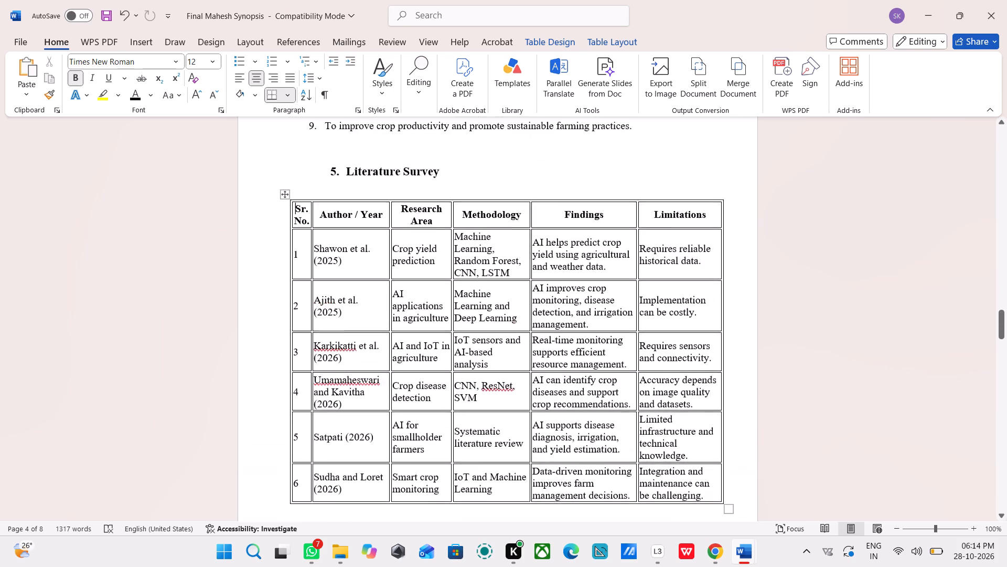
scroll(331, 220, "up", 2)
scroll(331, 220, "down", 3)
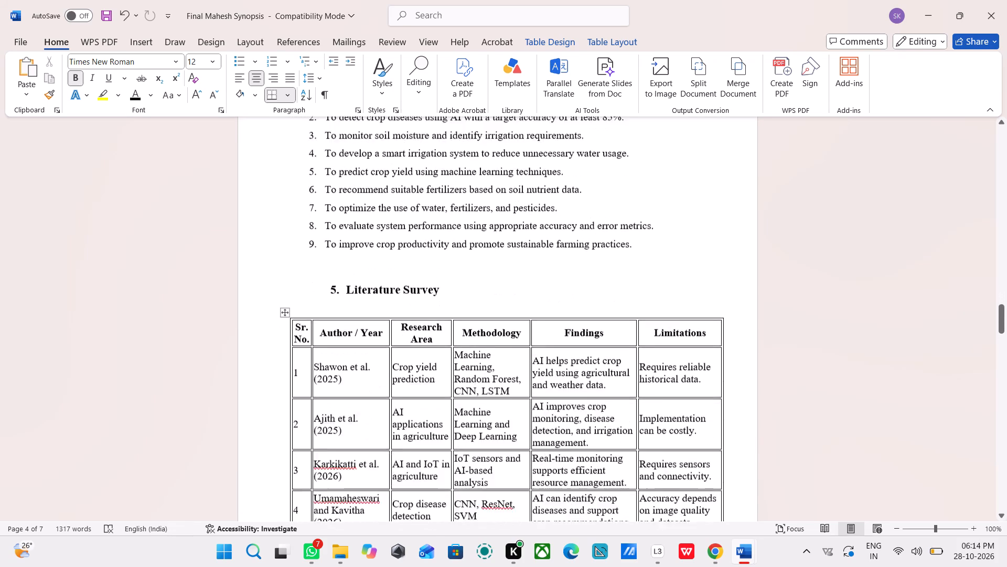
scroll(331, 220, "down", 2)
scroll(331, 220, "up", 1)
Remove the list number from the Proposed Scope of Study heading, bringing it to the left side, and insert two spaces before its text.
scroll(331, 220, "down", 1)
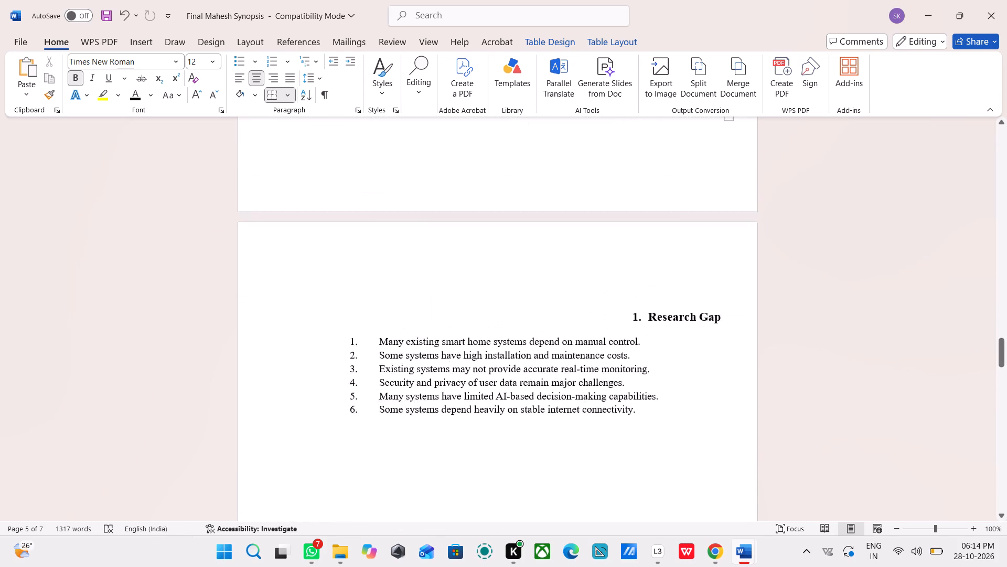
scroll(331, 220, "down", 5)
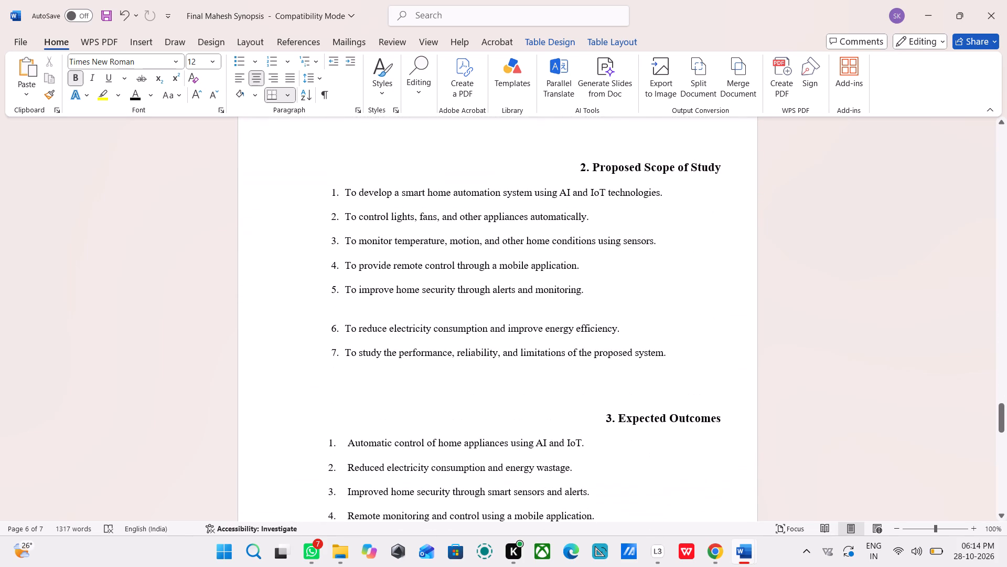
left_click(577, 170)
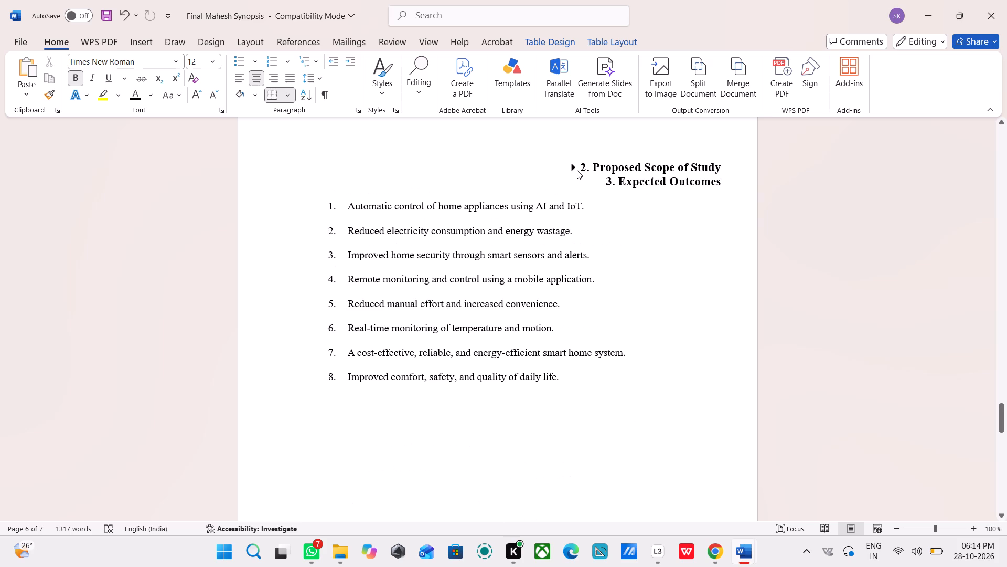
left_click(577, 170)
left_click(564, 170)
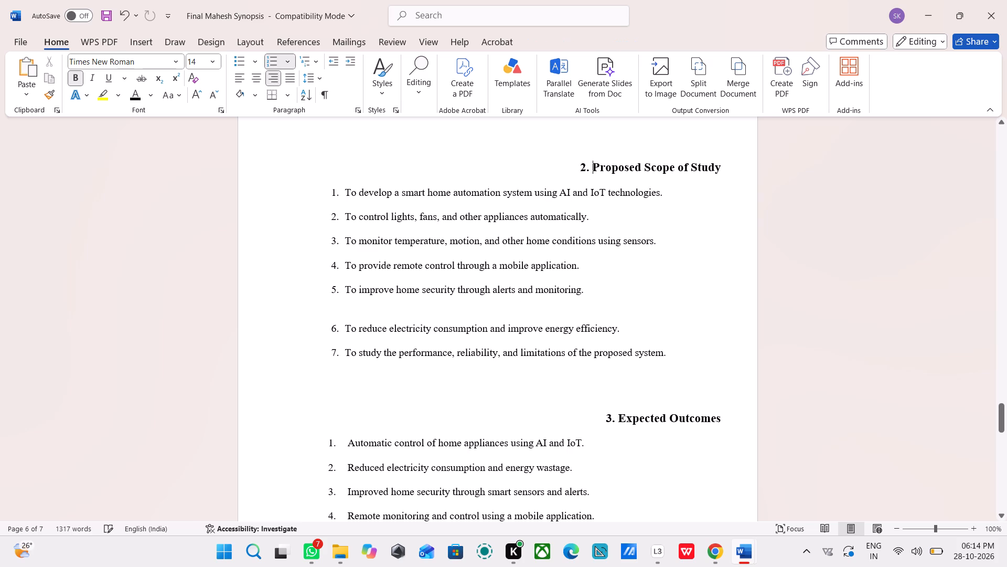
key("BackSpace")
key("BackSpace")
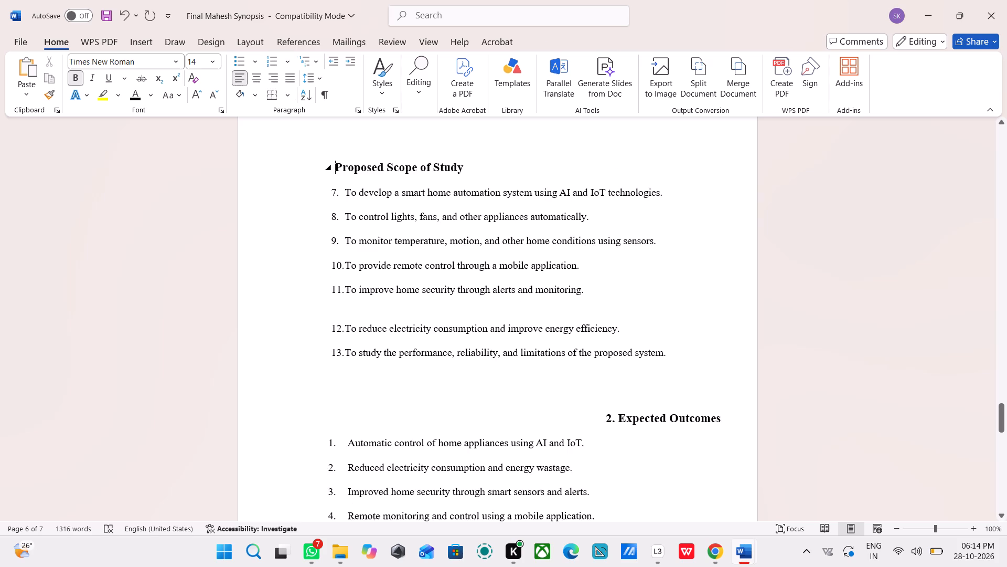
key("space")
key("space")
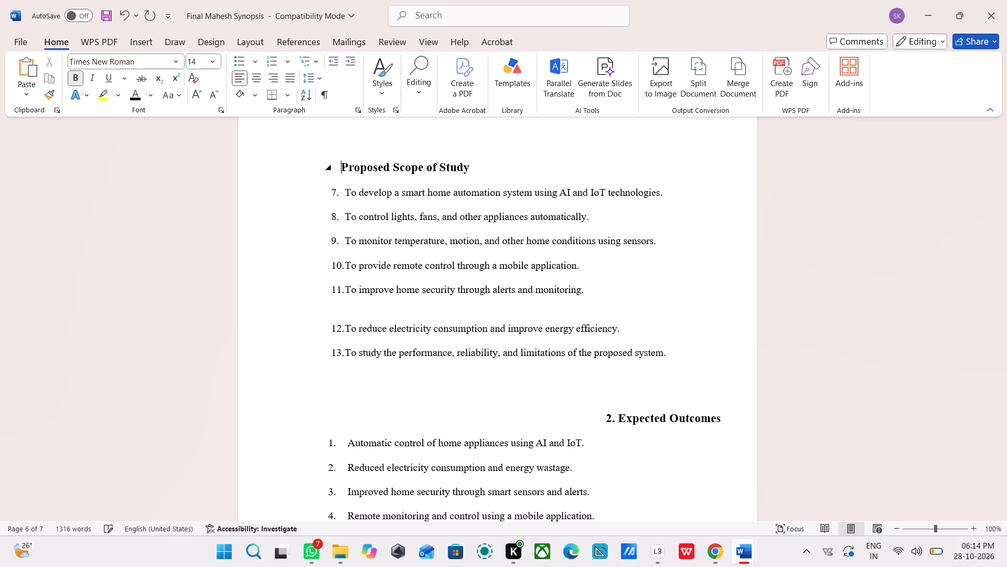
Delete the old Research Gap heading and its six smart home items from the page after the literature survey table.
scroll(564, 170, "up", 8)
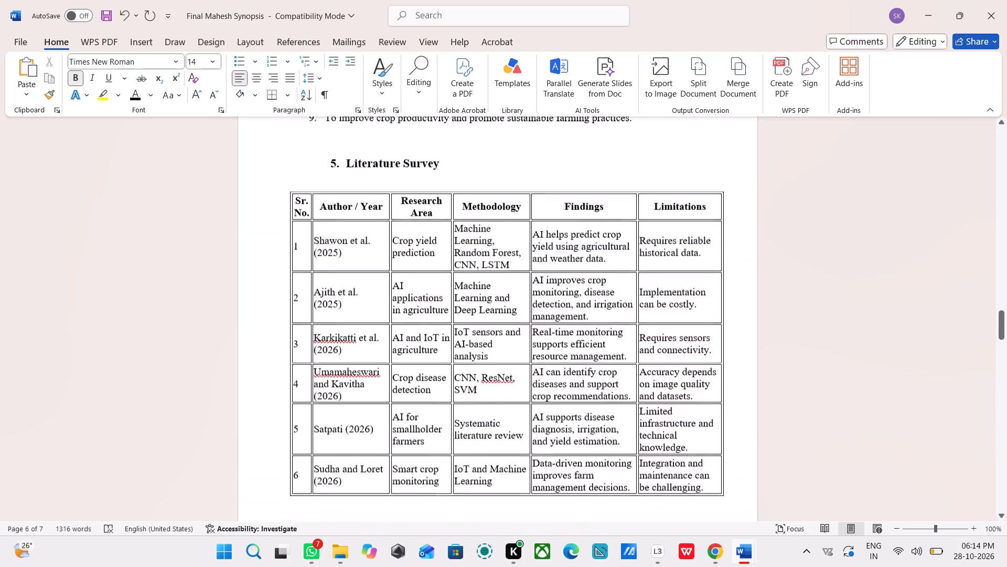
scroll(564, 170, "down", 5)
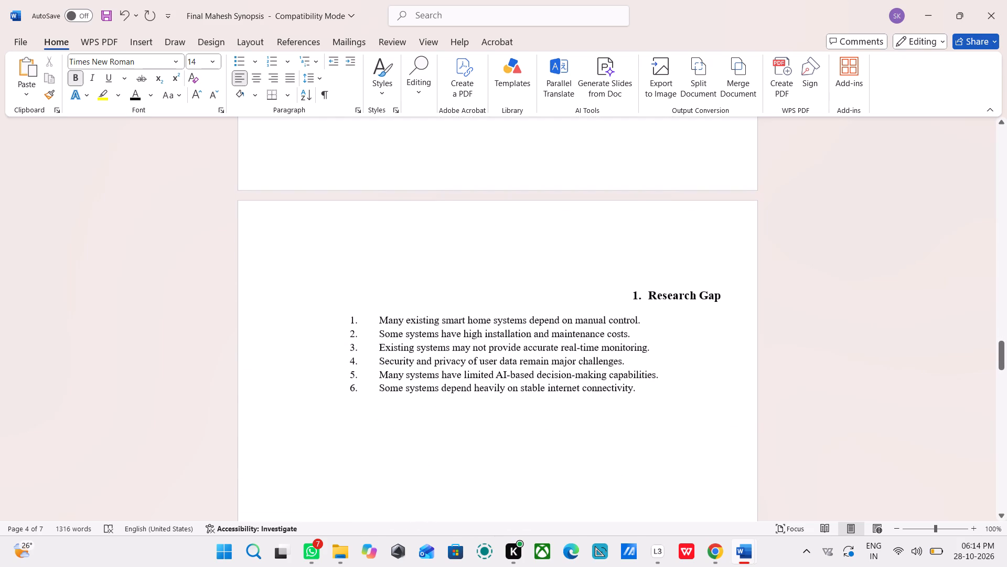
left_click_drag(631, 282, 705, 376)
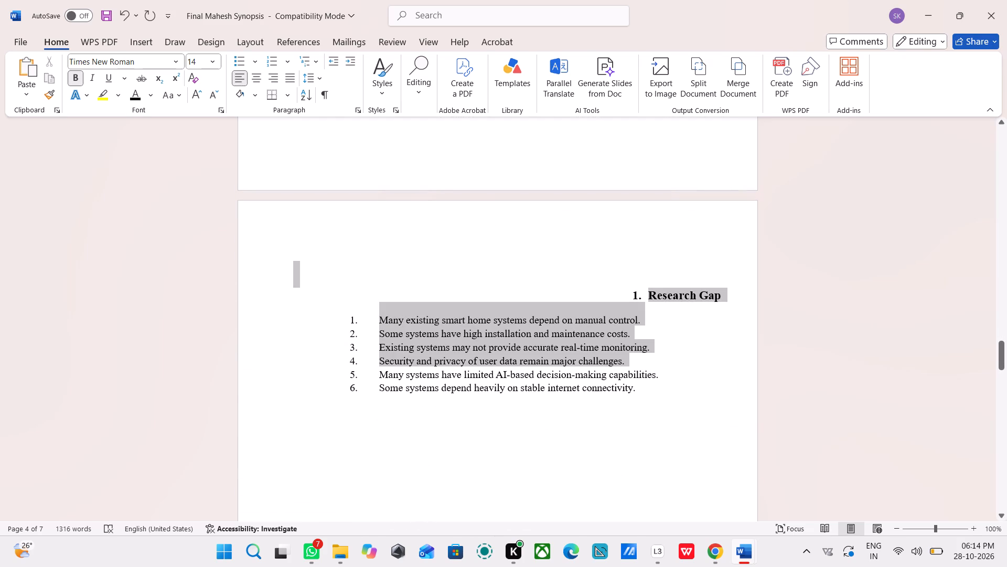
left_click_drag(705, 376, 710, 404)
key("BackSpace")
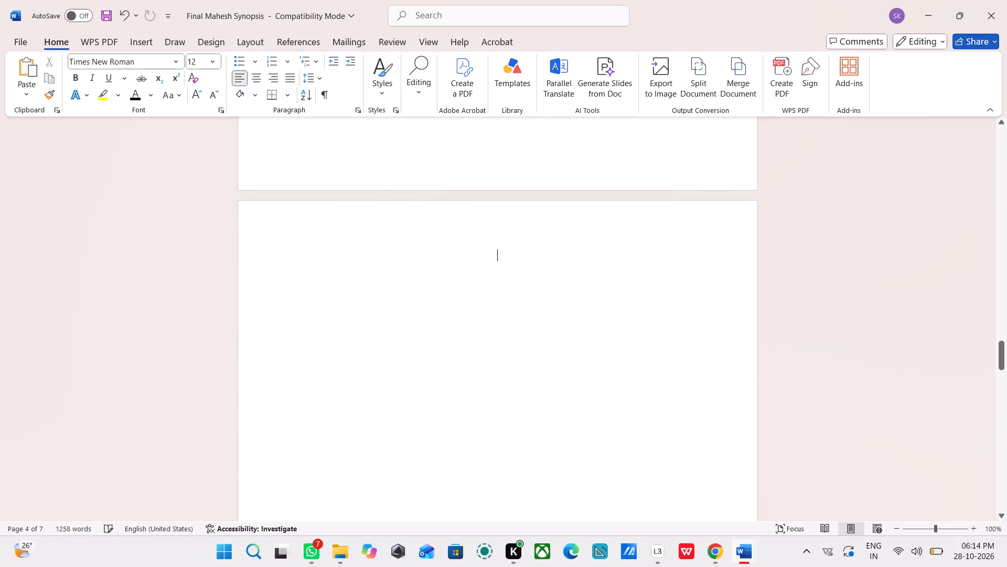
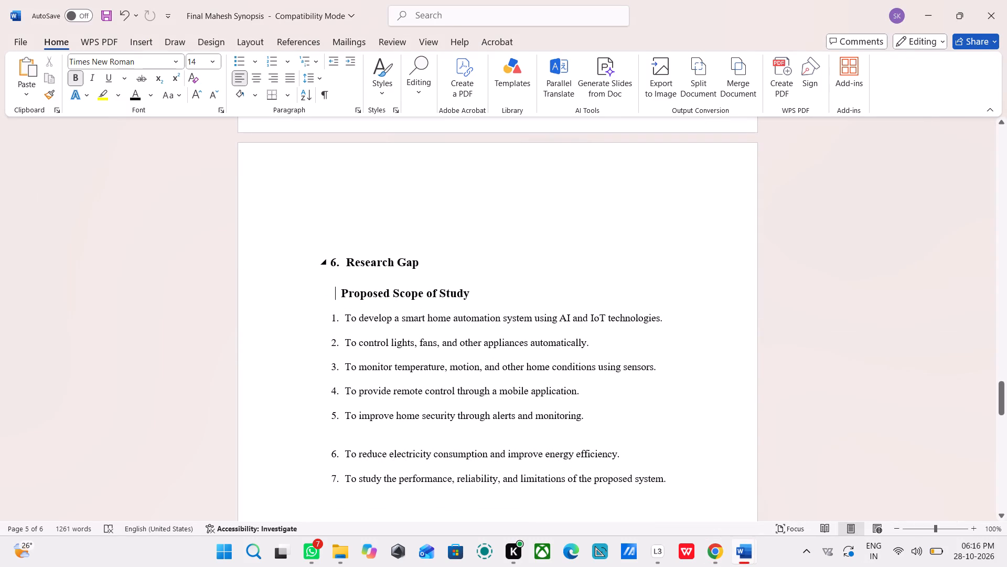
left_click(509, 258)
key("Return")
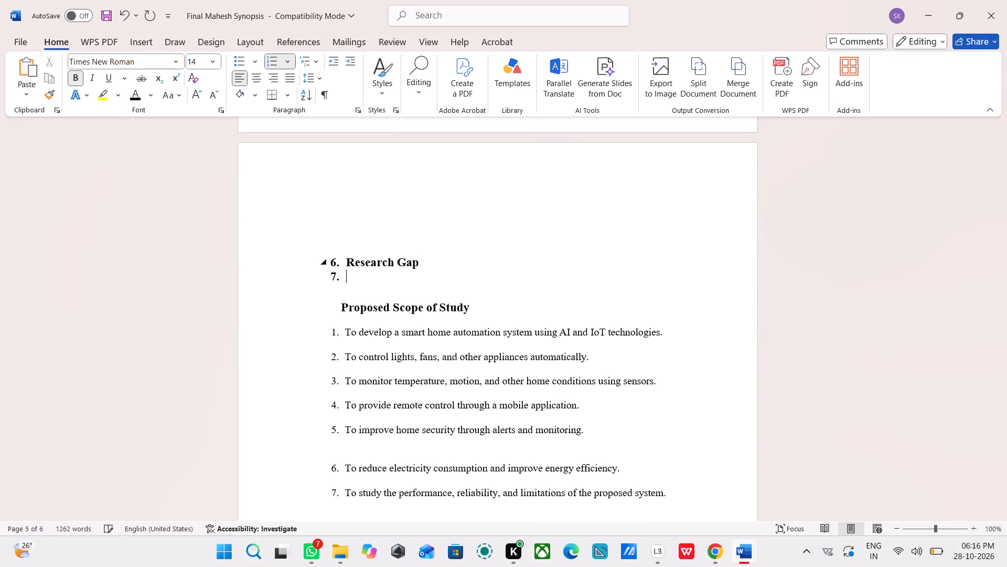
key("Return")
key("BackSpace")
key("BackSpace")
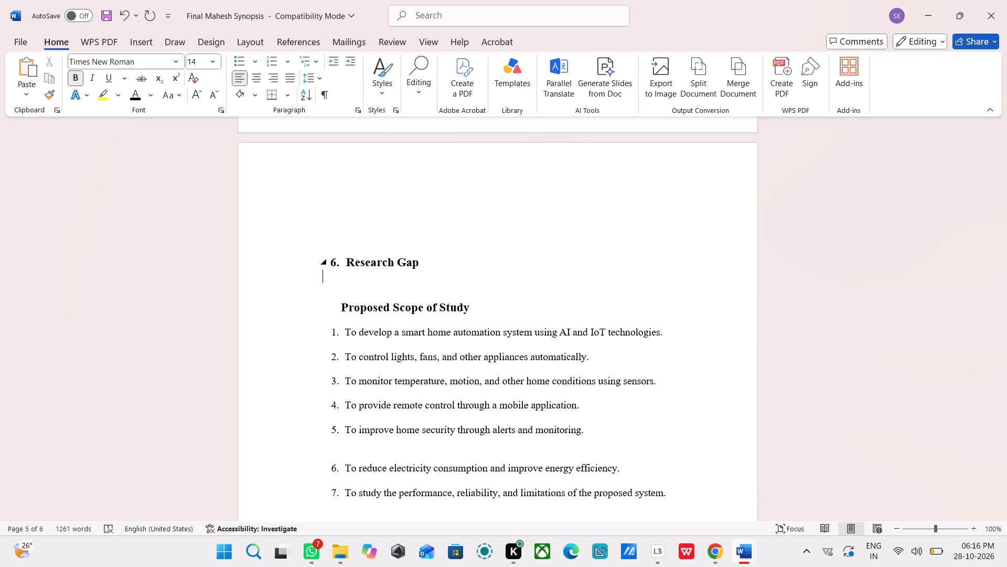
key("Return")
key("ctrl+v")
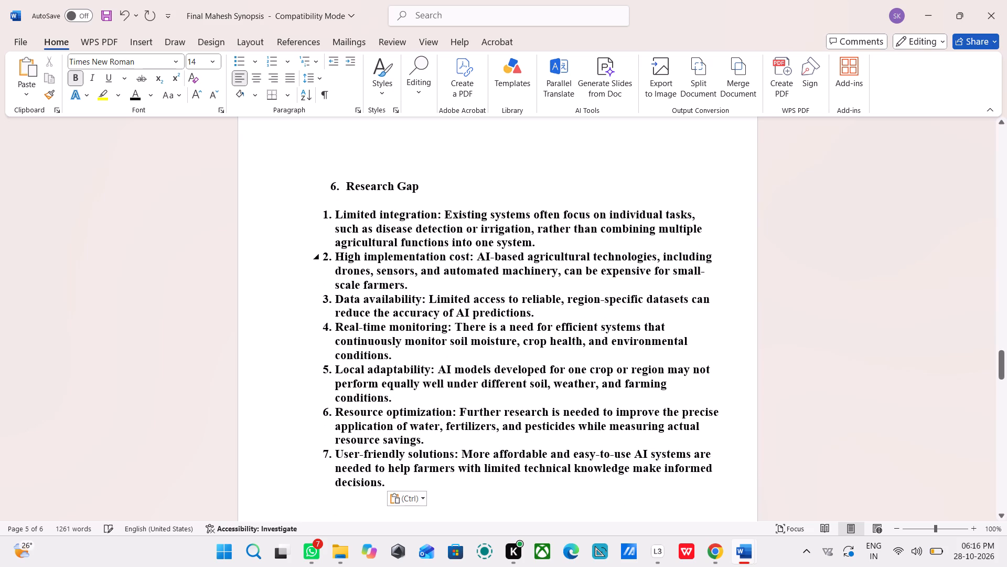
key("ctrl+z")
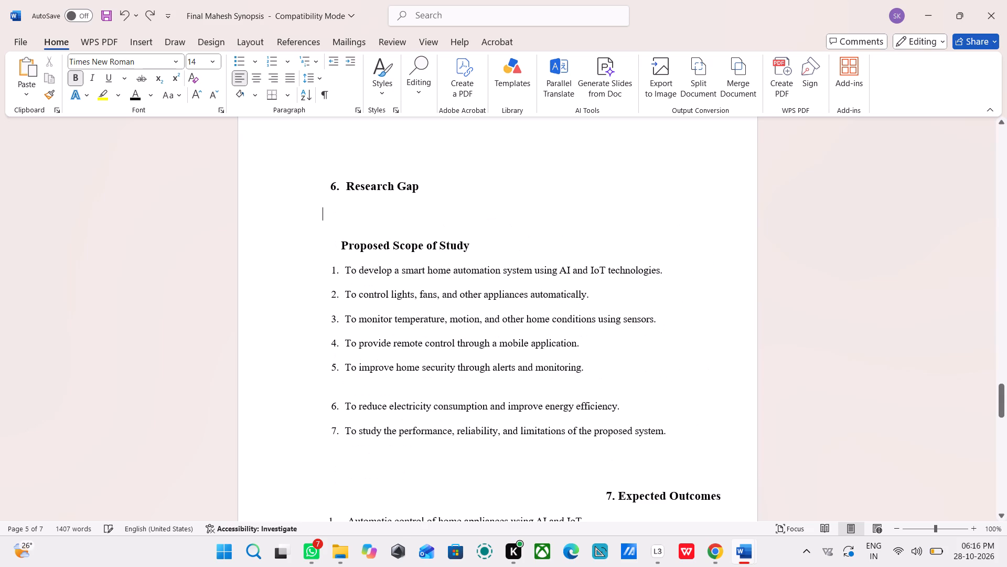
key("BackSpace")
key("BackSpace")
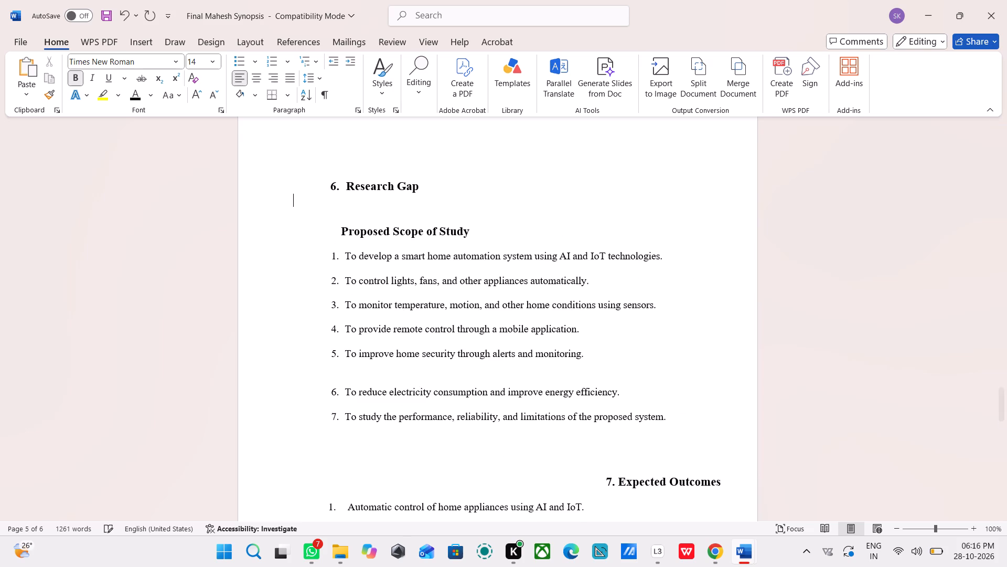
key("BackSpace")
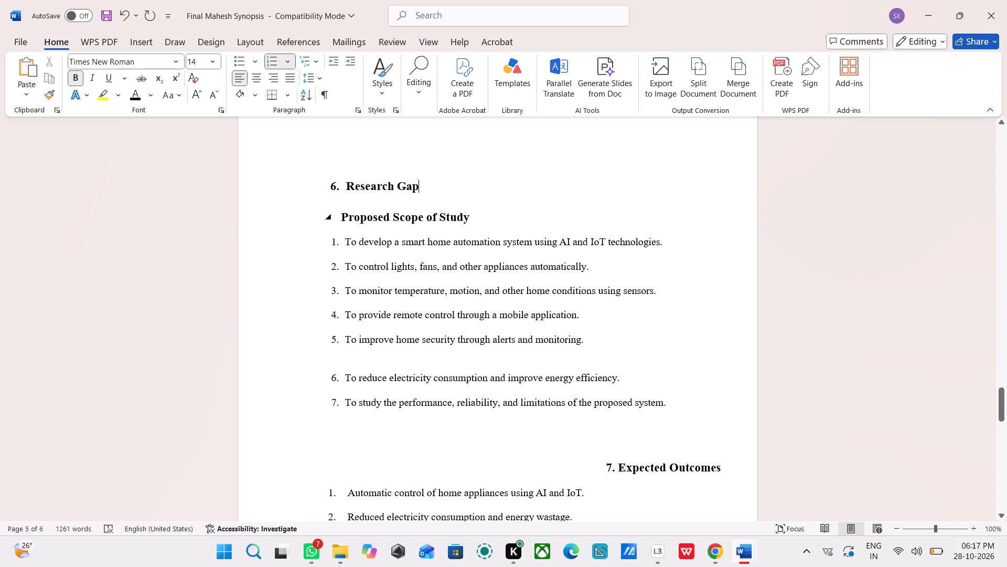
Insert two blank lines directly above the Proposed Scope of Study heading.
left_click(404, 209)
left_click(387, 206)
key("Return")
key("Return")
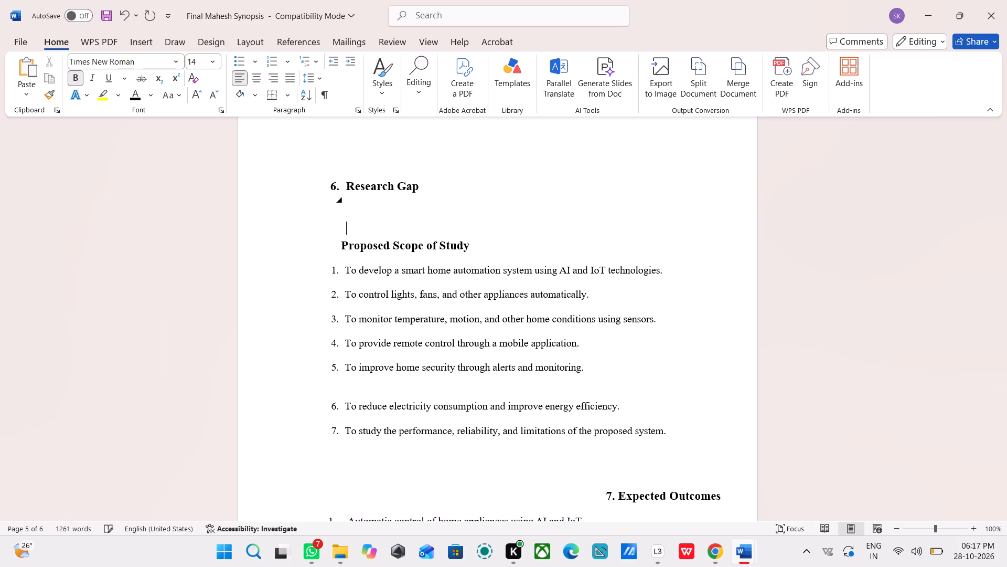
Add an unnumbered blank line below Research Gap, set non-bold 12 pt text with a tab indent, and paste the copied seven items.
left_click_drag(346, 261, 436, 274)
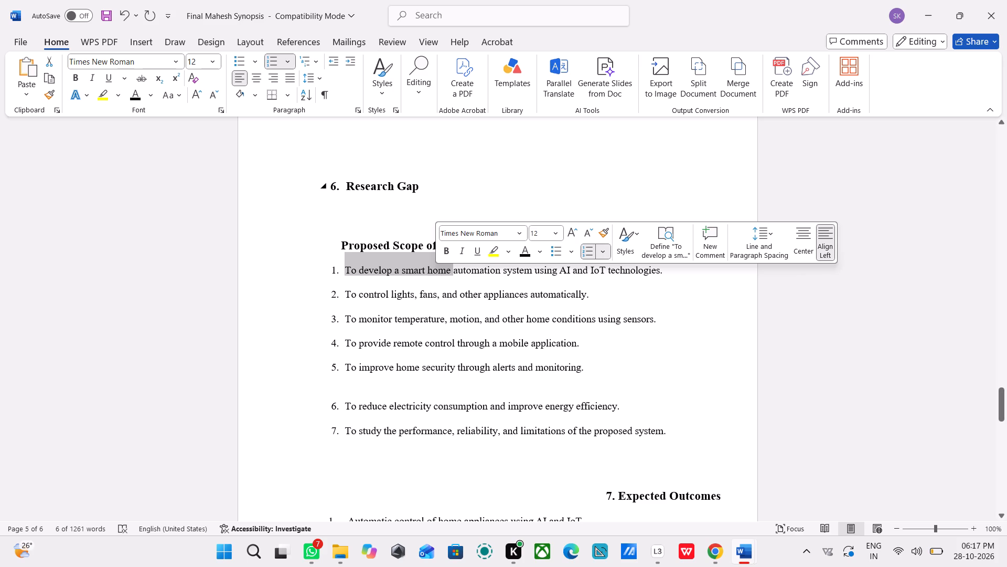
left_click(515, 186)
key("Return")
key("Return")
key("Return")
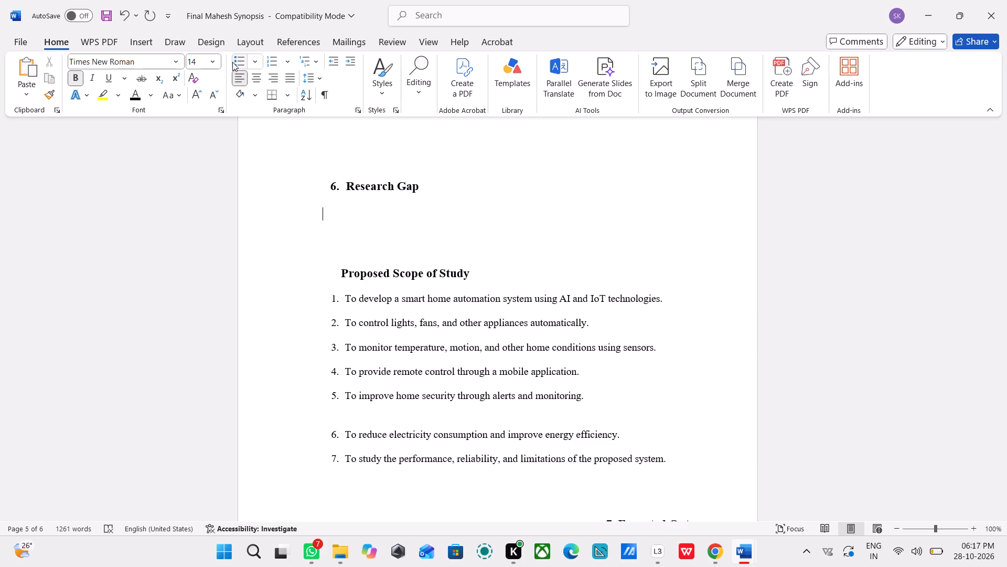
left_click(217, 61)
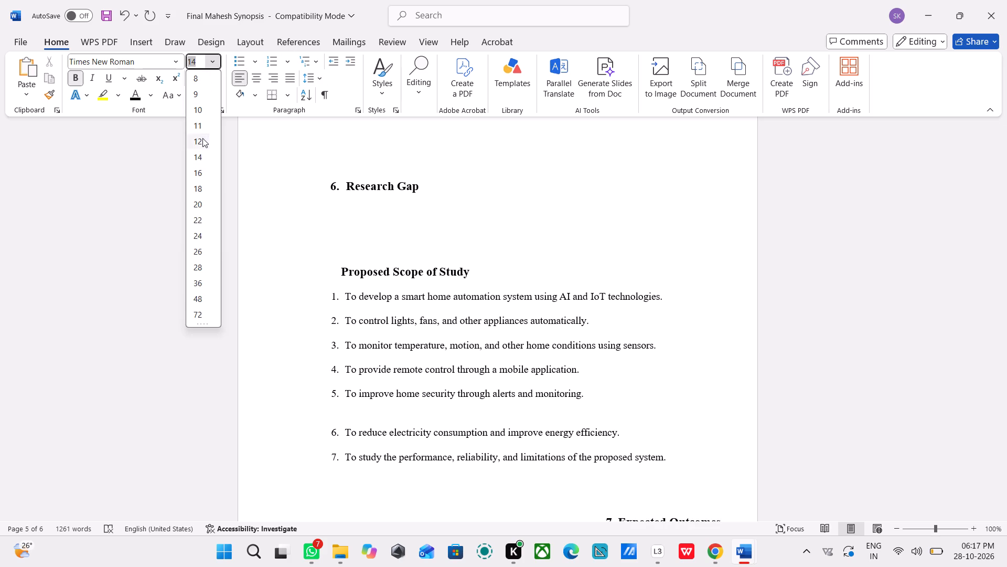
left_click(202, 138)
left_click(76, 72)
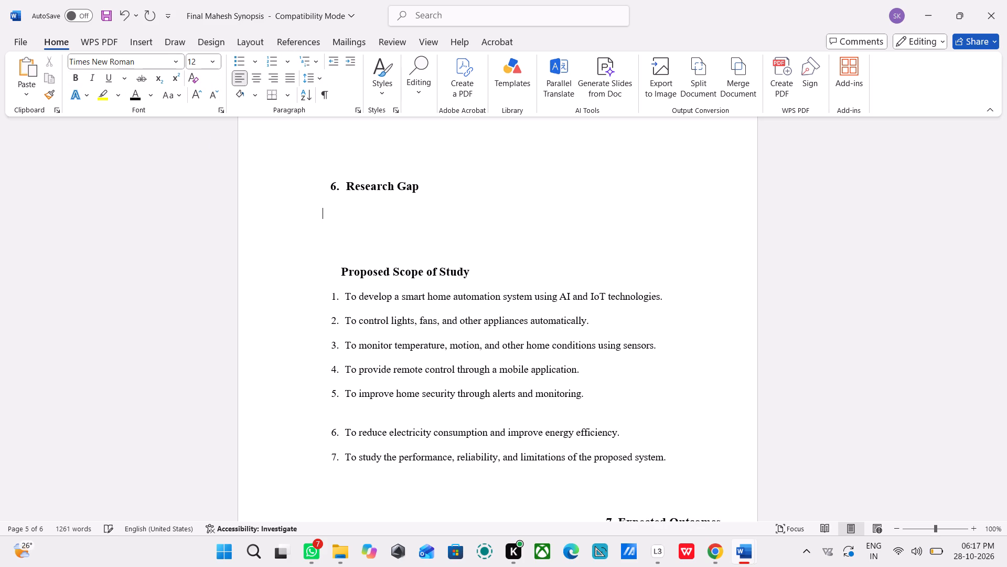
key("Tab")
key("Tab")
key("ctrl+v")
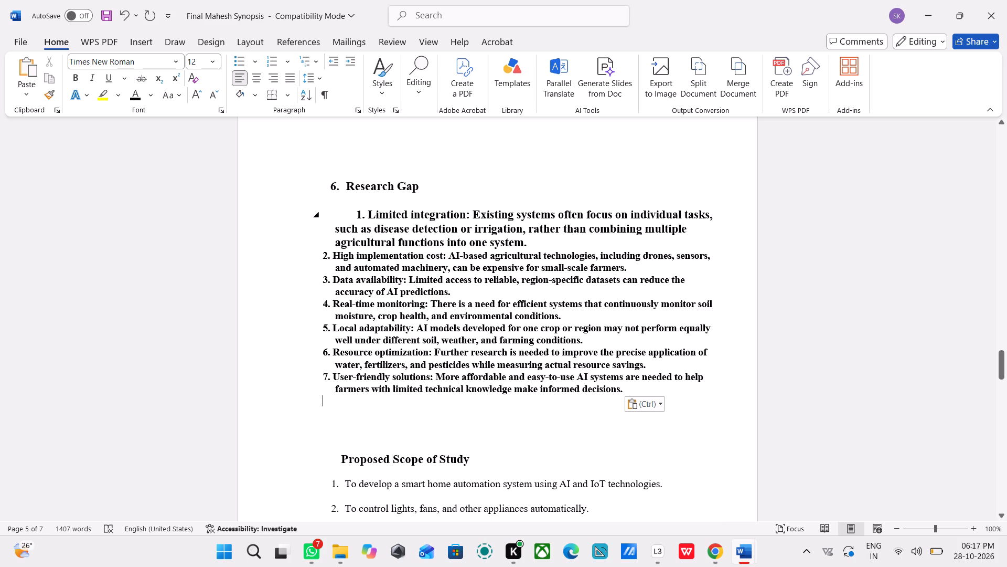
Remove the bold formatting from all seven pasted Research Gap items, including the first item's number 1.
left_click_drag(360, 211, 559, 346)
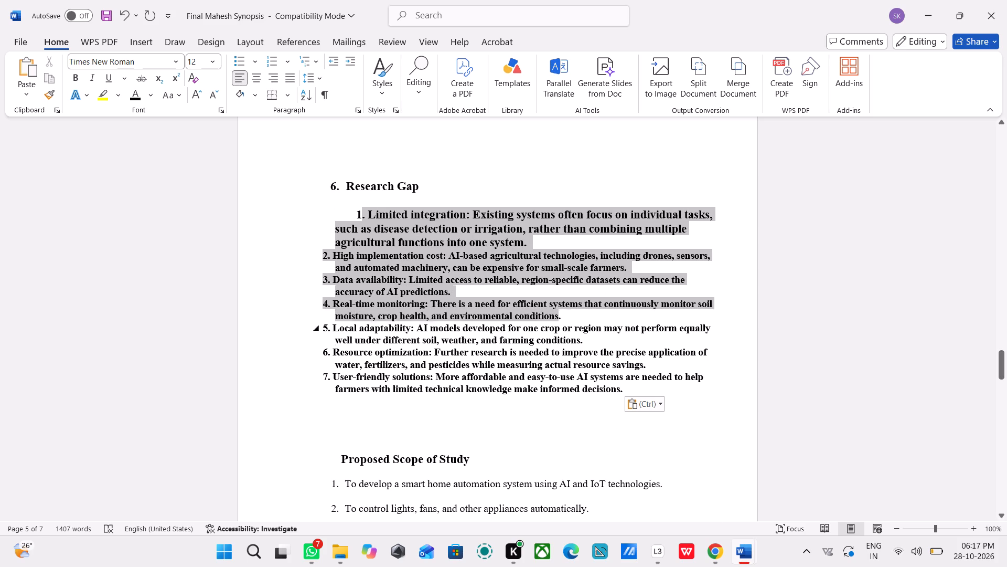
left_click_drag(559, 346, 683, 386)
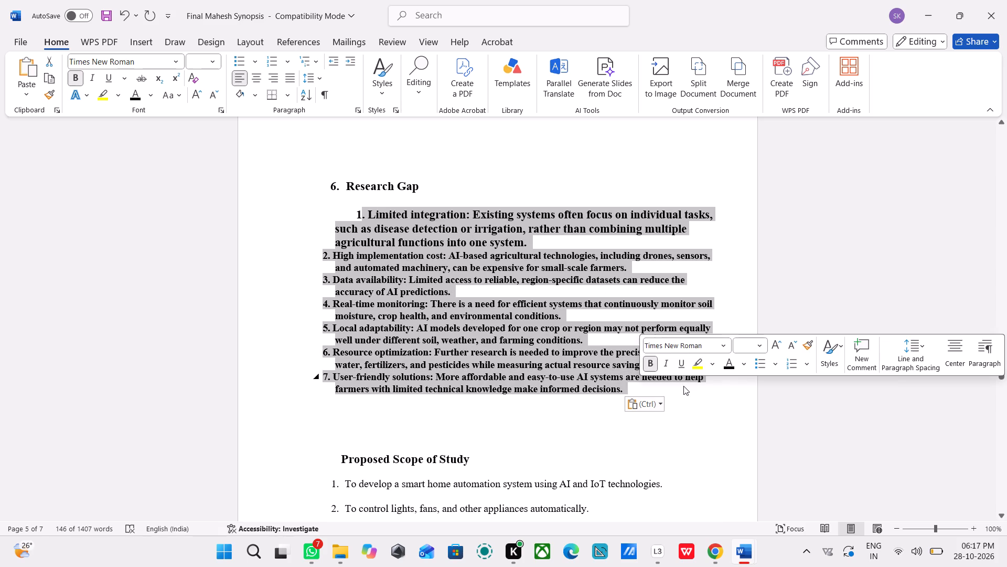
left_click(70, 79)
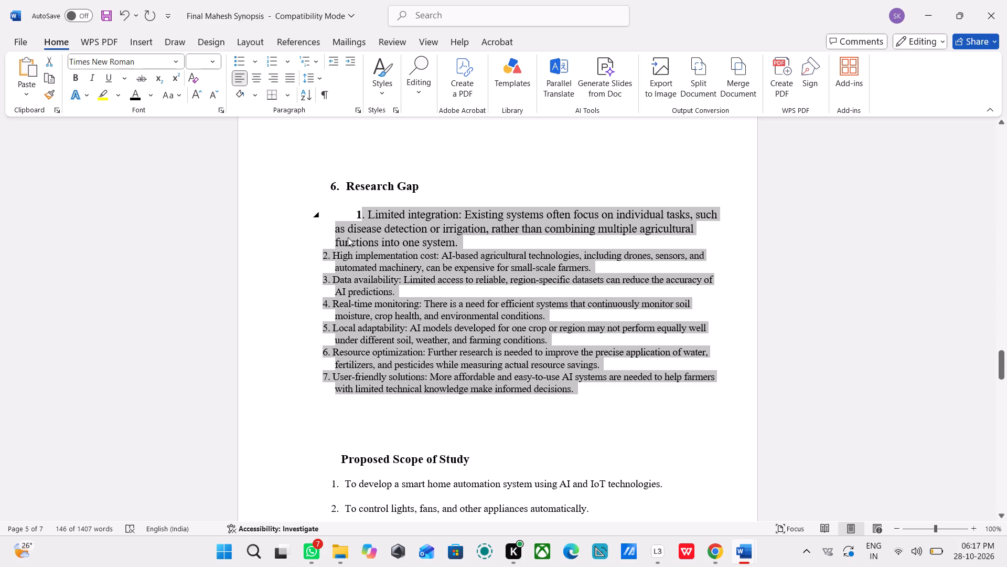
left_click(362, 215)
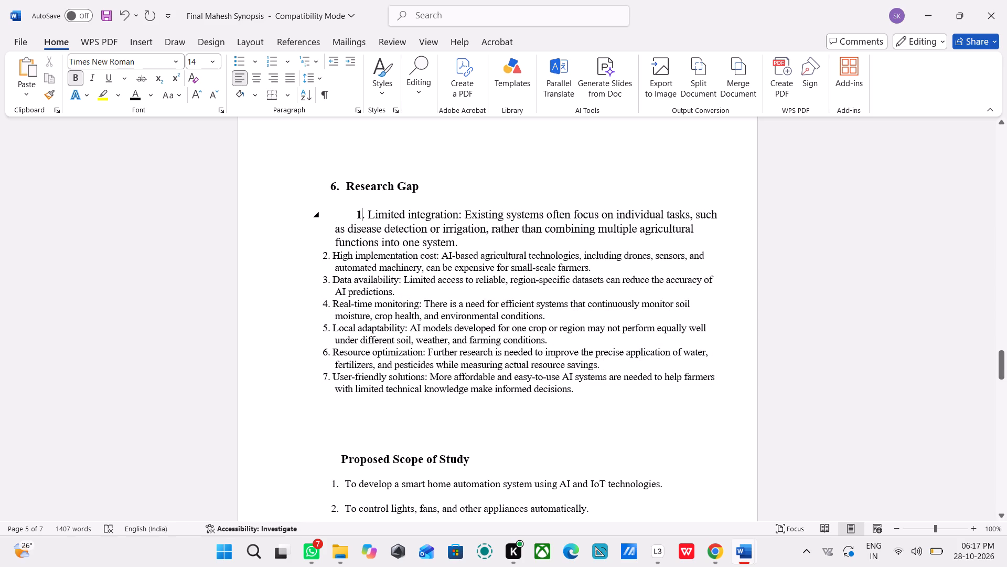
key("BackSpace")
key("1")
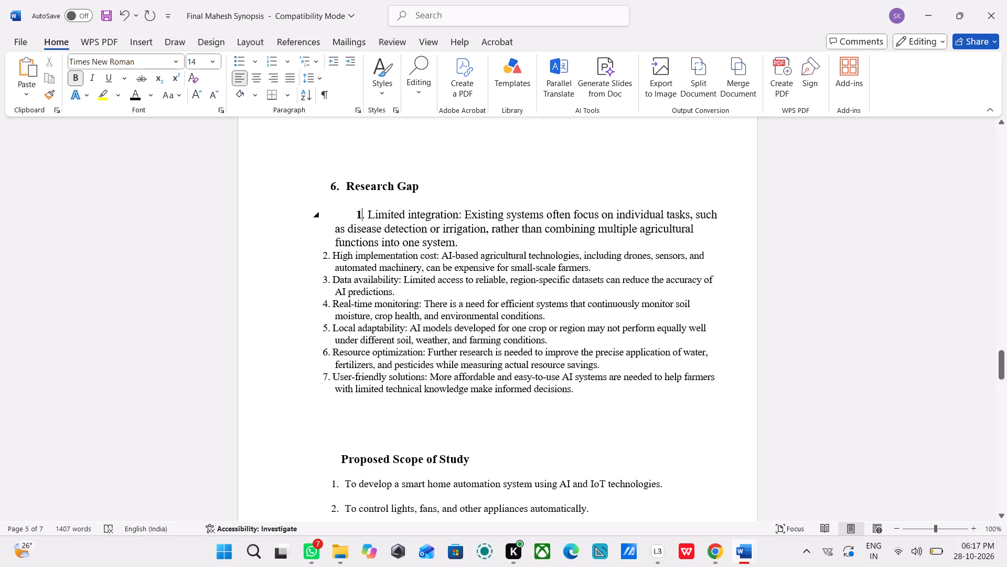
double_click(356, 215)
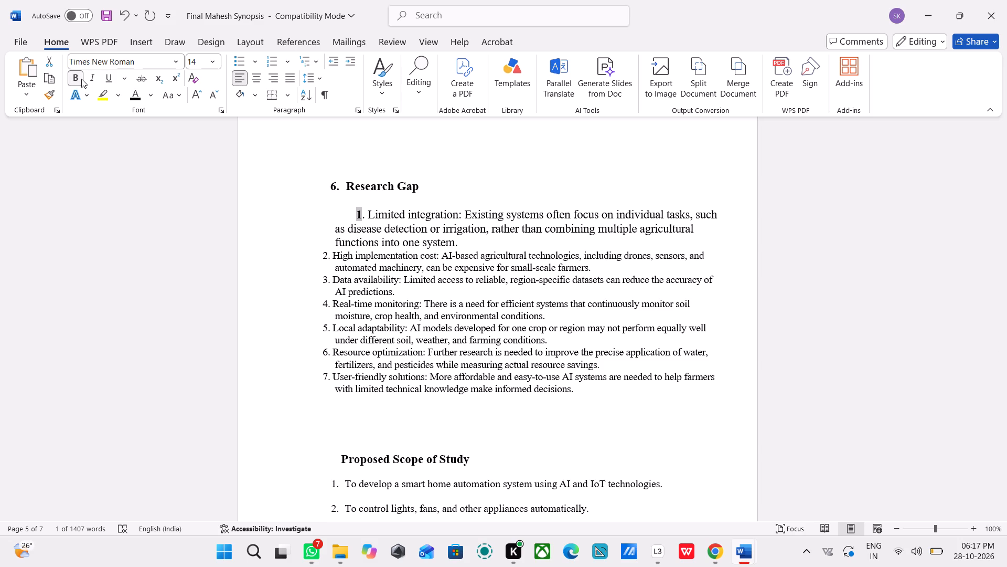
left_click(81, 79)
Try justified and centred alignment on the seven Research Gap items, and set them to left alignment.
left_click_drag(350, 216, 434, 239)
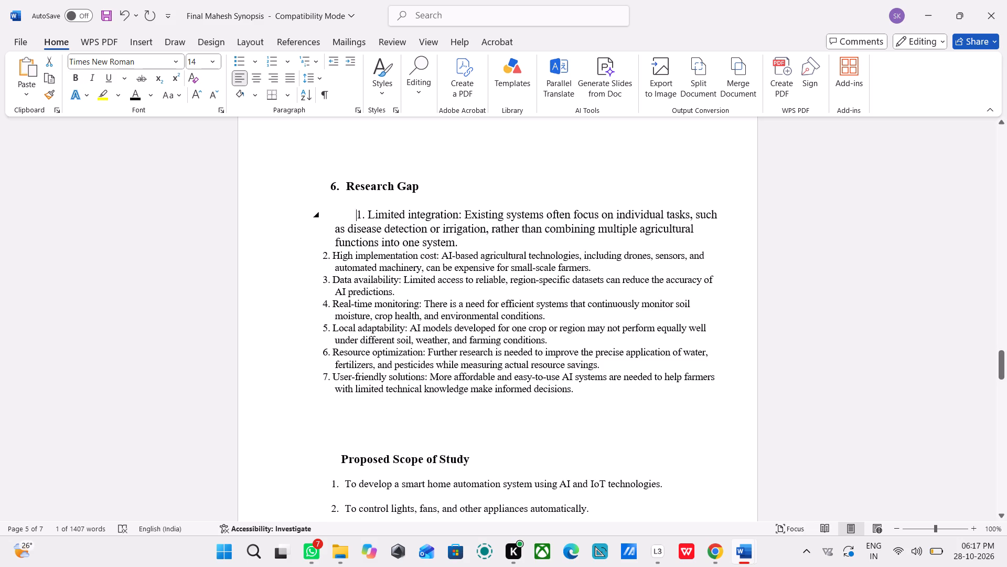
left_click_drag(434, 239, 583, 432)
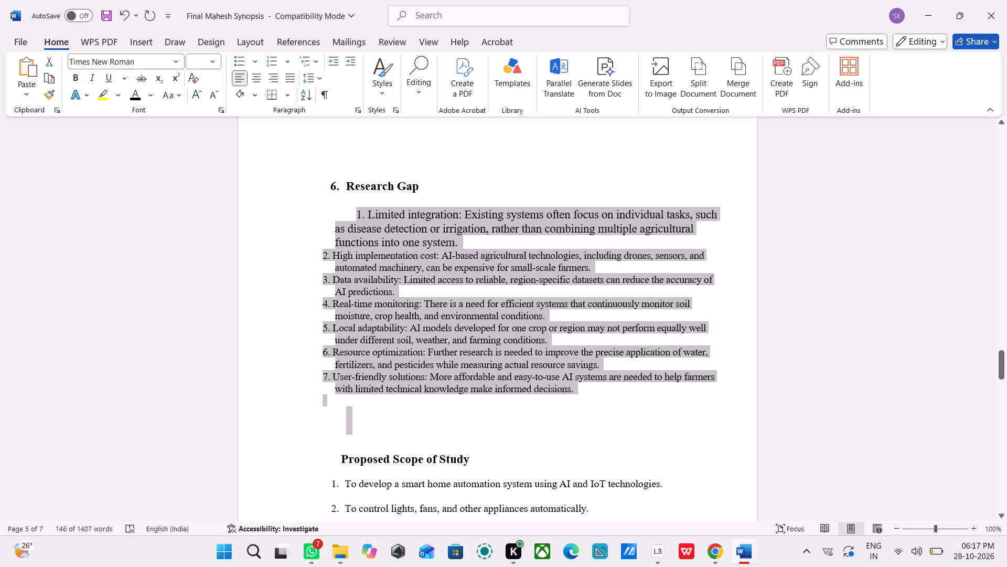
left_click(290, 76)
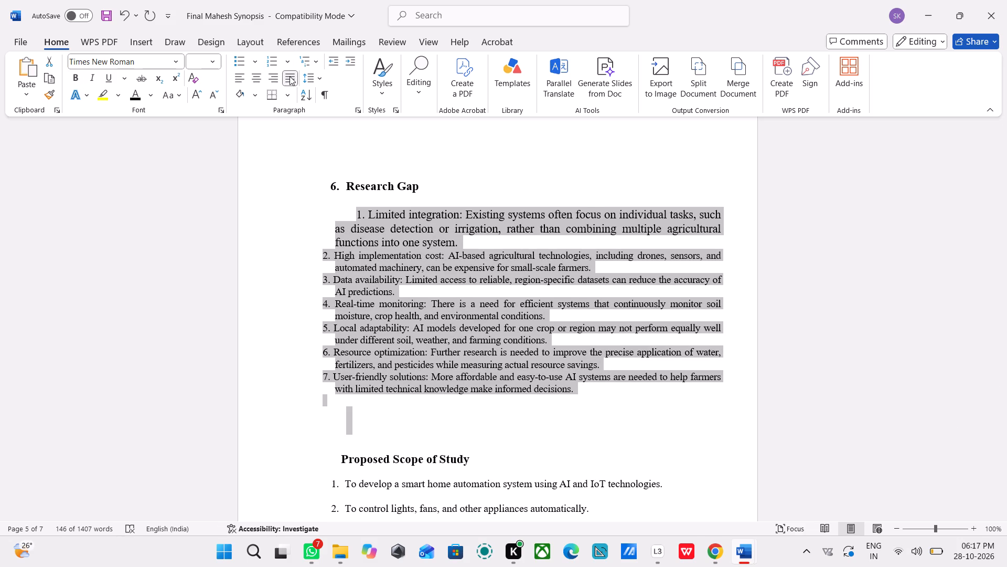
left_click(259, 73)
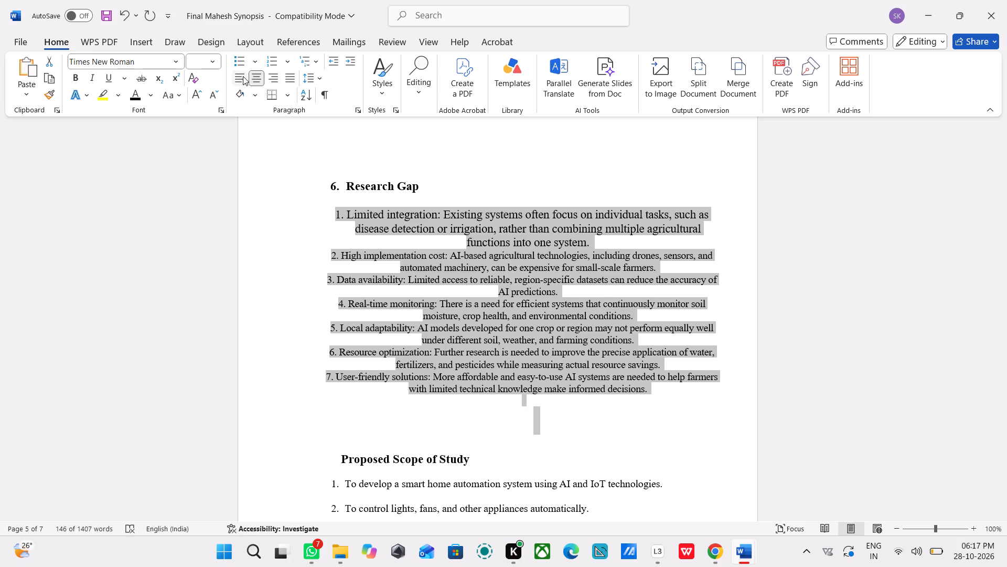
left_click(241, 77)
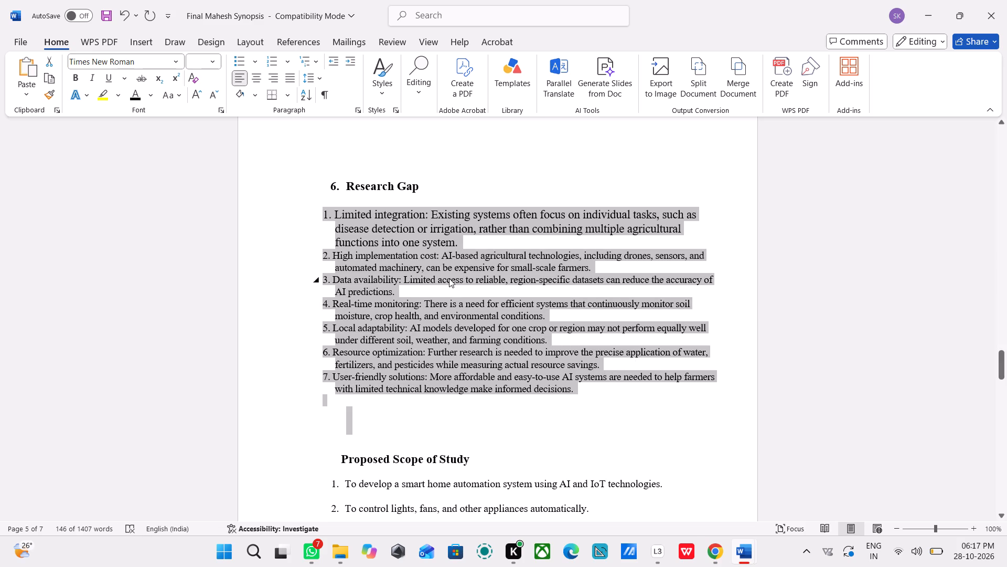
Set the line spacing of the seven Research Gap items to 1.5.
left_click(318, 77)
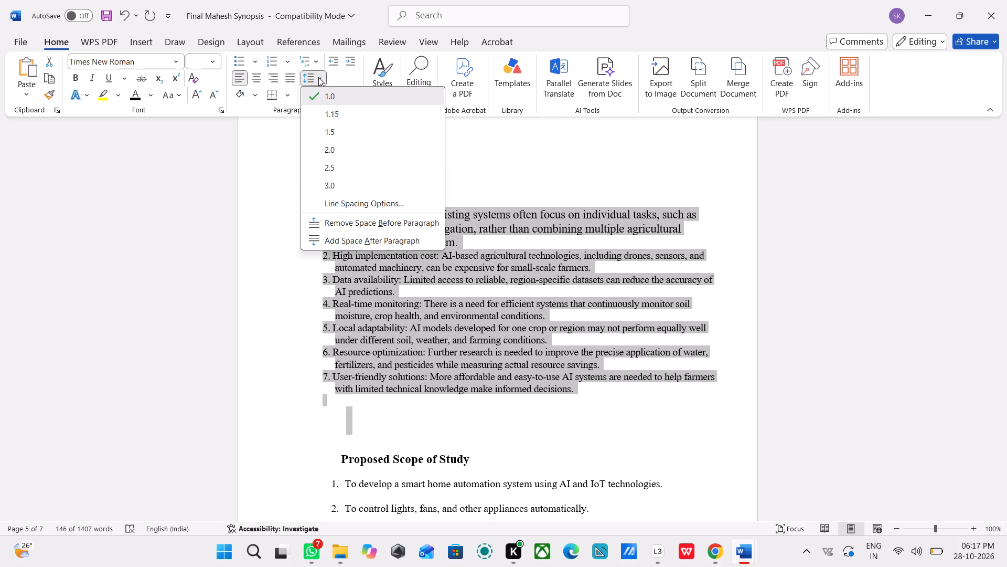
left_click(330, 127)
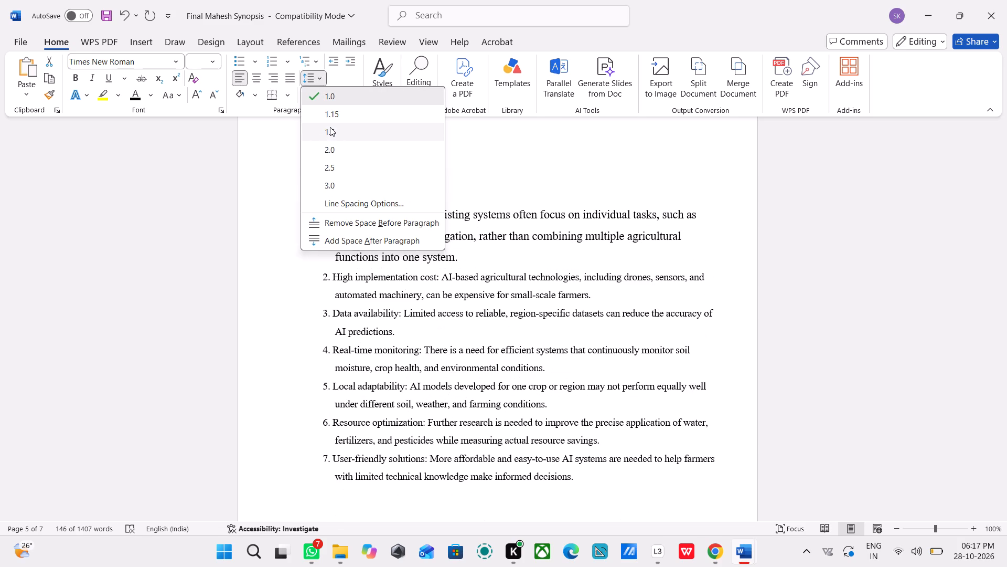
left_click(503, 163)
Justify the seven Research Gap items, from Limited integration through User-friendly solutions.
scroll(503, 163, "down", 2)
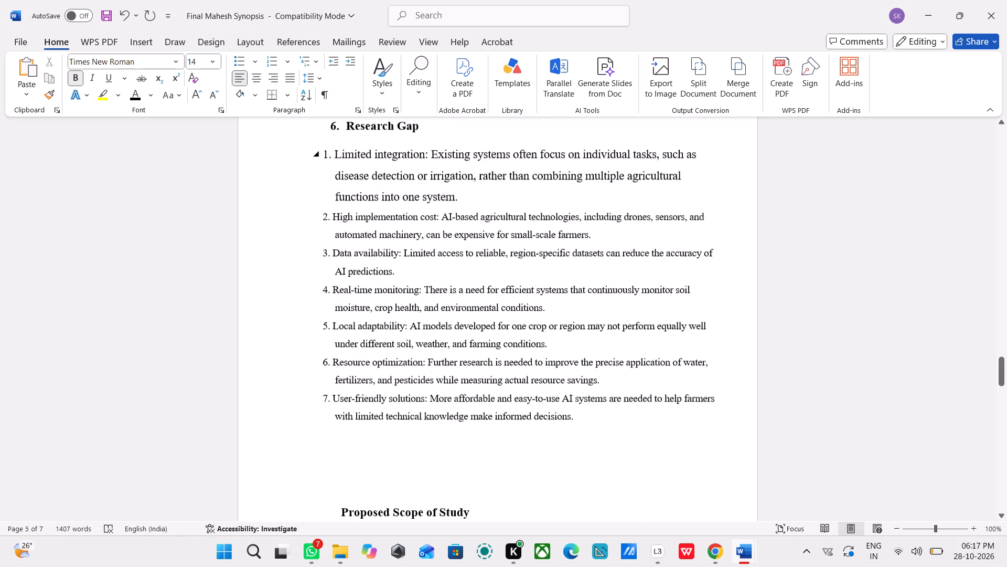
scroll(503, 163, "down", 3)
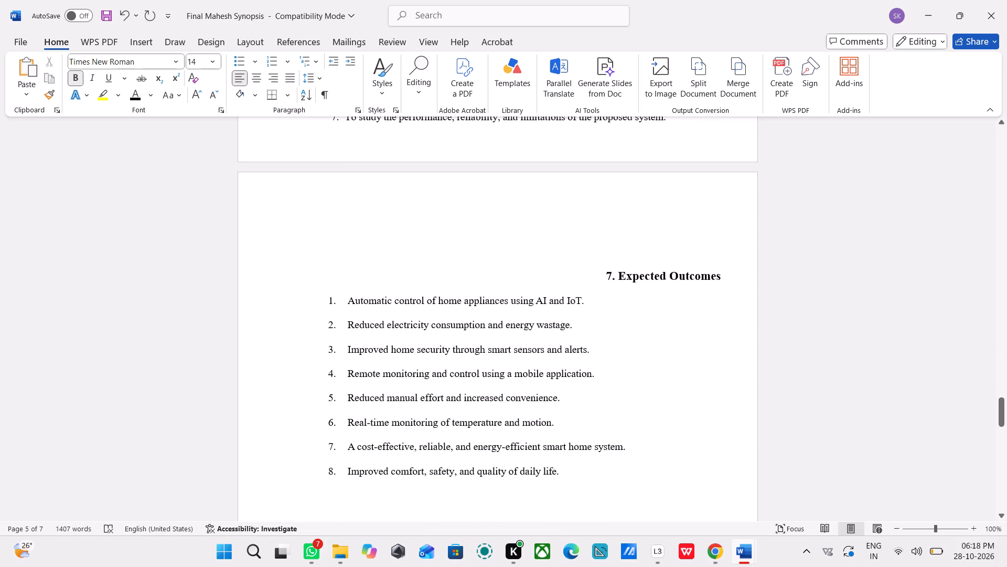
scroll(503, 163, "up", 2)
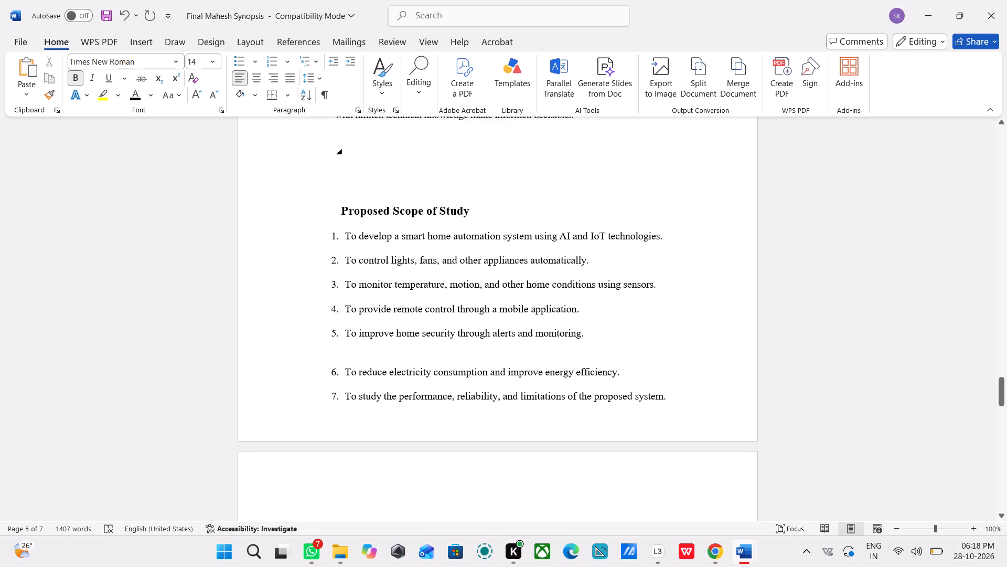
scroll(503, 163, "up", 3)
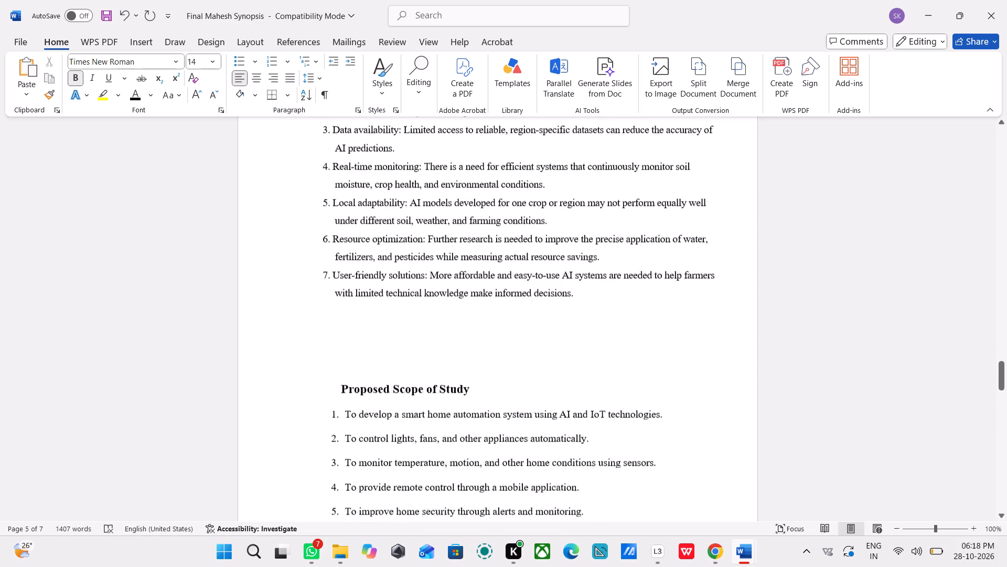
scroll(503, 163, "up", 4)
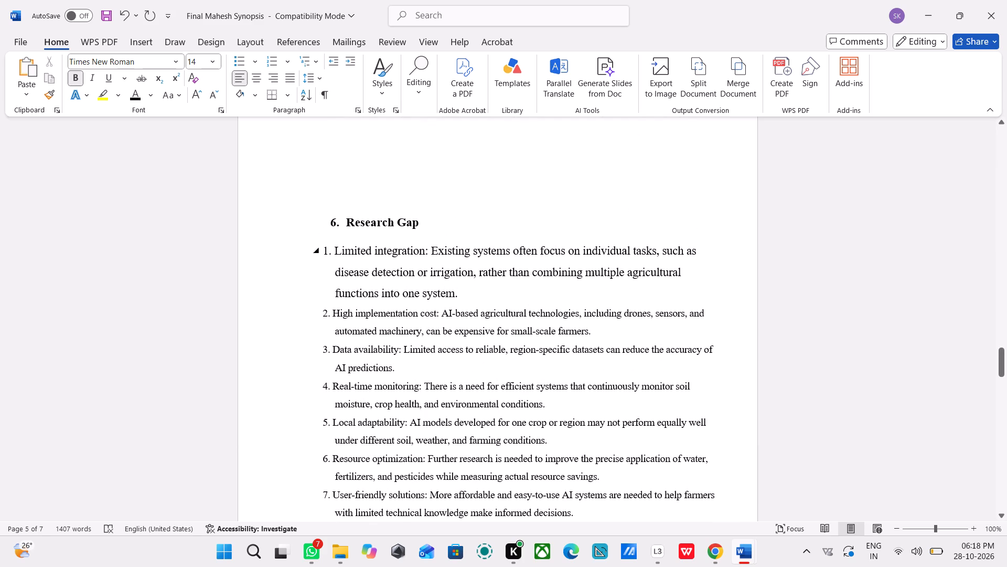
left_click_drag(334, 246, 606, 121)
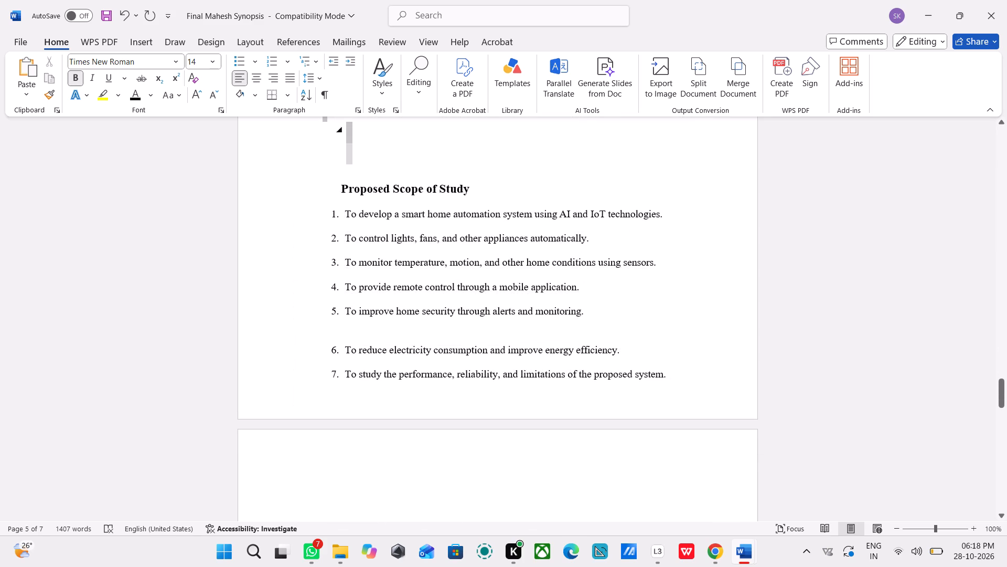
left_click_drag(606, 121, 614, 421)
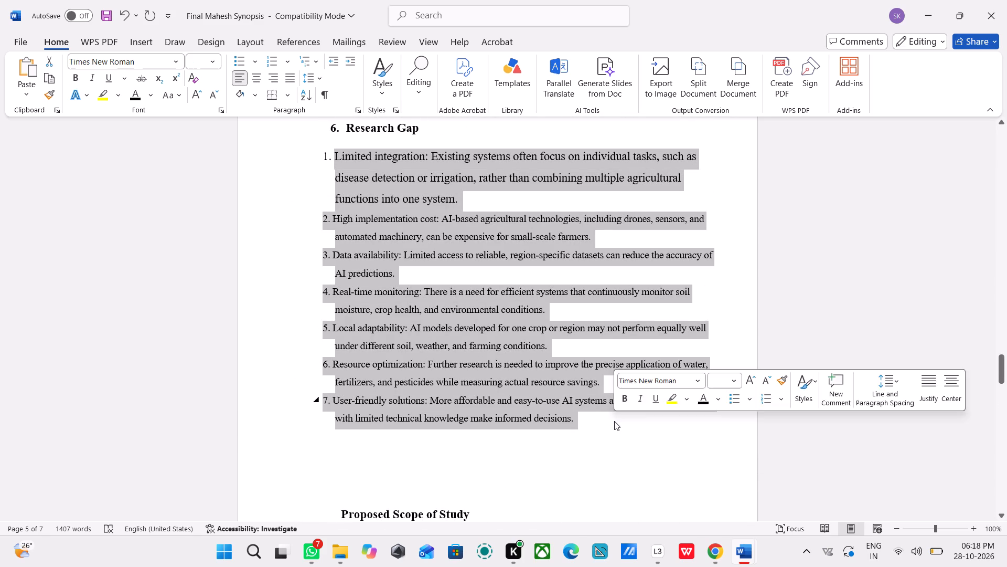
left_click(288, 81)
left_click(359, 233)
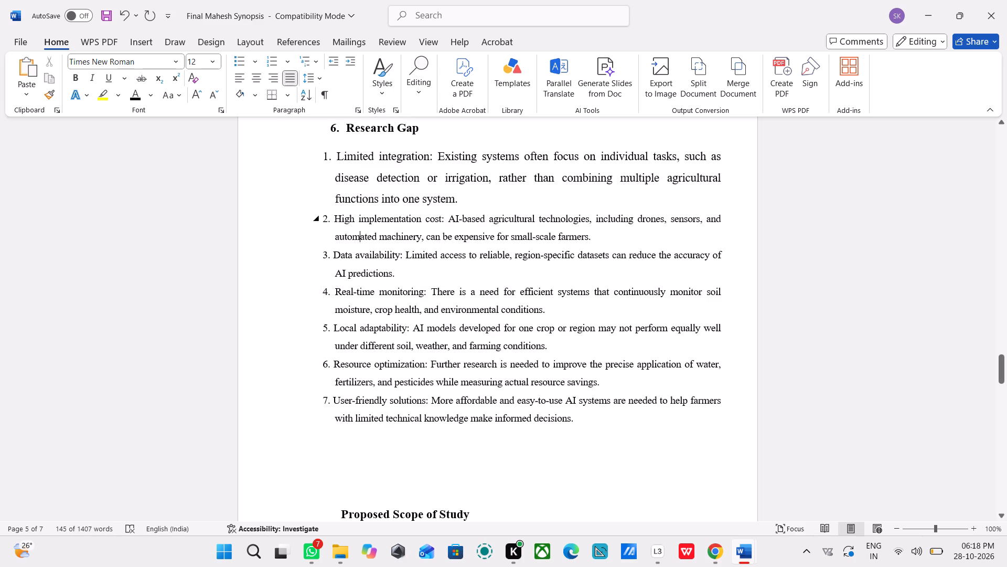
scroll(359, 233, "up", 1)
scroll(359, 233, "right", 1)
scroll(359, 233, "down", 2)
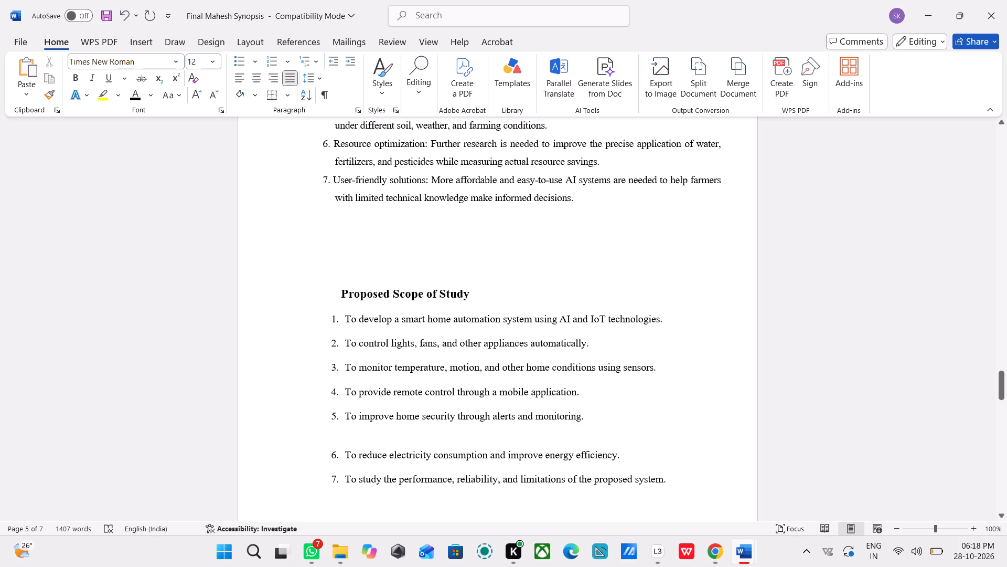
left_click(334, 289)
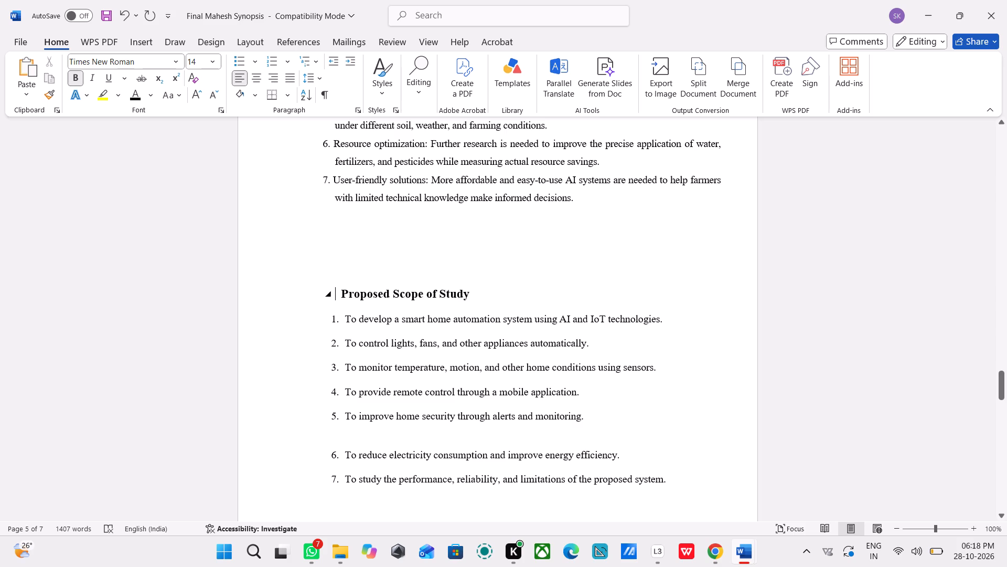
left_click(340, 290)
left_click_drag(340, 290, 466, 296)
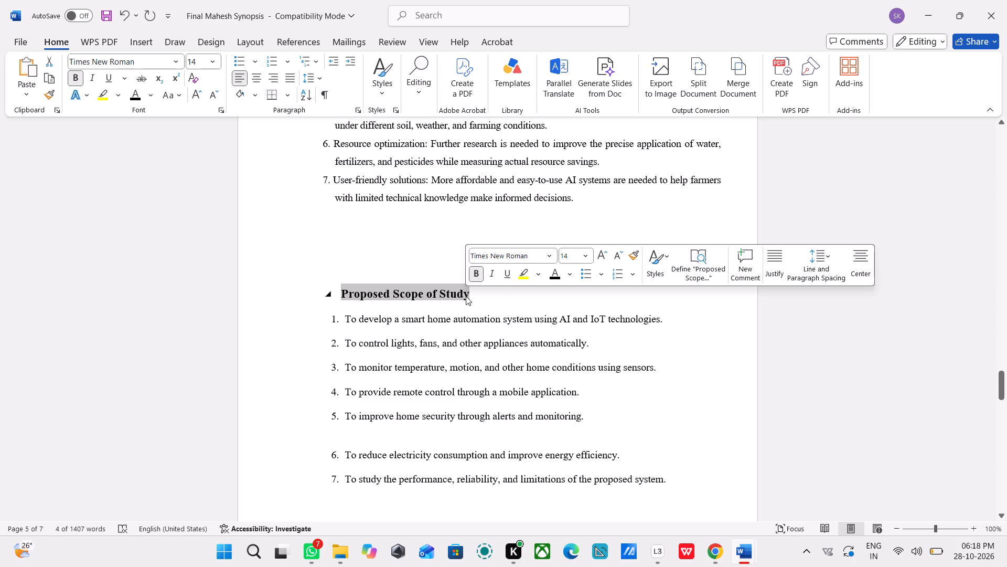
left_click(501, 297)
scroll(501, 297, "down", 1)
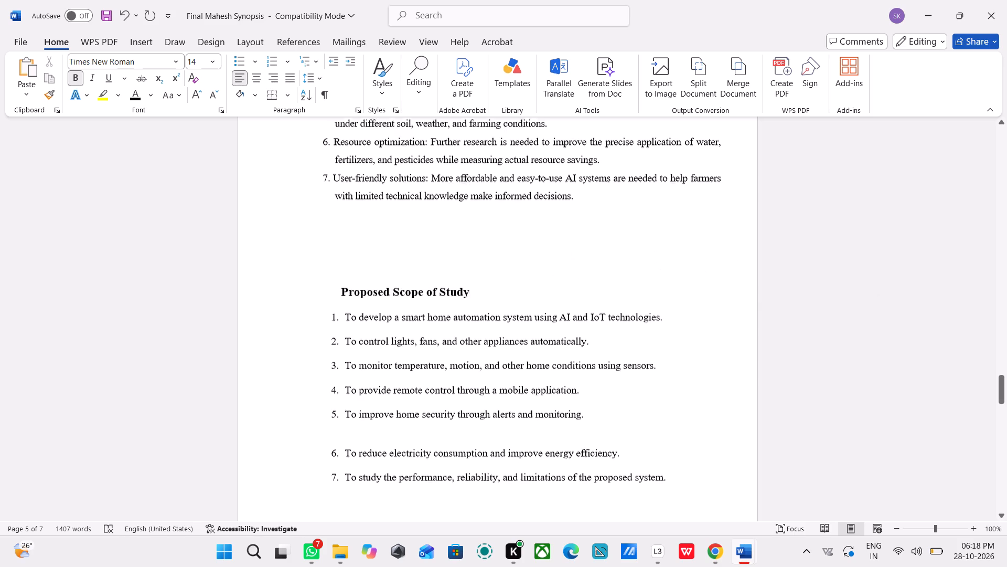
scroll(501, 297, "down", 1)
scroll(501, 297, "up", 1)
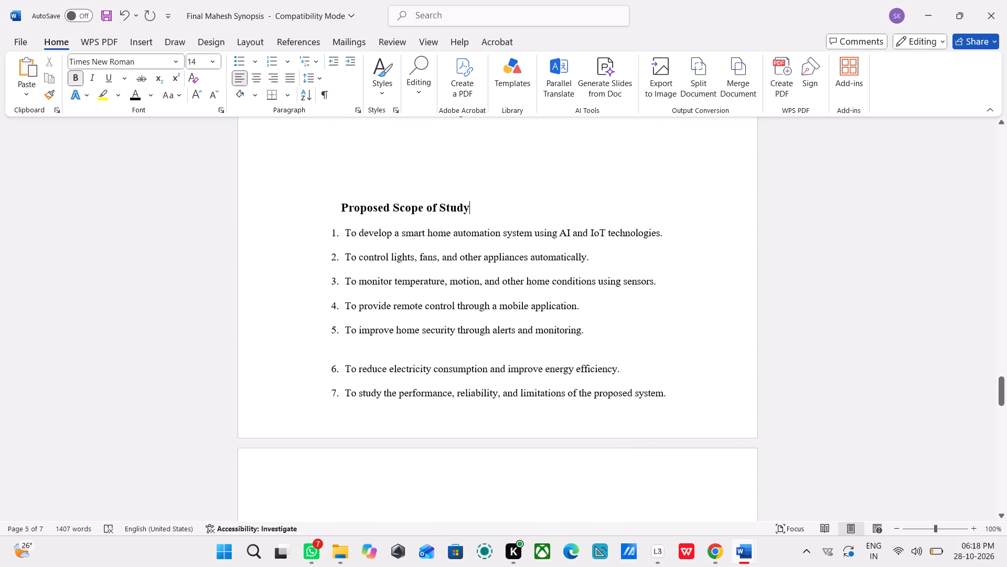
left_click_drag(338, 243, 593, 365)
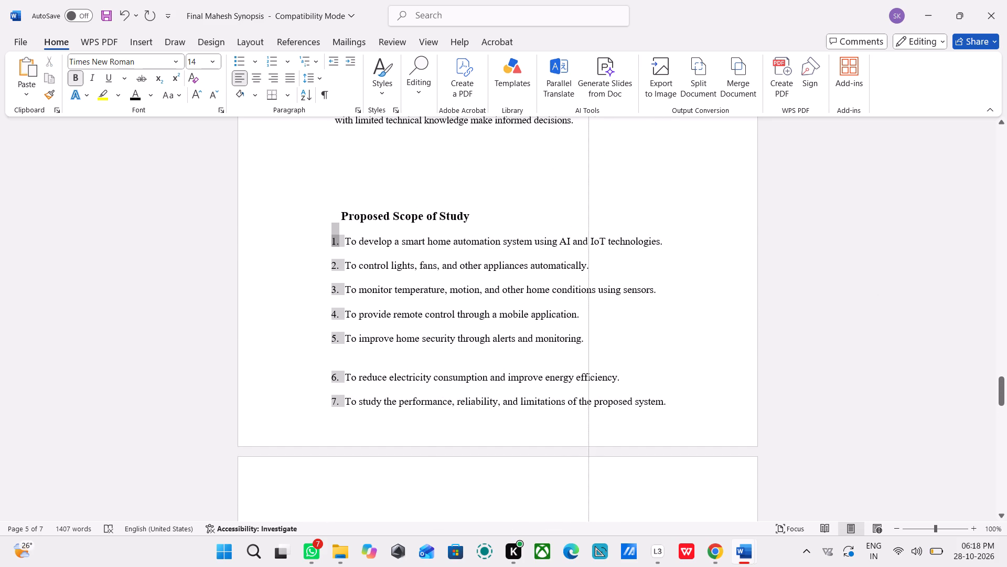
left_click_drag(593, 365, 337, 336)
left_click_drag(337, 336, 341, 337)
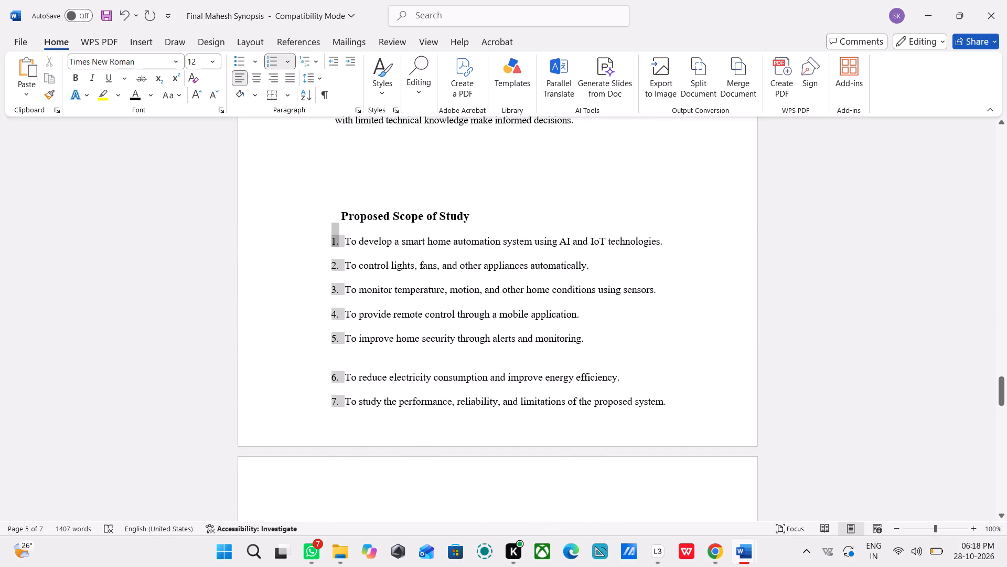
Review the rest of the synopsis, from Research Gap through Proposed Scope of Study and Expected Outcomes to the references.
scroll(362, 219, "up", 3)
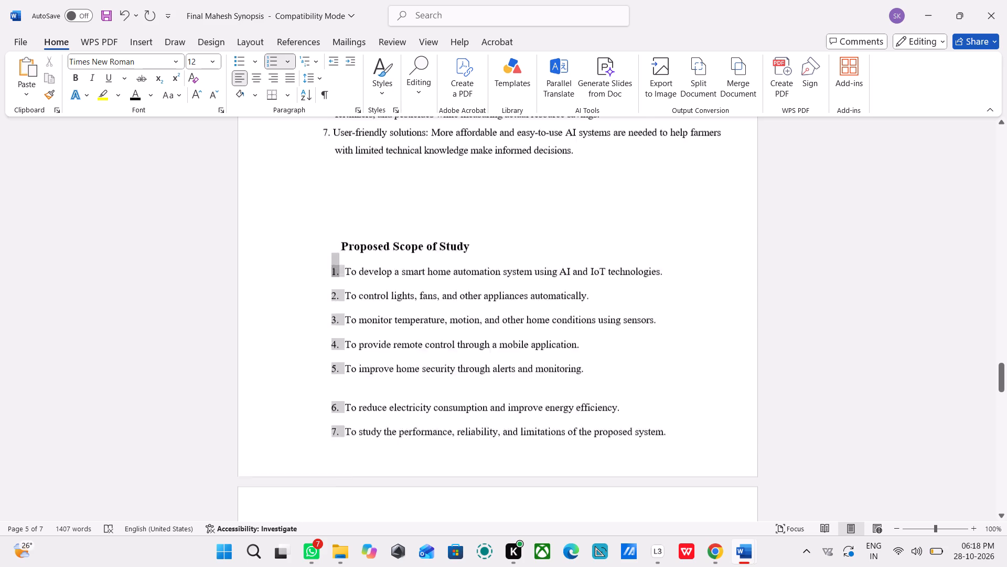
scroll(362, 219, "up", 3)
scroll(362, 219, "down", 5)
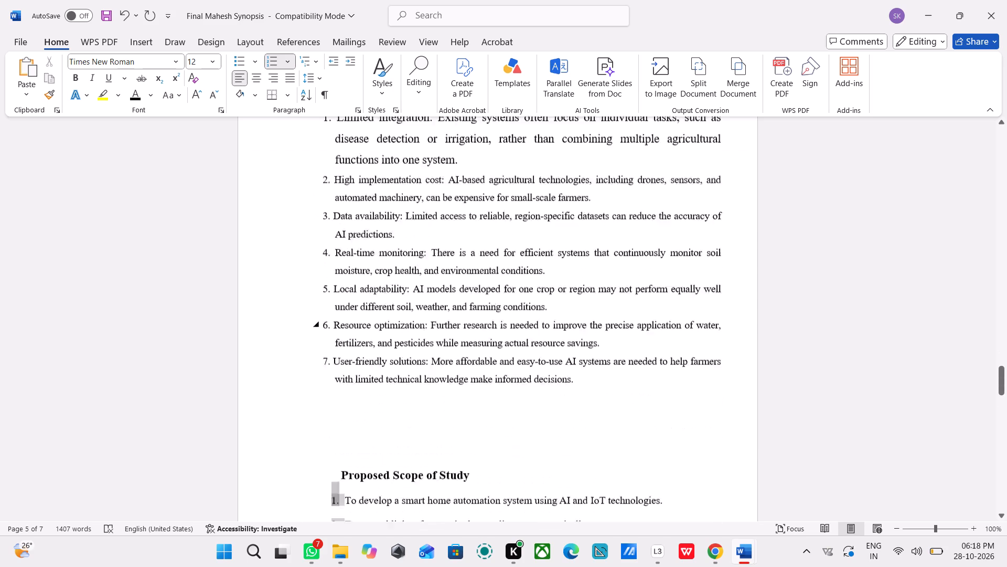
scroll(362, 219, "down", 3)
scroll(362, 219, "up", 1)
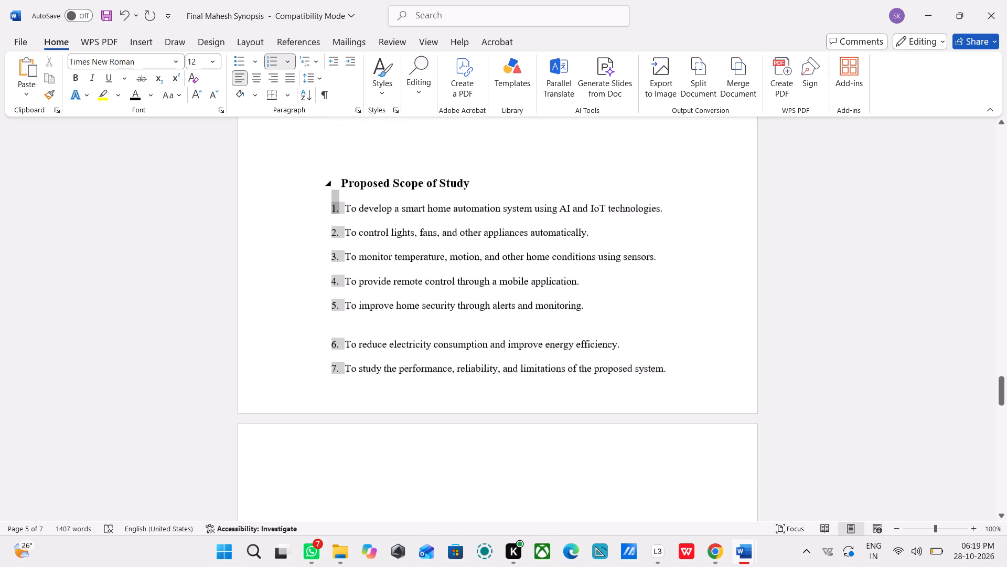
scroll(362, 219, "up", 1)
scroll(362, 219, "right", 1)
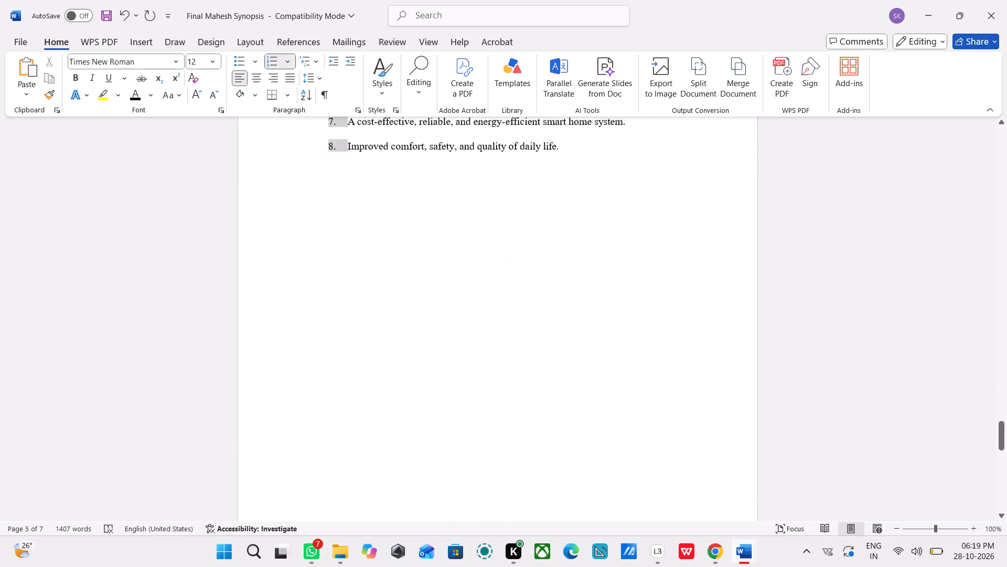
scroll(362, 219, "down", 11)
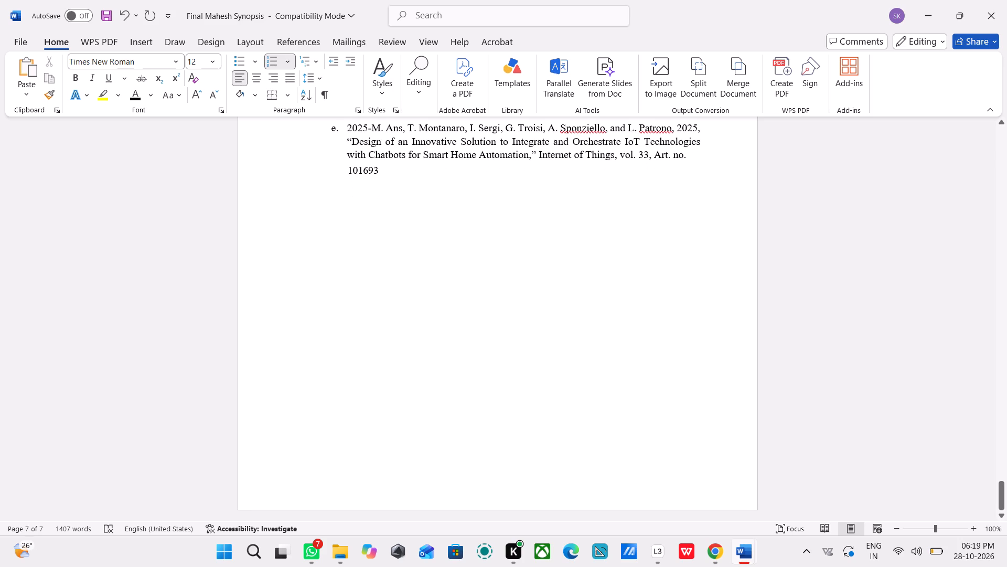
scroll(362, 219, "up", 2)
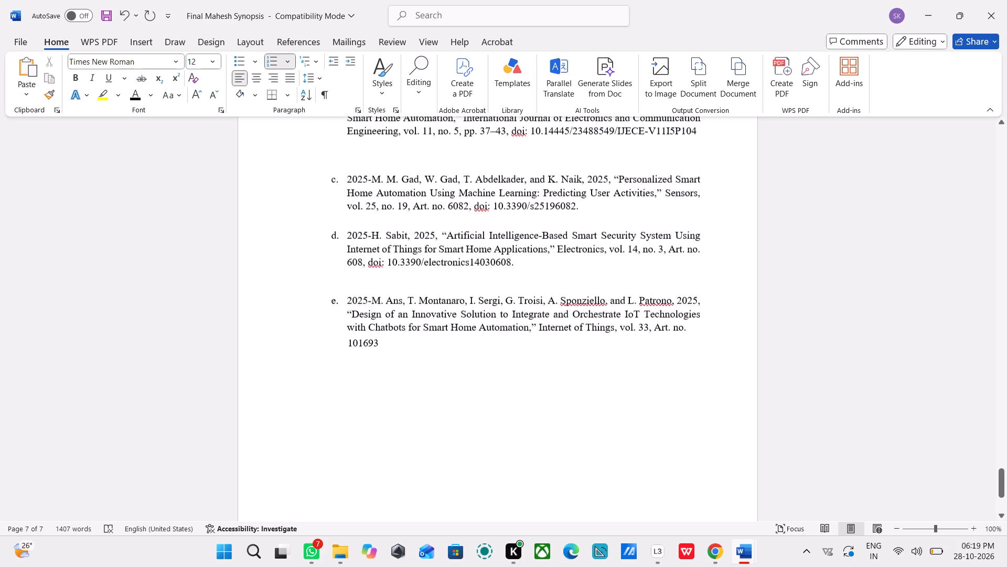
scroll(362, 219, "up", 6)
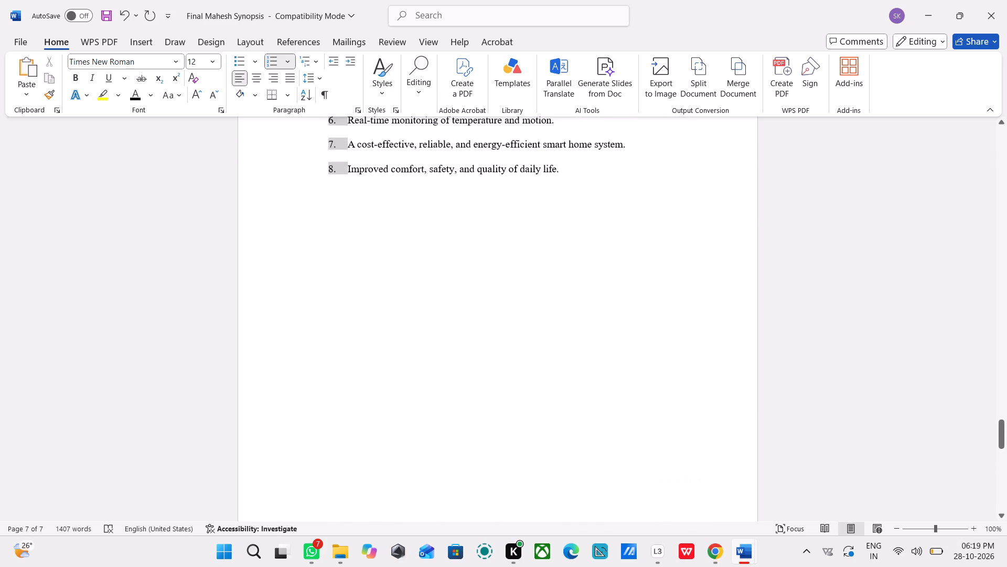
scroll(362, 219, "up", 1)
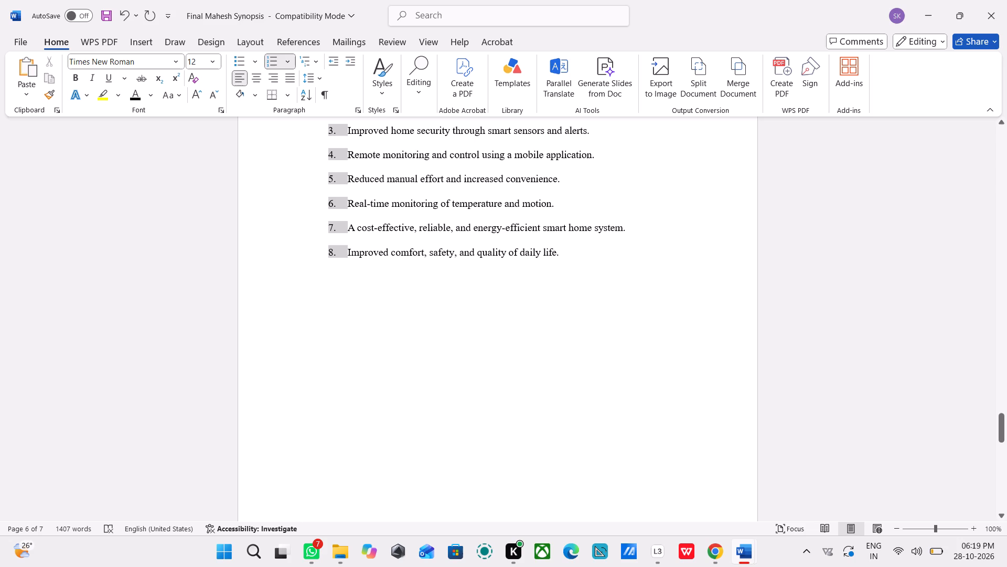
scroll(362, 219, "up", 2)
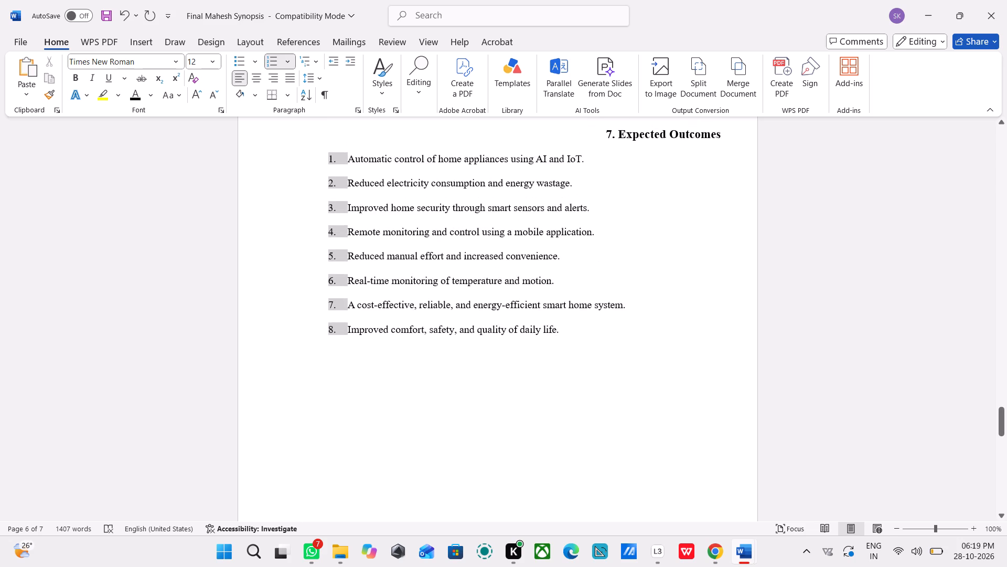
scroll(362, 219, "up", 4)
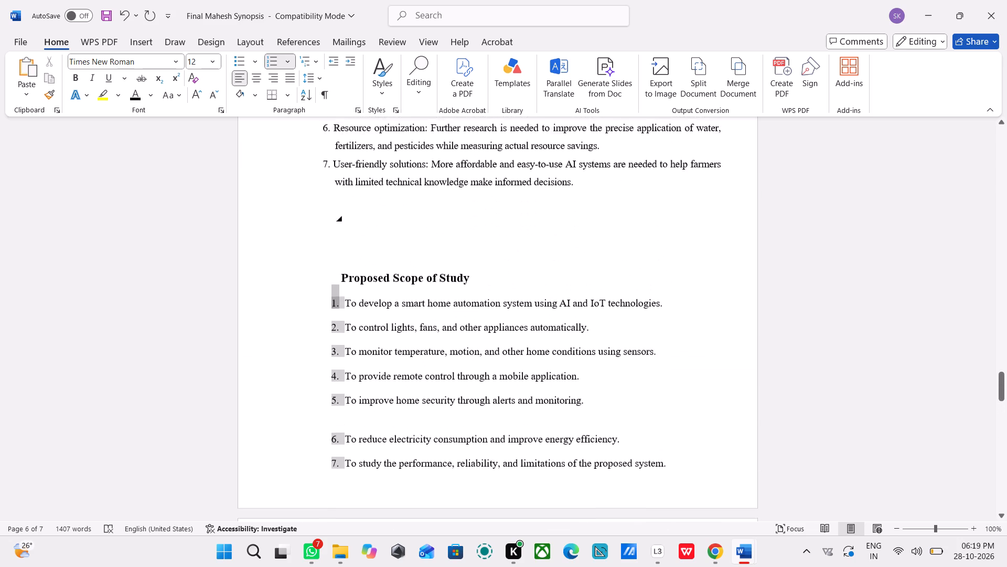
Number the Proposed Scope of Study heading as "7." in front of its title.
scroll(362, 219, "up", 2)
scroll(362, 219, "down", 1)
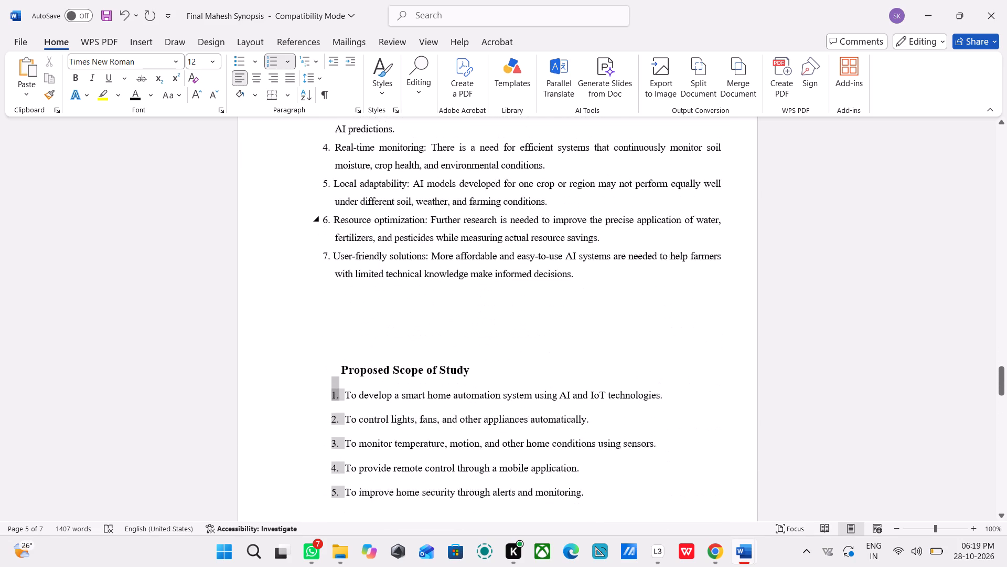
scroll(362, 219, "down", 2)
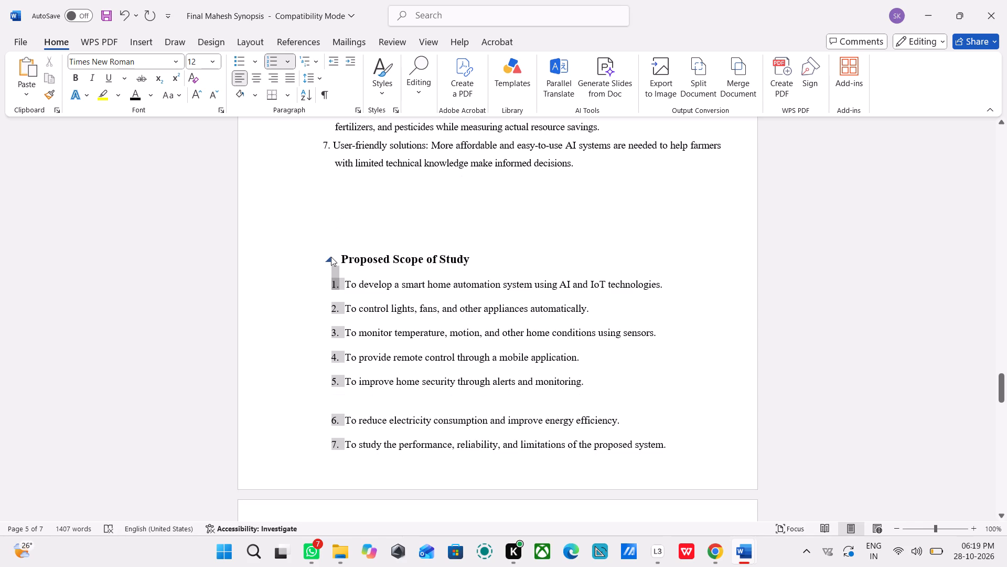
left_click(337, 256)
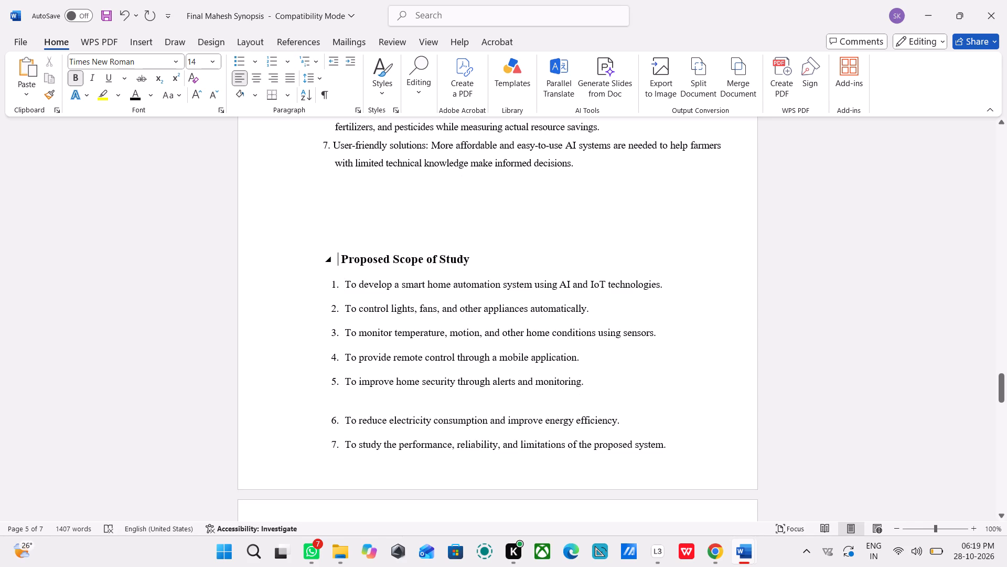
key("7")
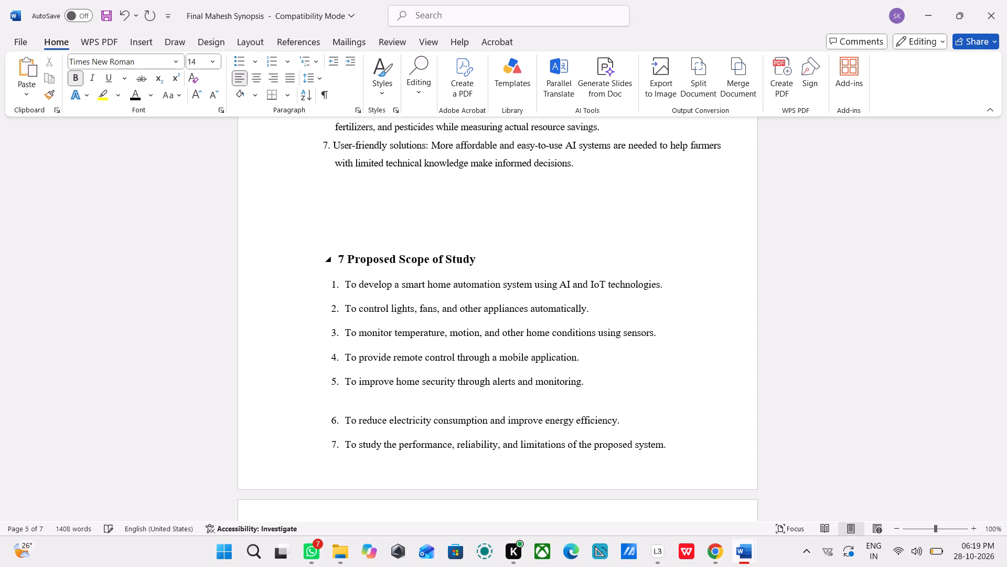
key("period")
key("space")
Delete the seven smart home items listed under the Proposed Scope of Study heading.
scroll(337, 256, "up", 1)
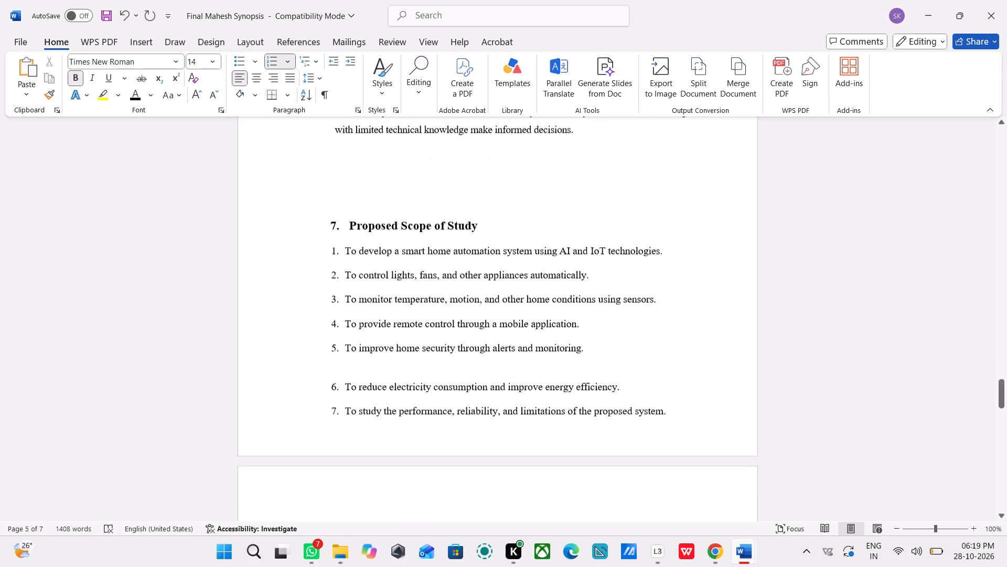
scroll(337, 256, "up", 1)
scroll(337, 256, "down", 2)
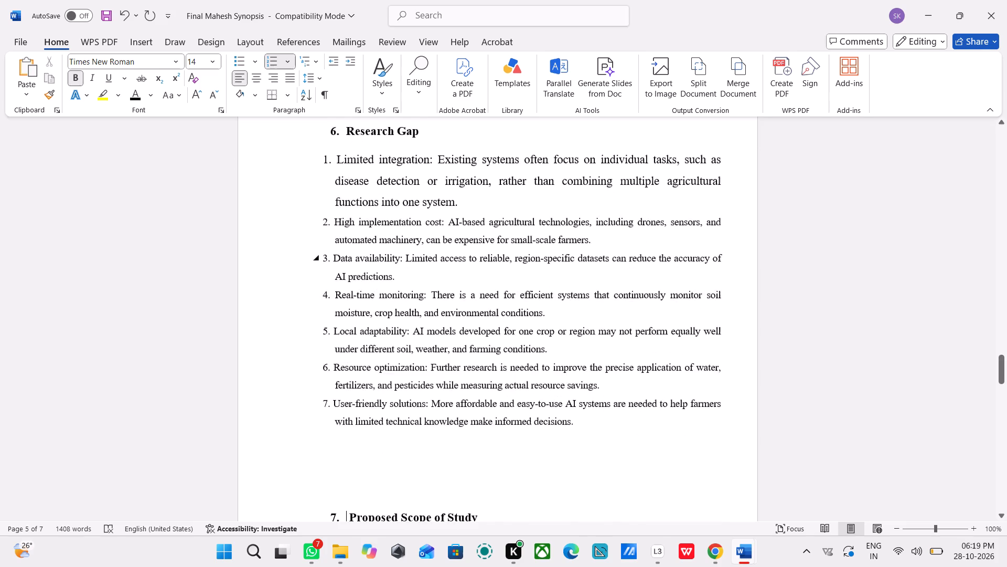
scroll(337, 256, "down", 3)
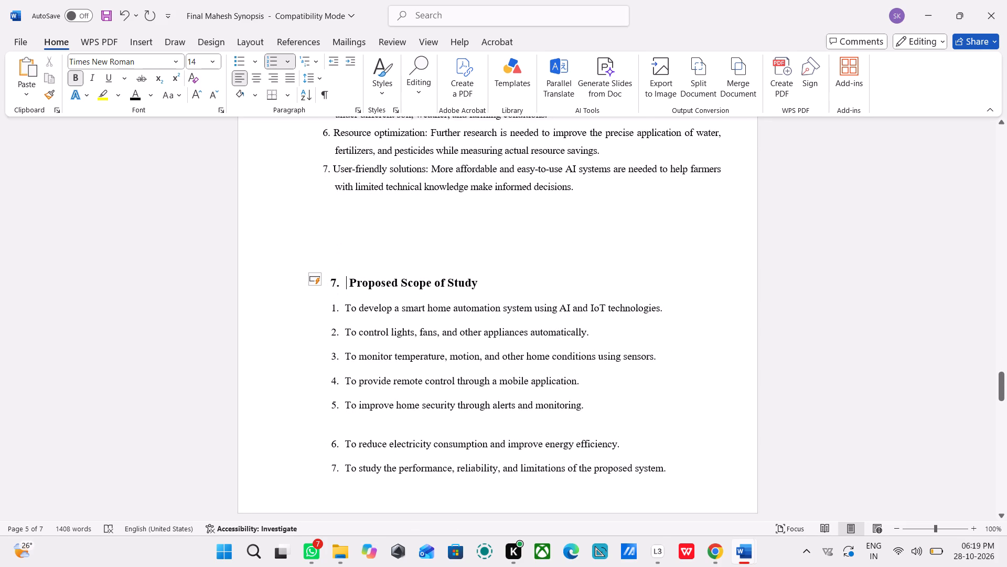
left_click_drag(327, 301, 659, 514)
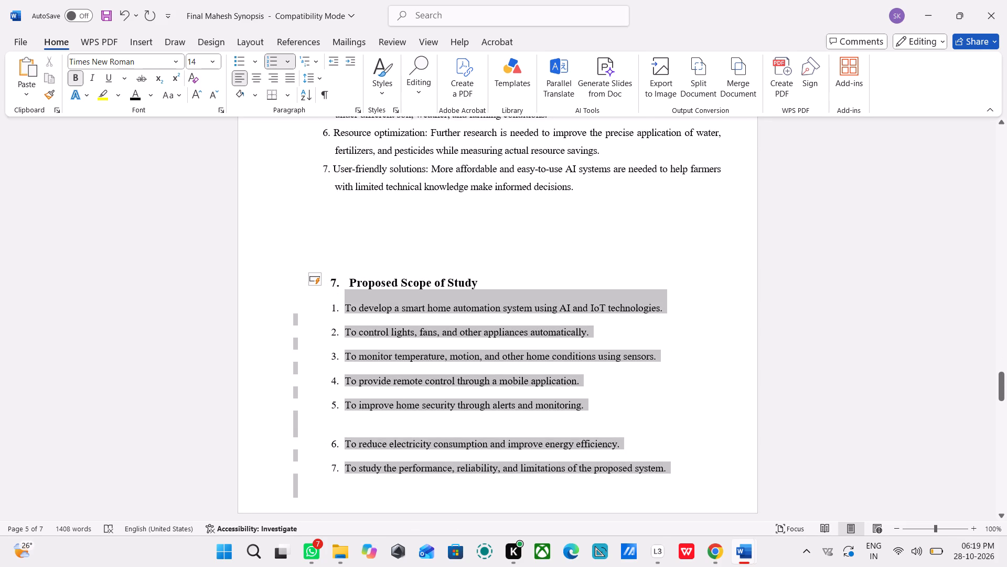
left_click_drag(659, 514, 727, 440)
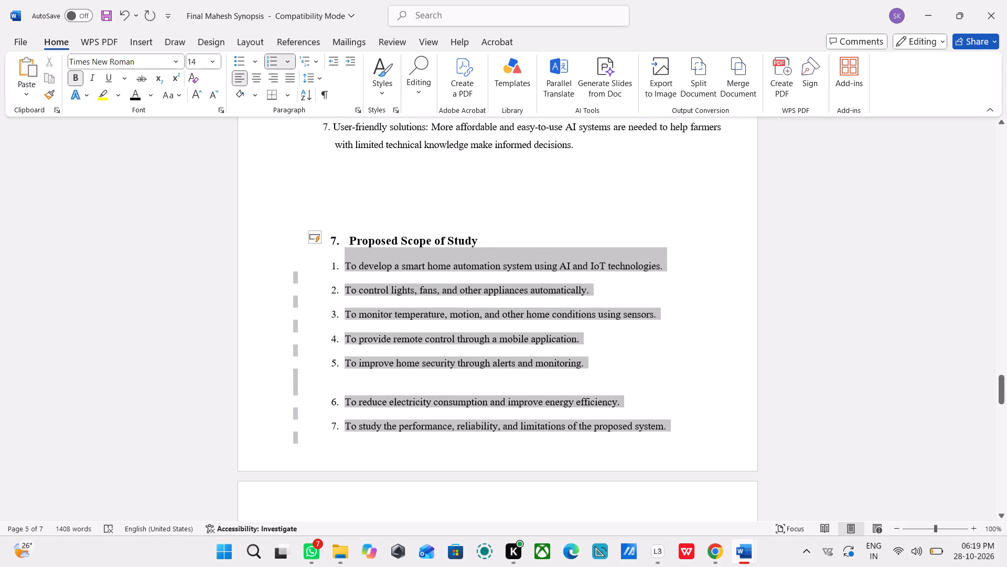
left_click_drag(727, 440, 727, 437)
key("BackSpace")
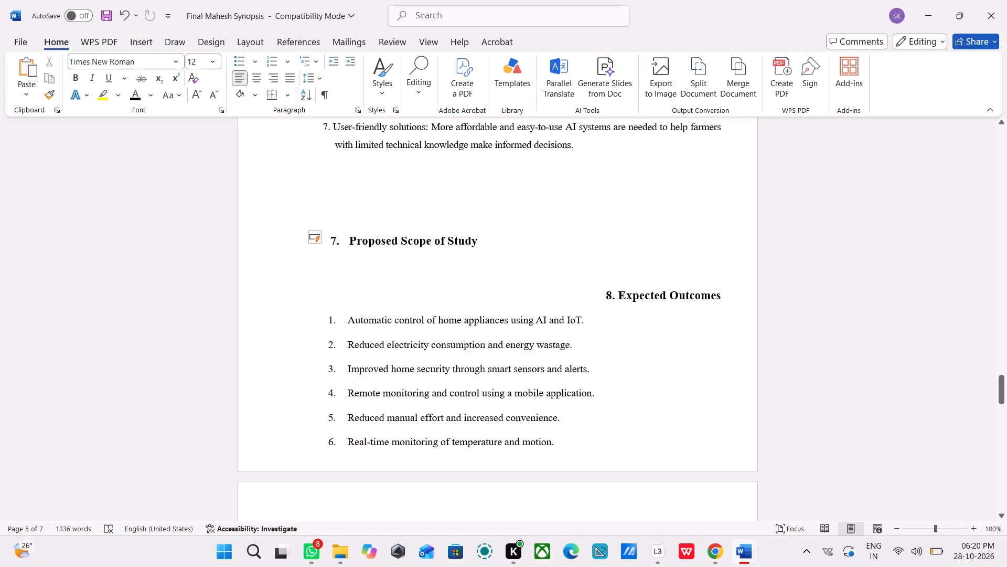
key("Return")
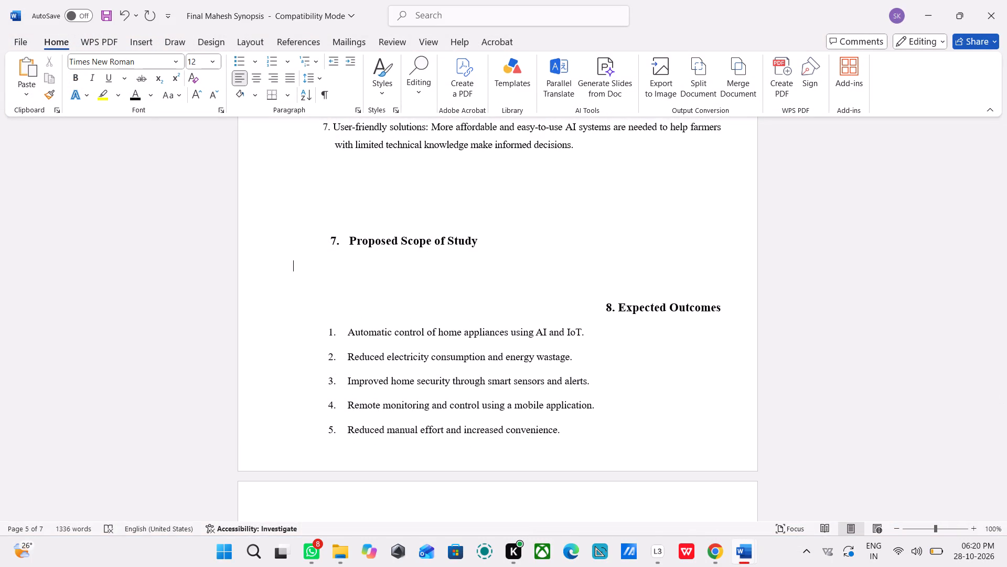
key("Return")
key("BackSpace")
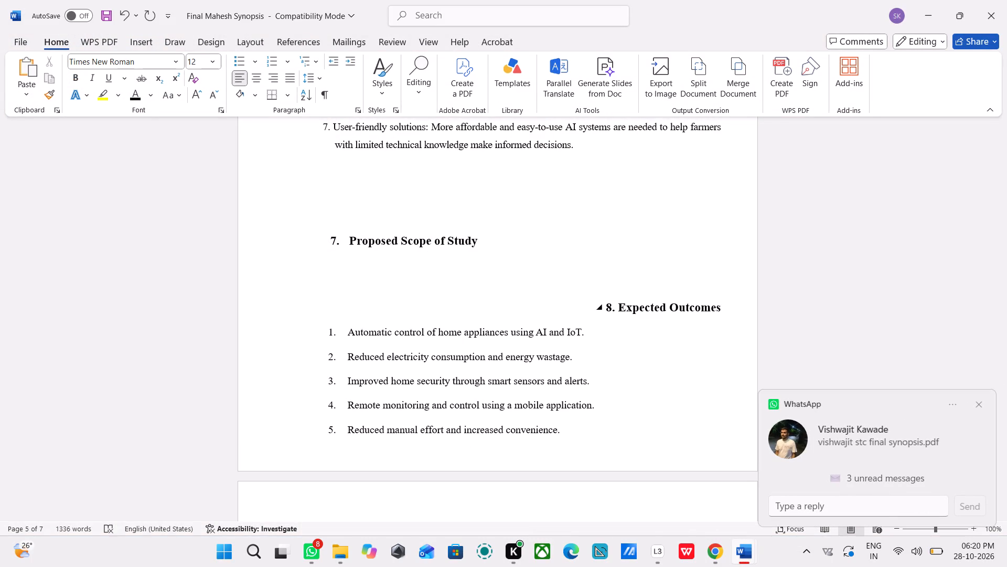
key("Tab")
key("Tab")
key("Tab")
key("Tab")
key("Tab")
key("BackSpace")
key("BackSpace")
key("BackSpace")
key("BackSpace")
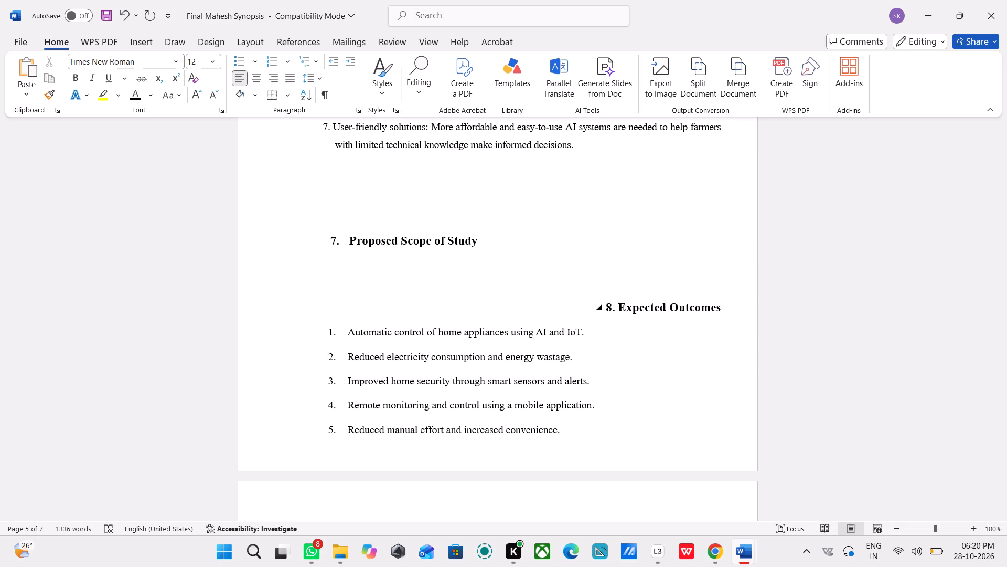
key("ctrl+v")
scroll(447, 204, "down", 2)
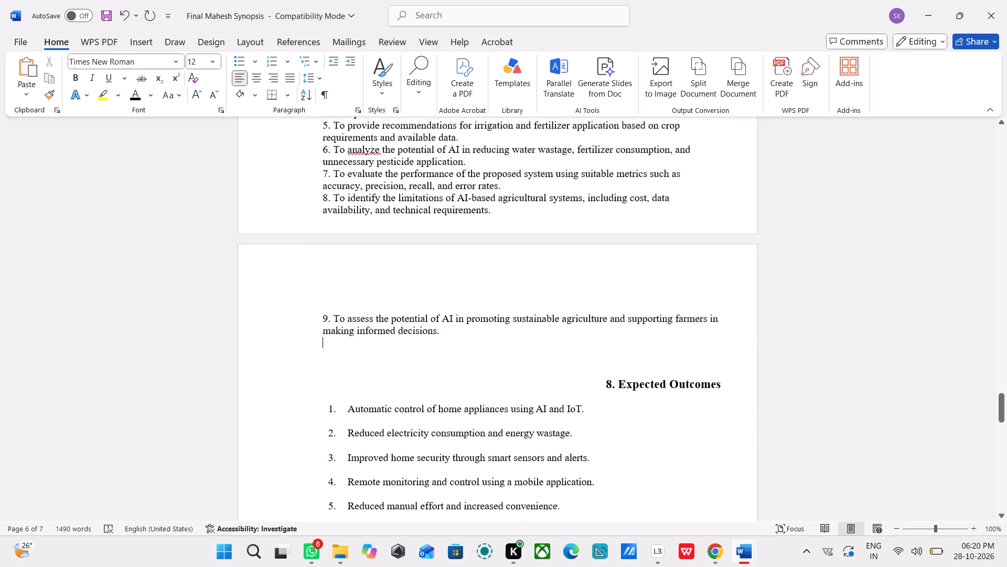
Remove the empty lines between Research Gap item 7 and the Proposed Scope of Study heading.
scroll(447, 204, "up", 2)
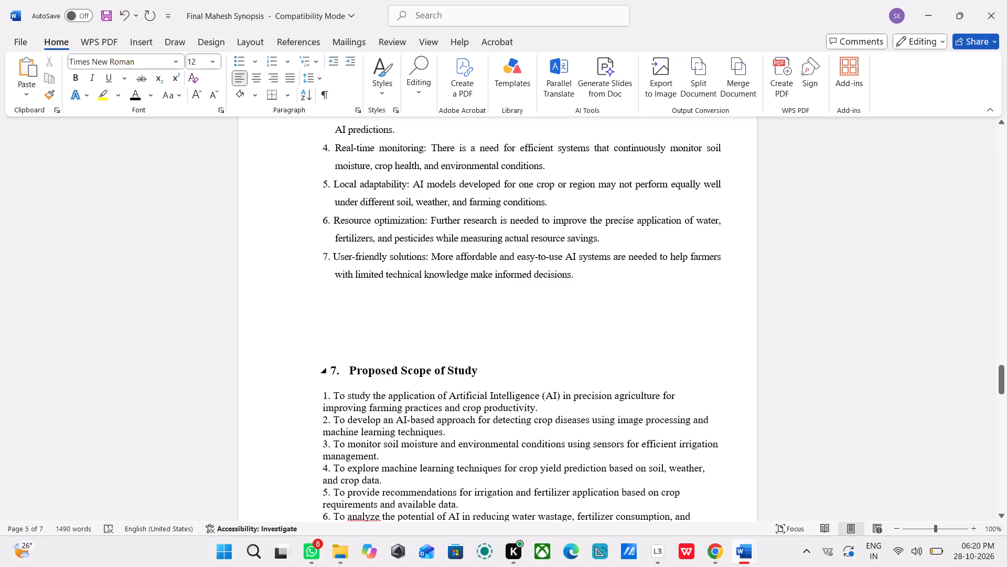
left_click(331, 364)
left_click(342, 342)
key("BackSpace")
key("BackSpace")
key("BackSpace")
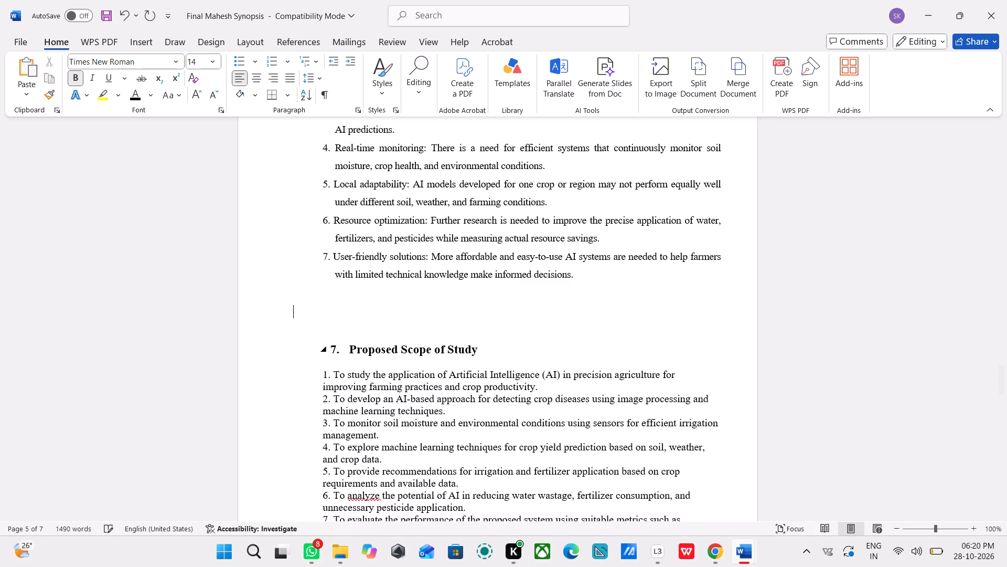
key("BackSpace")
key("BackSpace")
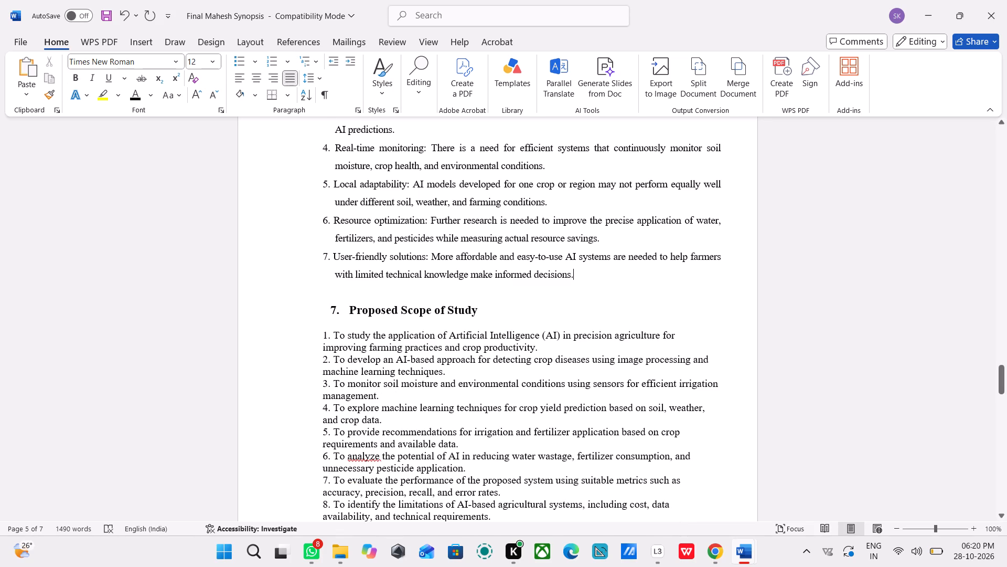
Set the line spacing of Proposed Scope of Study items 1 to 5 to 1.5.
left_click_drag(324, 333, 487, 518)
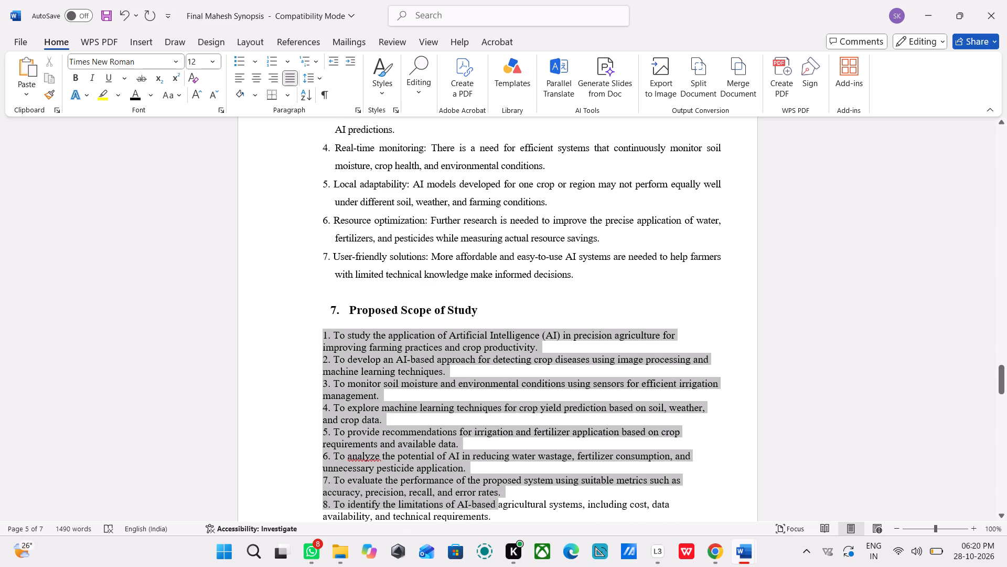
left_click_drag(487, 518, 702, 488)
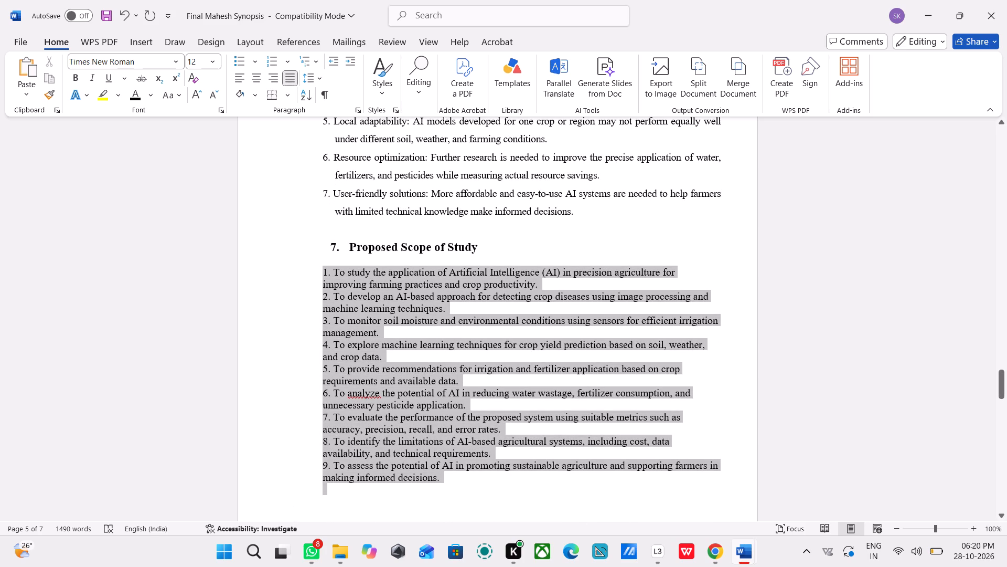
left_click_drag(702, 488, 765, 362)
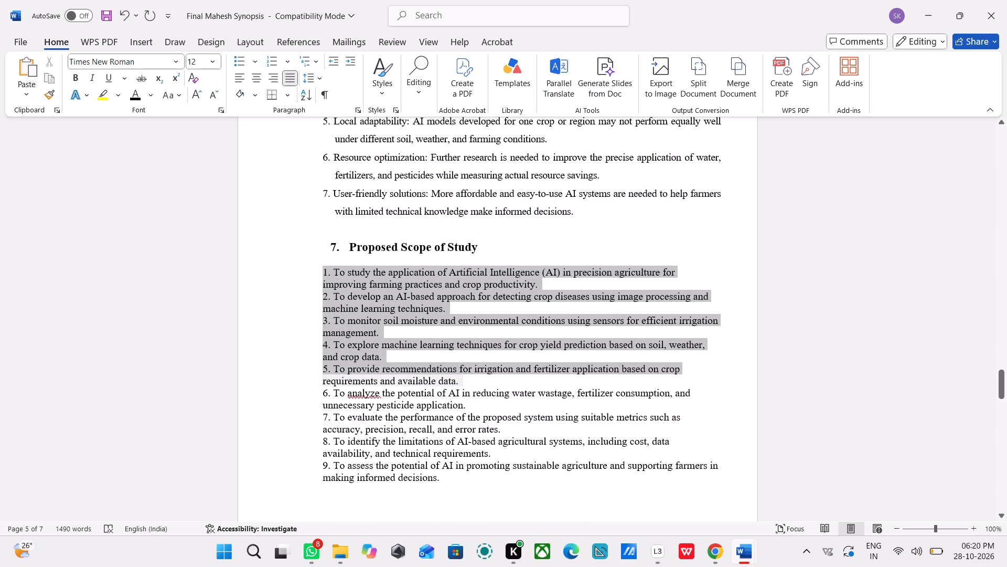
left_click_drag(765, 362, 754, 385)
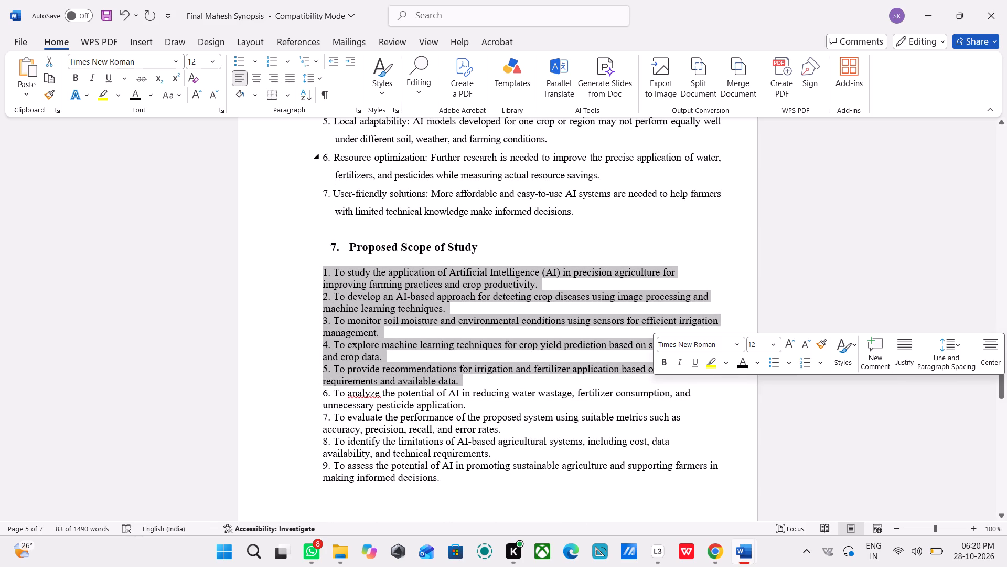
left_click(320, 79)
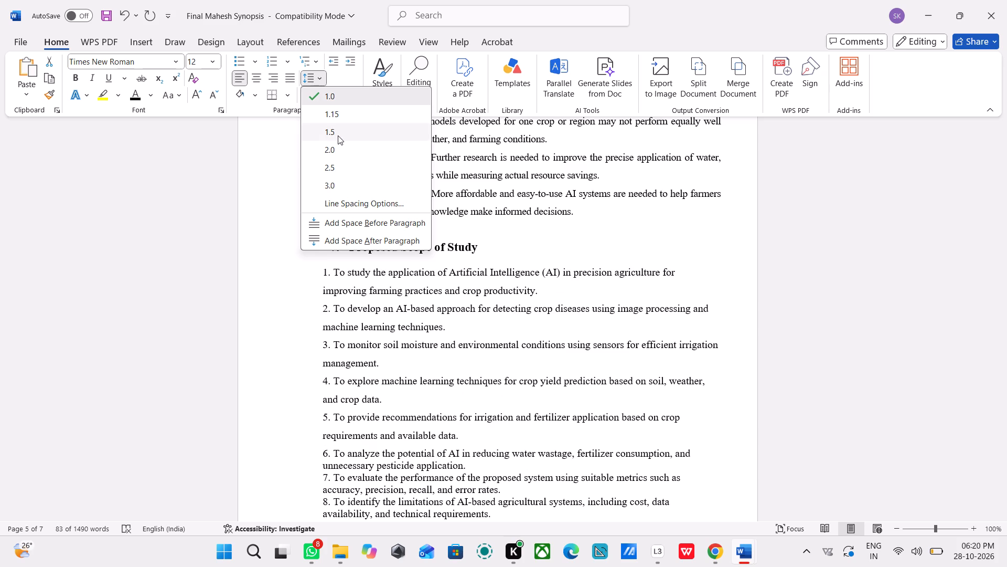
left_click(338, 135)
Delete items 6 to 8 of the Proposed Scope of Study list, from analyzing AI's potential through identifying limitations.
scroll(338, 332, "down", 1)
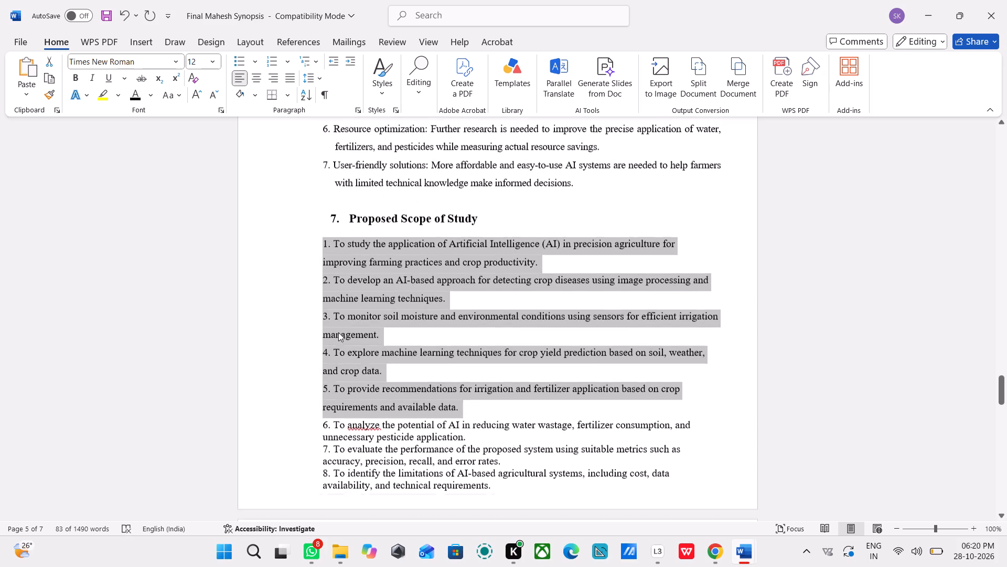
scroll(338, 332, "down", 1)
left_click(312, 353)
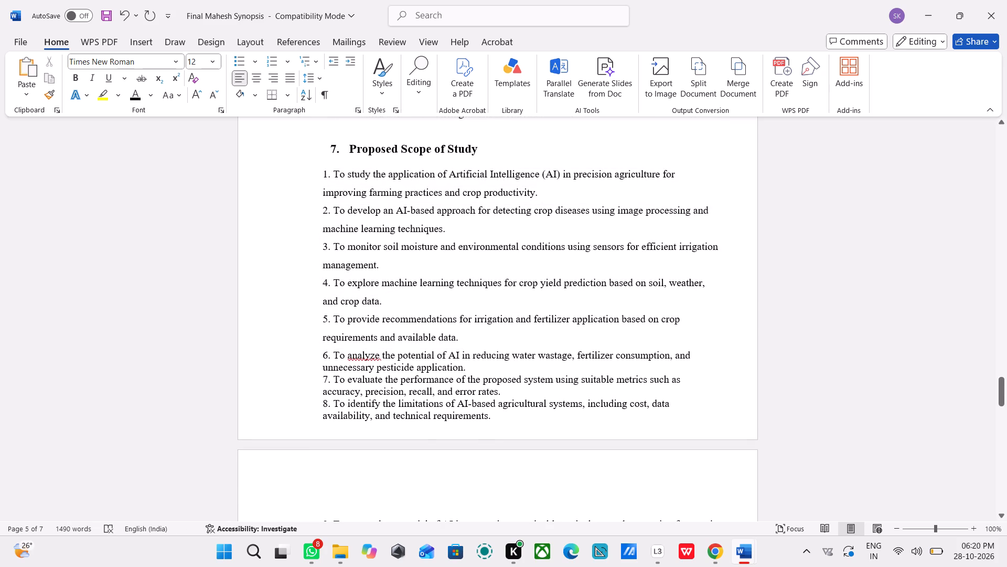
left_click_drag(321, 357, 528, 417)
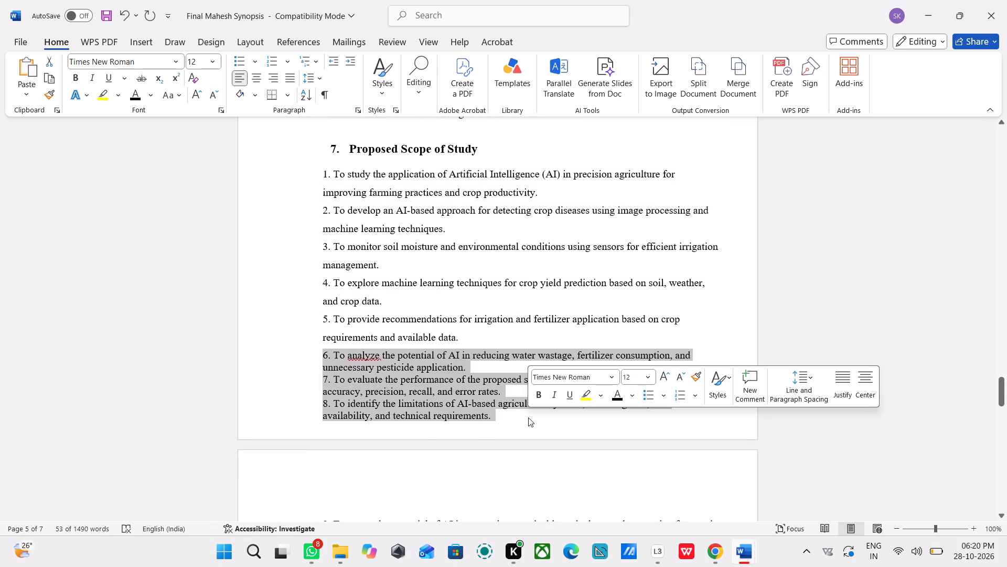
key("BackSpace")
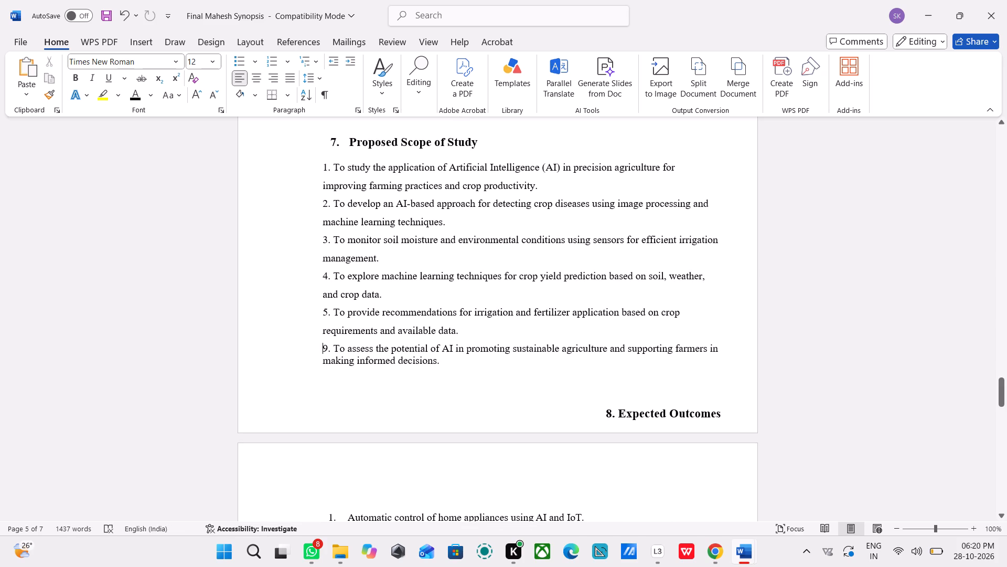
Delete item 9, on AI promoting sustainable agriculture and supporting farmers, from the Proposed Scope of Study list.
left_click_drag(323, 346, 485, 387)
key("BackSpace")
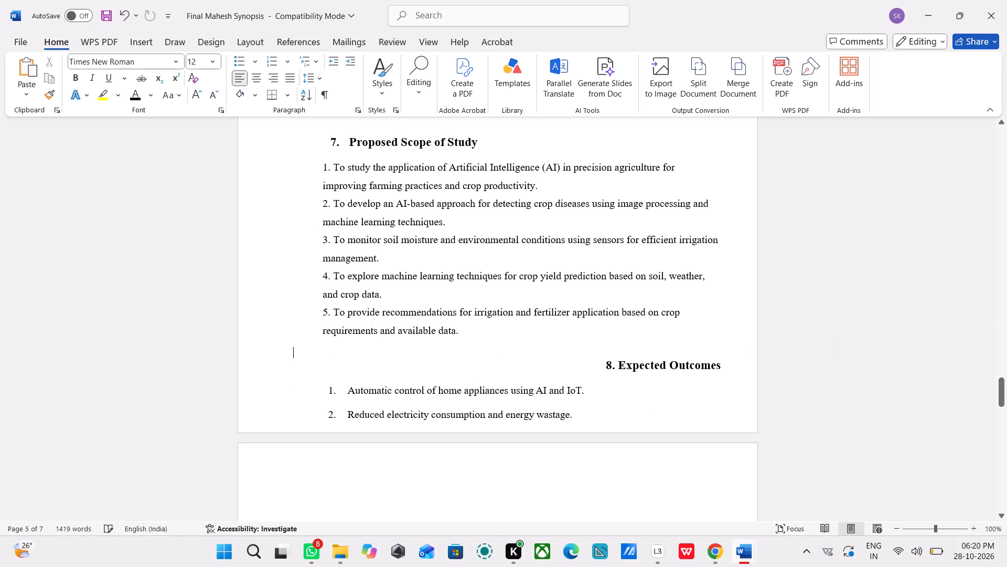
Insert four empty lines above the Expected Outcomes heading to push it onto the next page.
left_click(677, 351)
key("Return")
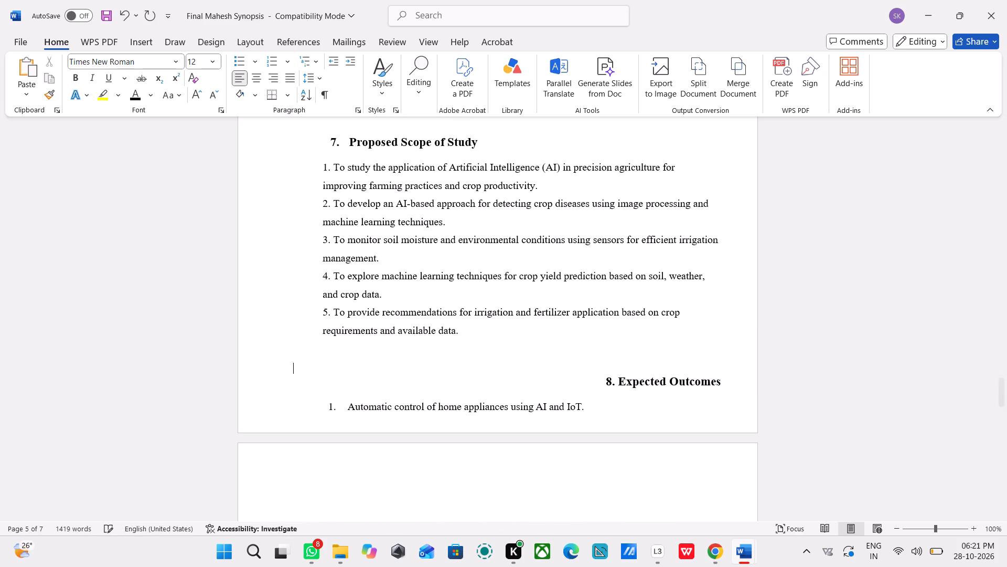
key("Return")
key("Return")
key("Return")
Remove the Expected Outcomes heading's right-aligned numbering and renumber it as "8." at the left margin.
scroll(607, 352, "down", 2)
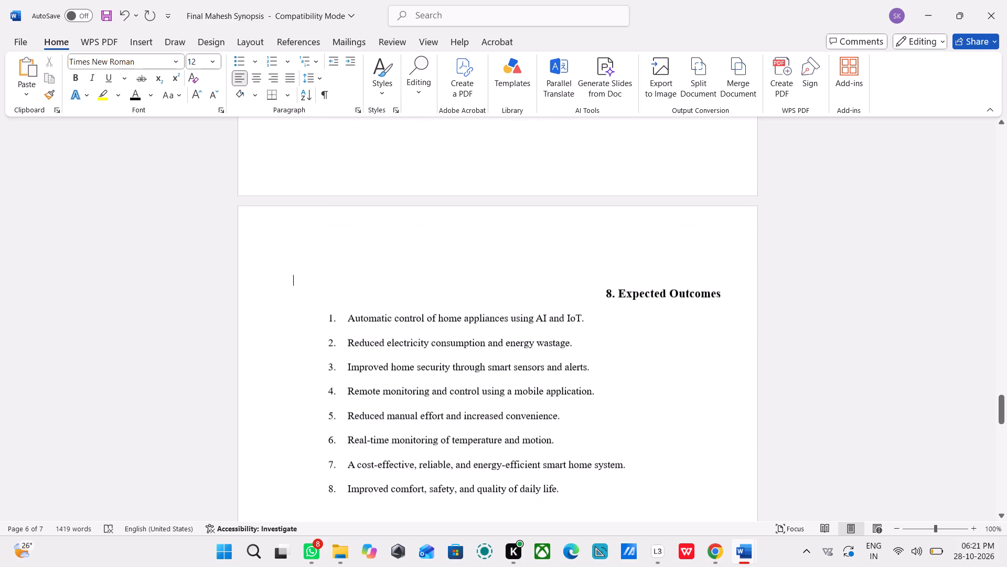
left_click(610, 272)
left_click(605, 287)
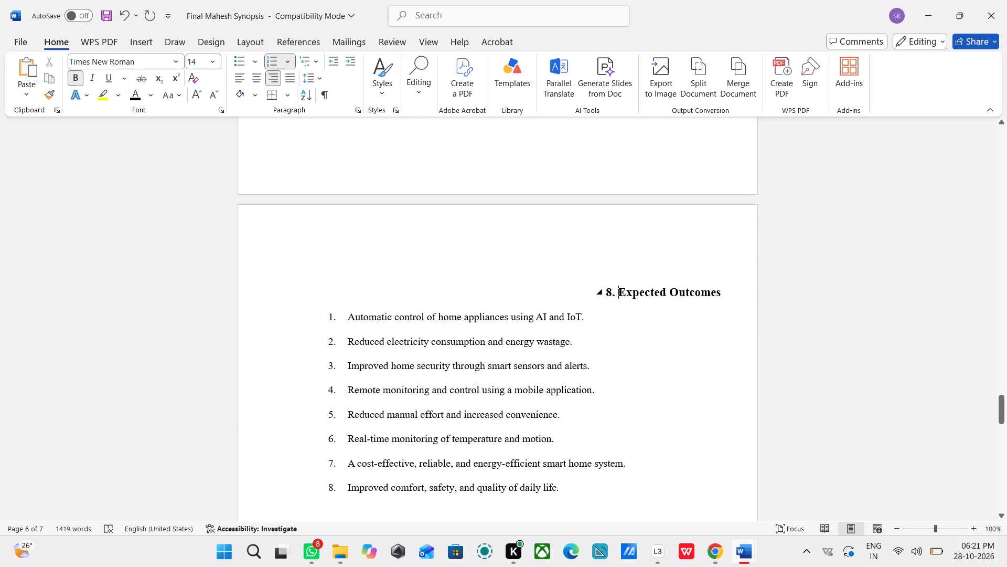
key("BackSpace")
key("BackSpace")
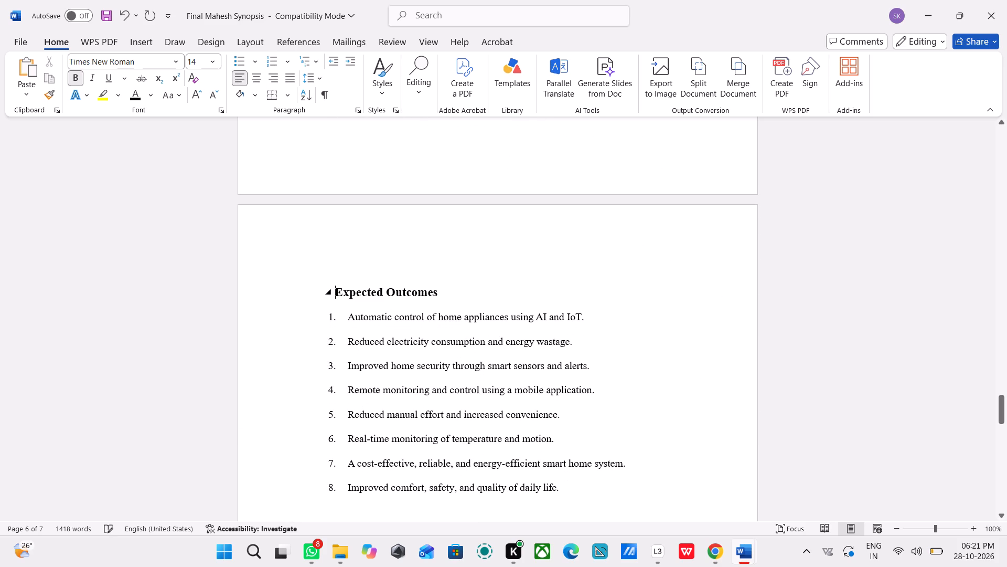
key("8")
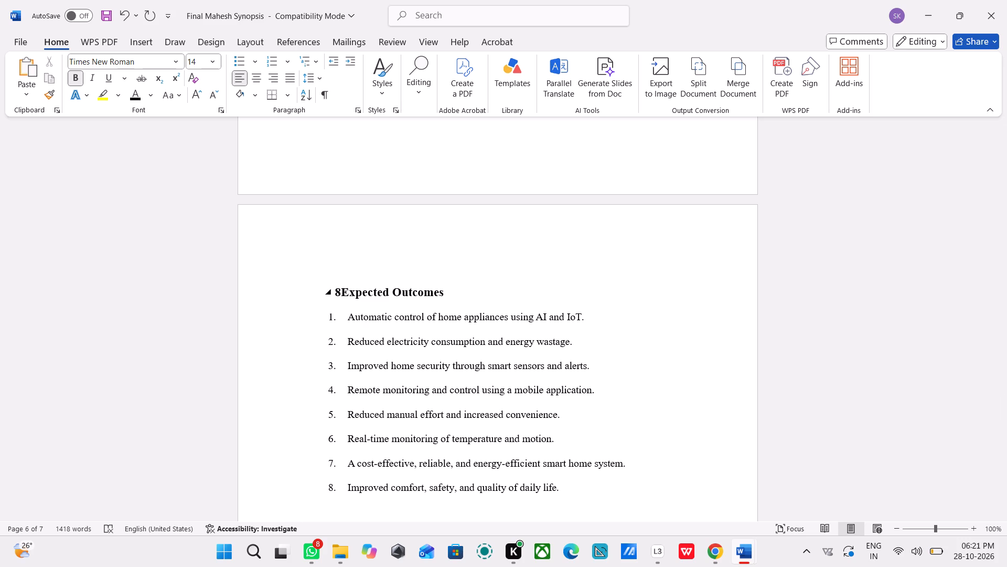
type(".")
key("space")
Review the Expected Outcomes list and the surrounding pages, from the end of Proposed Scope of Study to References.
scroll(580, 291, "down", 5)
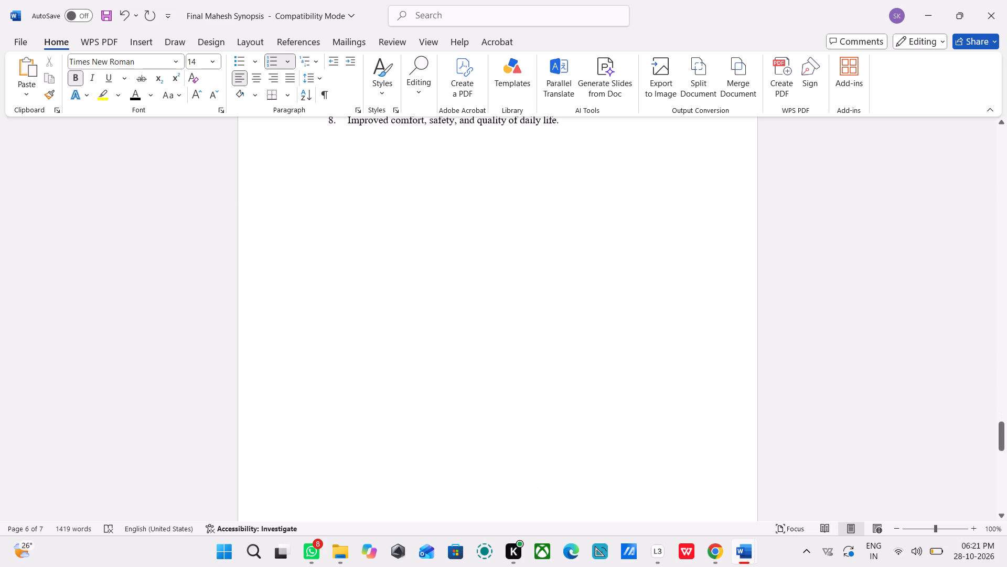
scroll(580, 291, "up", 4)
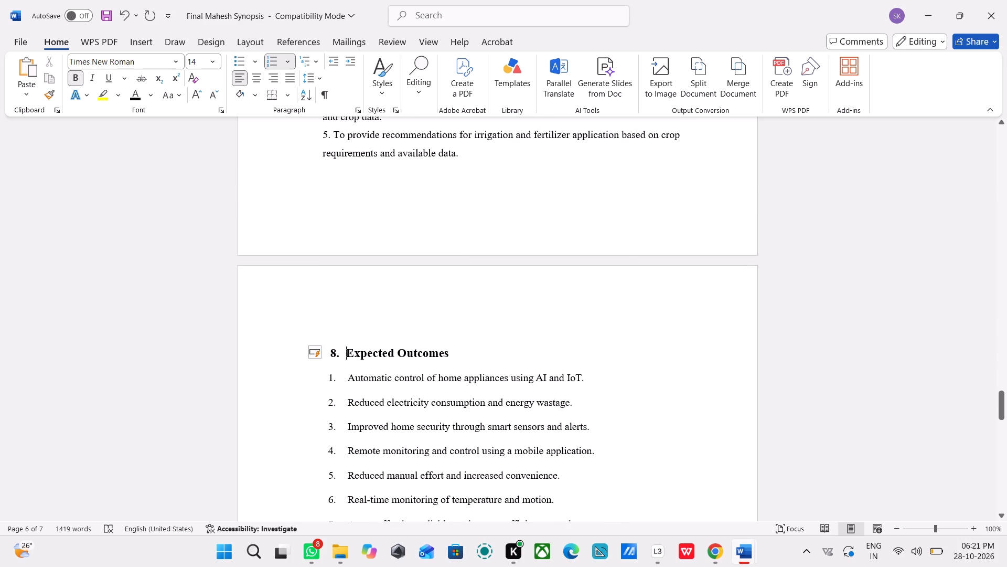
scroll(580, 291, "right", 1)
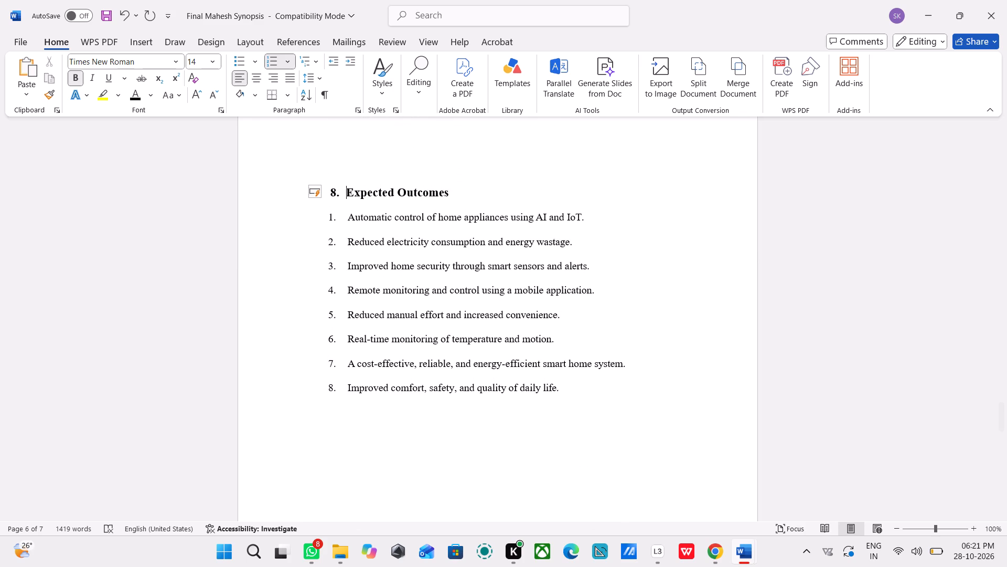
scroll(580, 291, "down", 1)
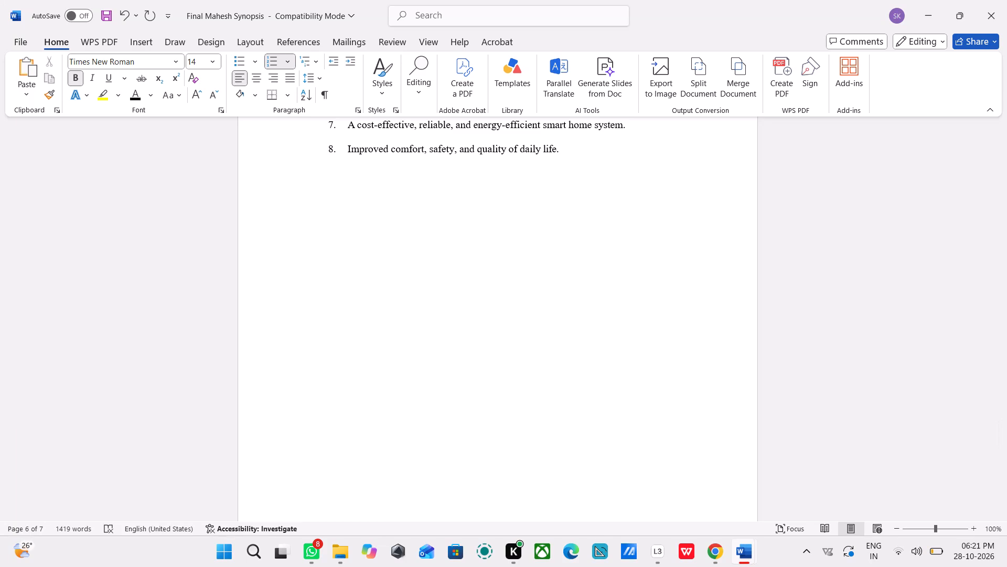
scroll(580, 291, "up", 1)
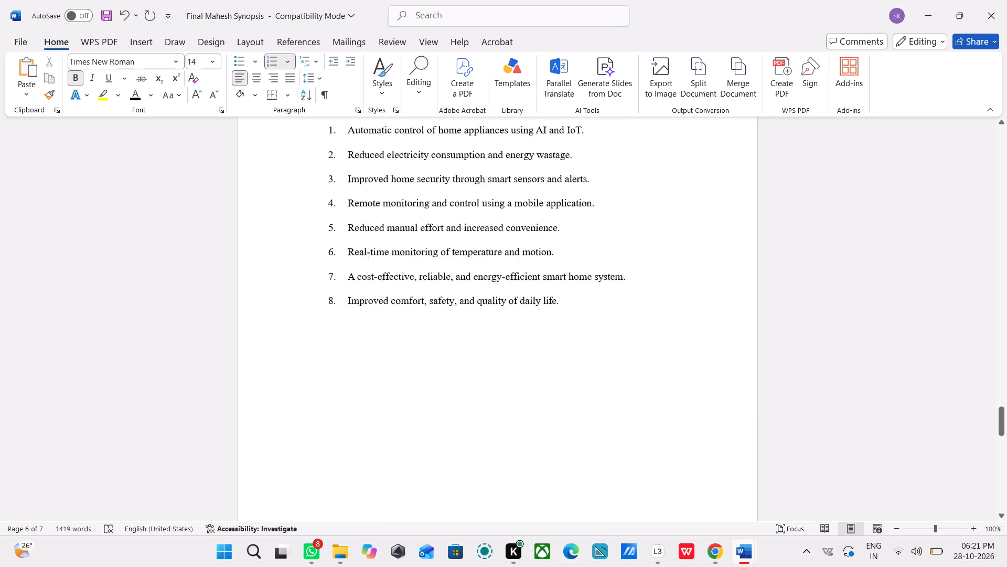
scroll(580, 291, "up", 1)
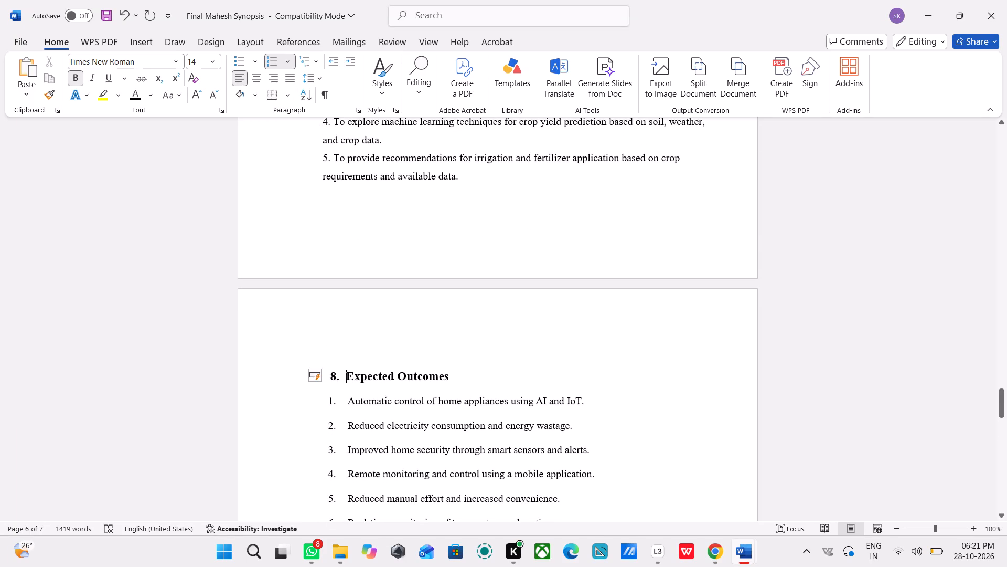
scroll(419, 363, "right", 1)
scroll(419, 363, "down", 8)
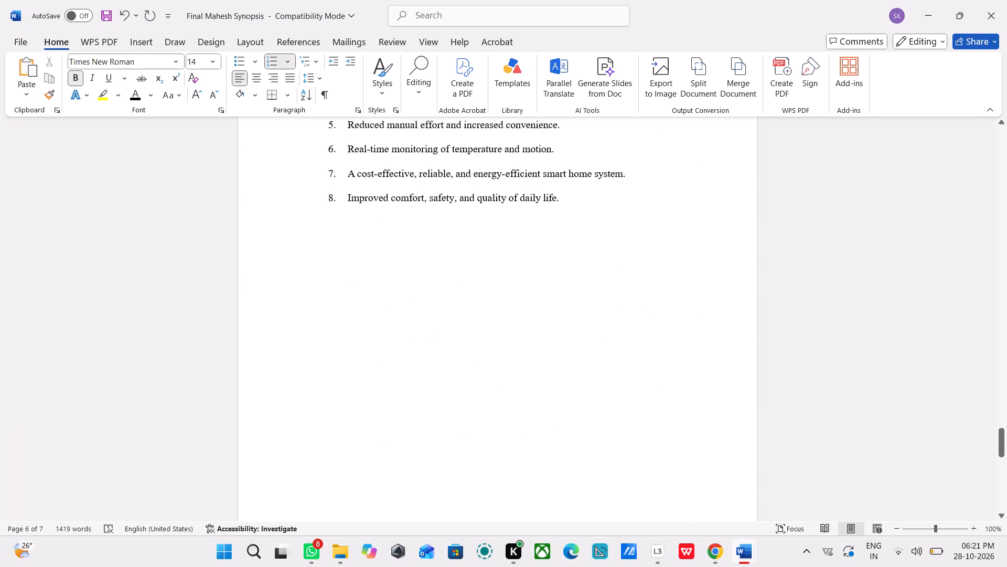
scroll(419, 363, "down", 1)
scroll(419, 363, "up", 2)
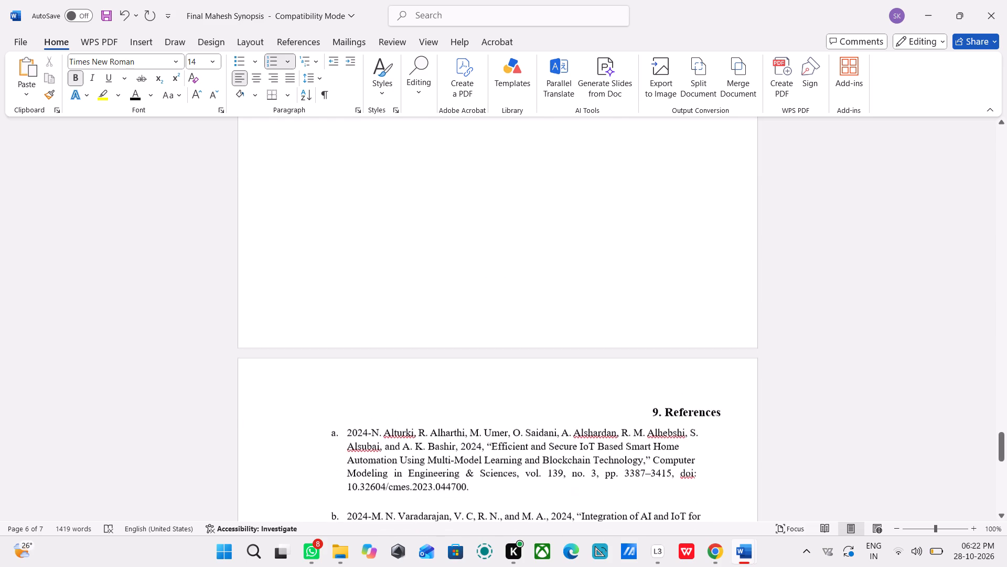
scroll(419, 363, "up", 2)
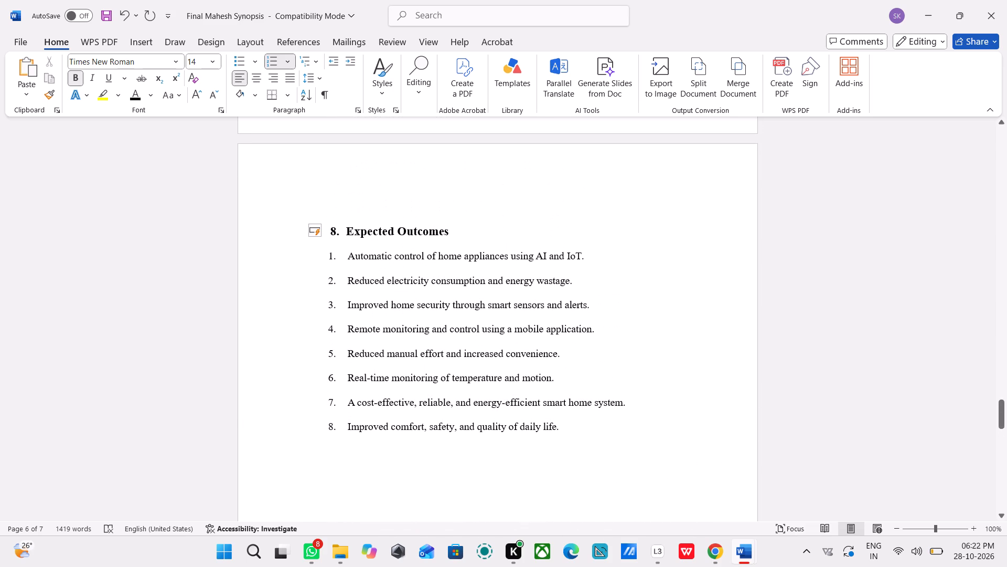
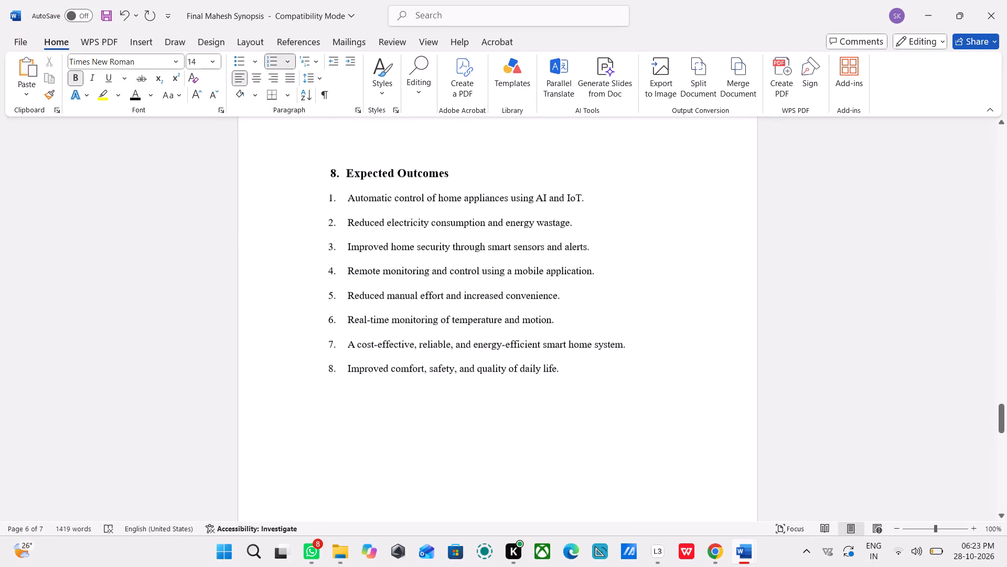
Delete the eight smart home items under the Expected Outcomes heading and start an empty line beneath it.
left_click_drag(339, 198, 584, 395)
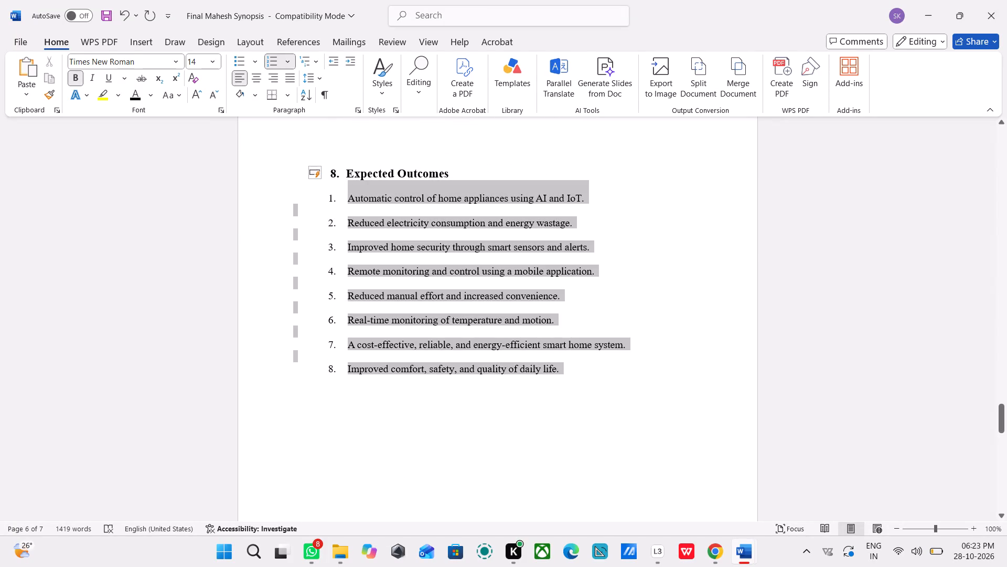
left_click_drag(584, 395, 585, 398)
key("BackSpace")
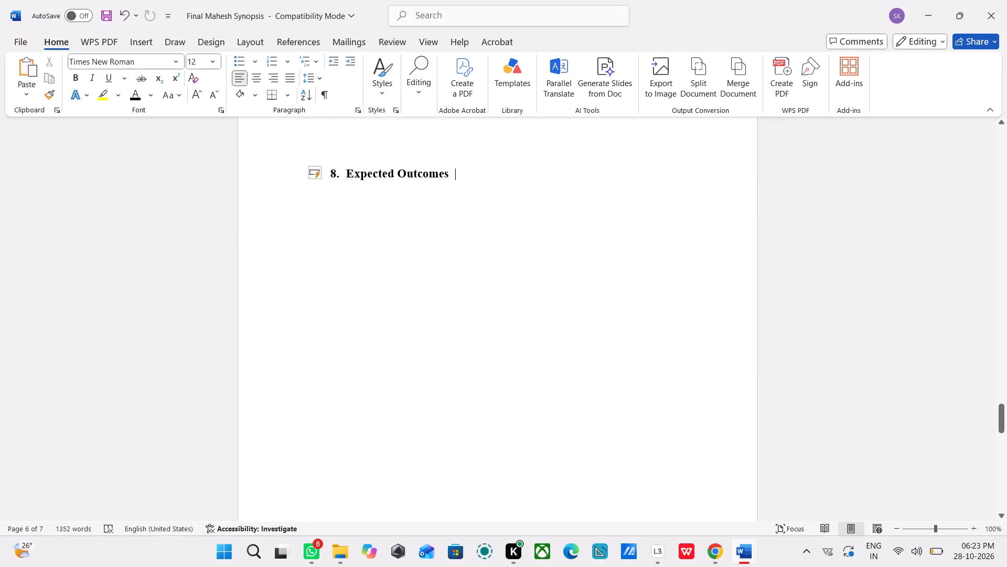
key("Return")
key("Return")
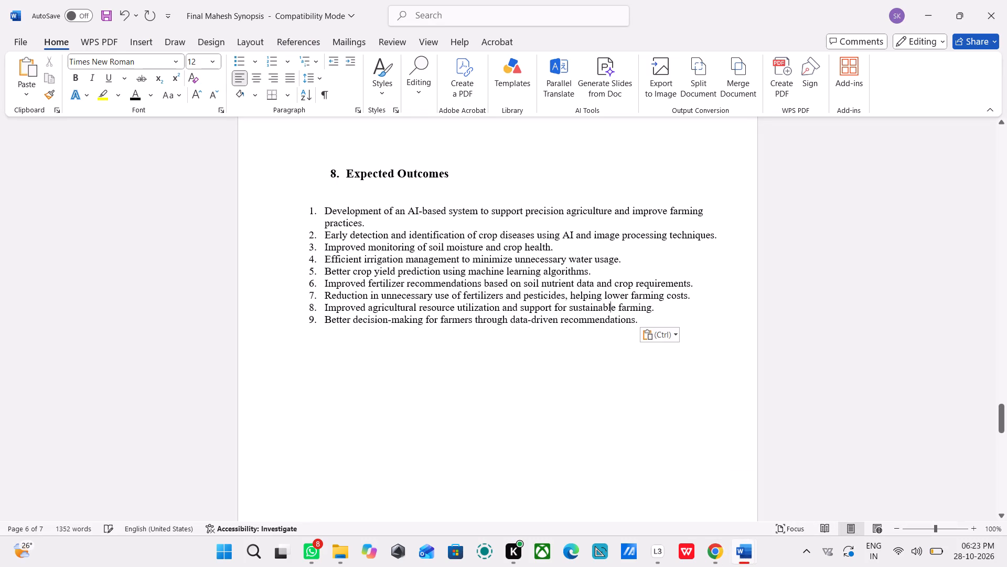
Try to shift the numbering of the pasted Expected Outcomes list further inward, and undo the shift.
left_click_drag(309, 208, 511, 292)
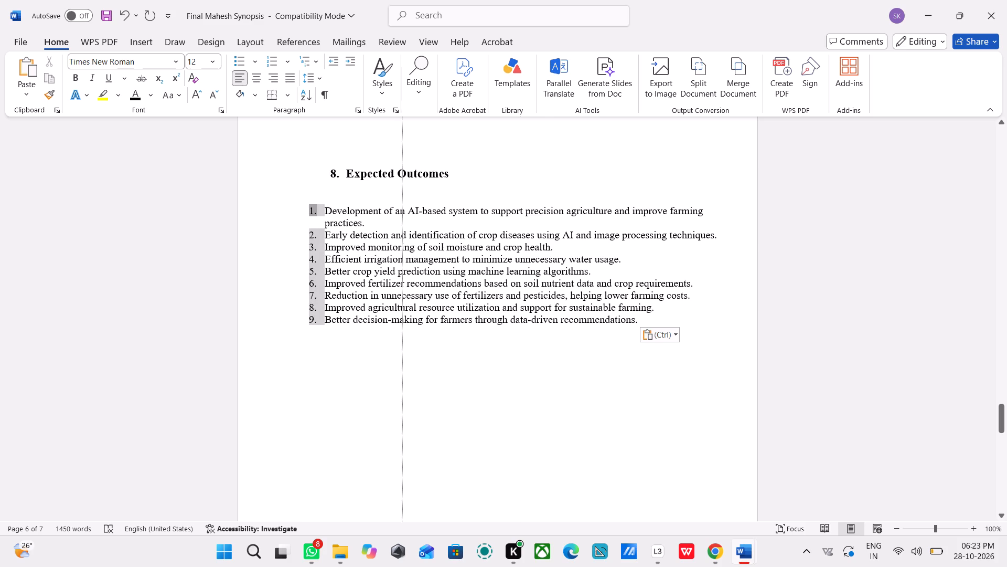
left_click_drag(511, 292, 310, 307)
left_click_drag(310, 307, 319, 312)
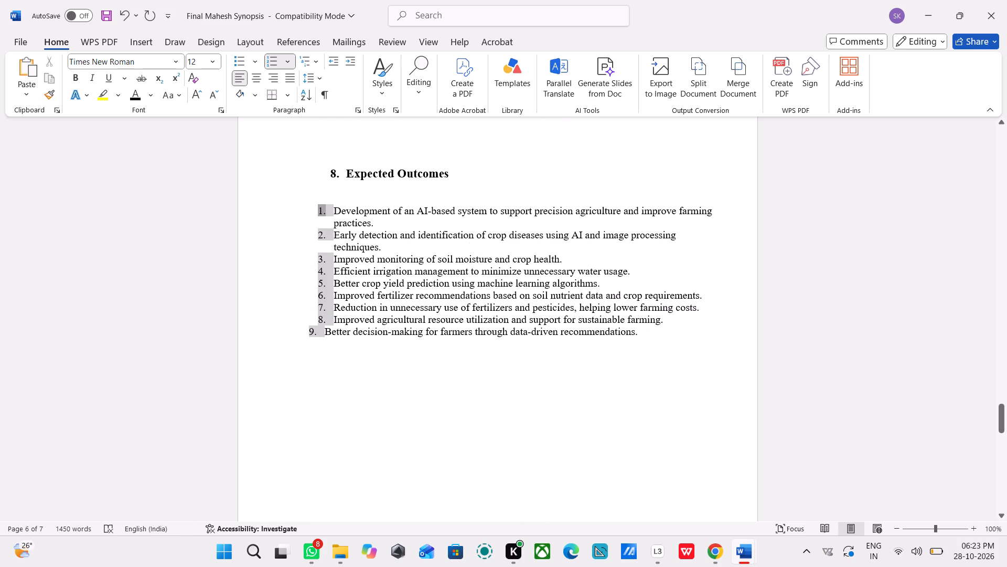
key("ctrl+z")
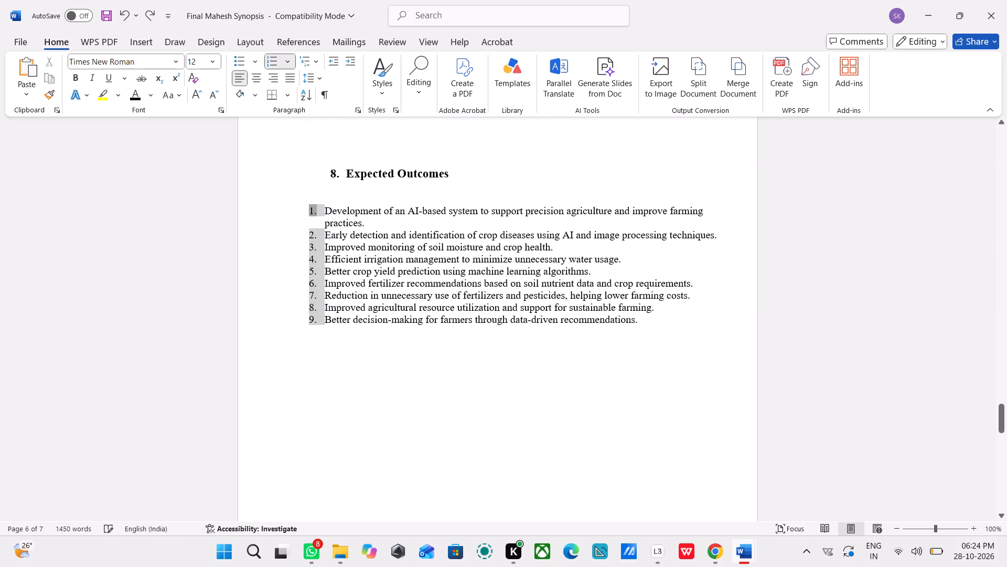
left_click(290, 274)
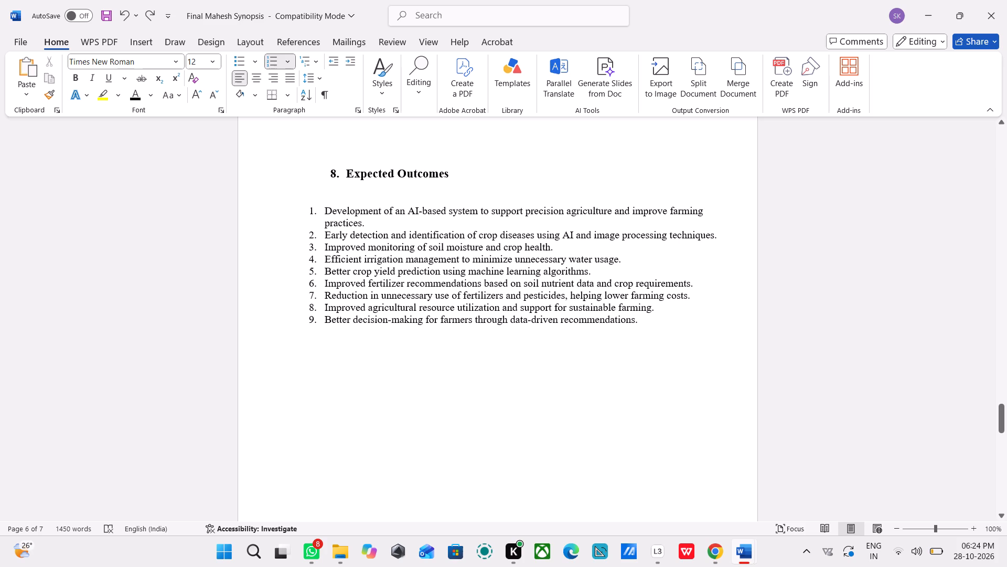
Set the line spacing of the nine-item Expected Outcomes list to 1.5.
left_click_drag(306, 213, 598, 335)
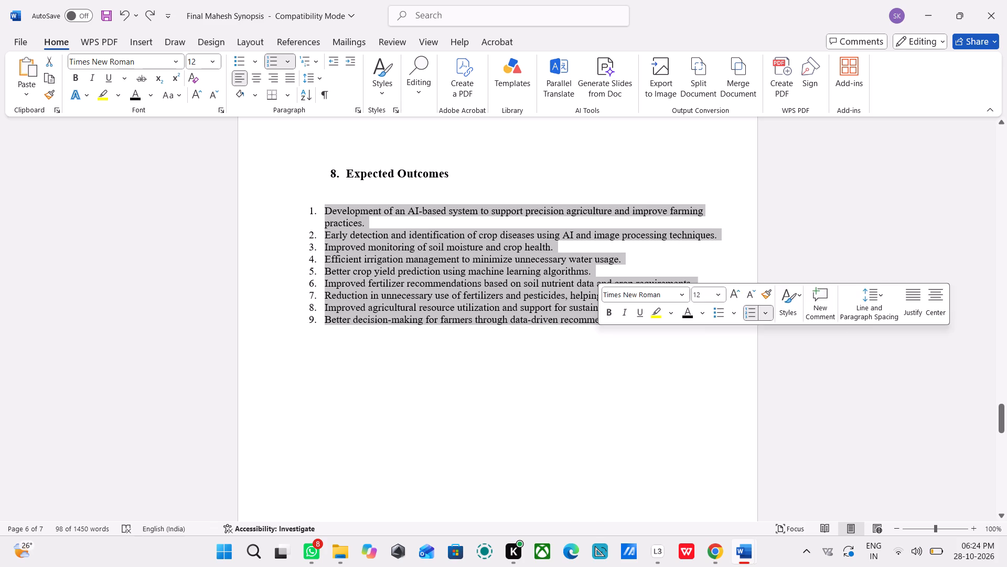
left_click(320, 79)
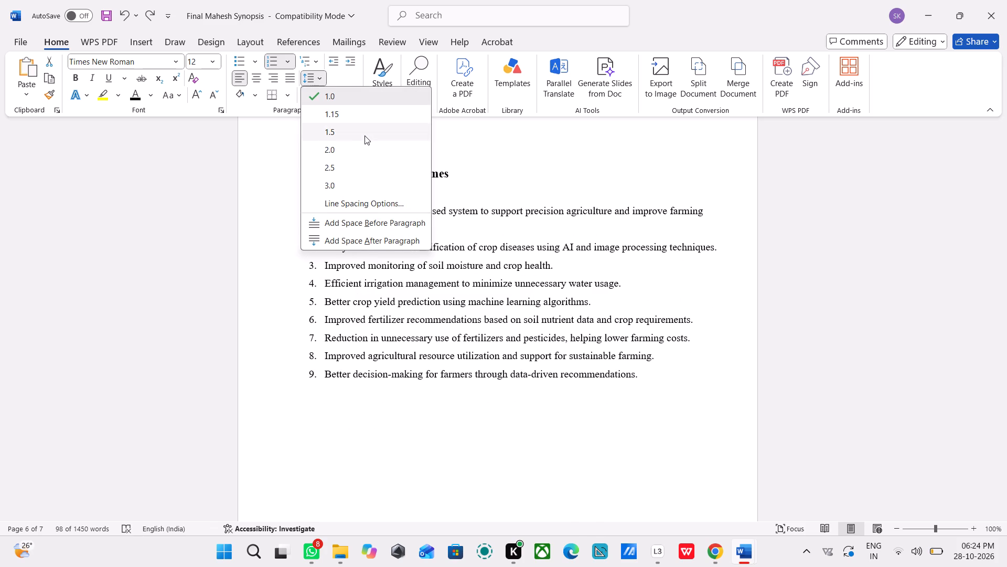
left_click(365, 135)
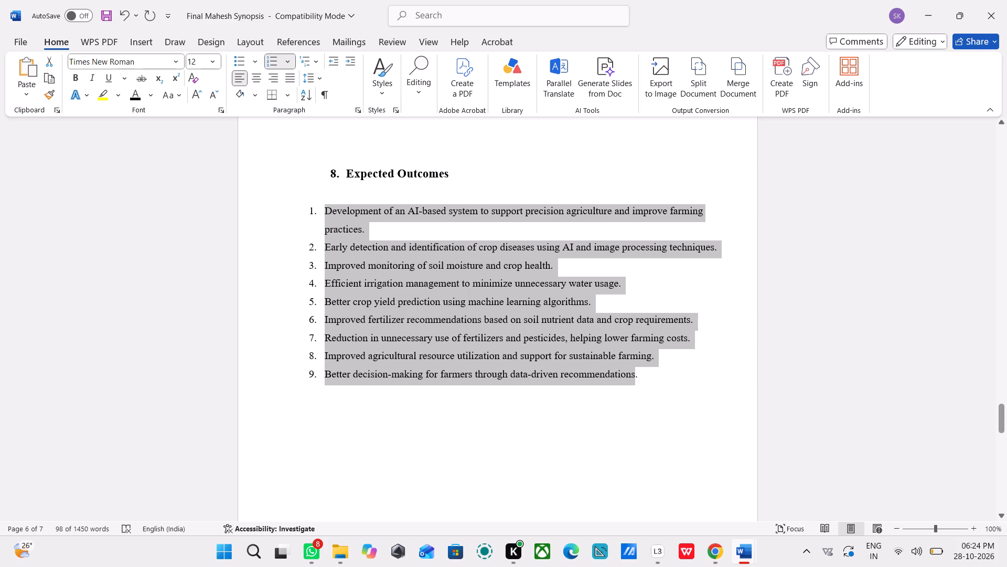
Remove the References heading's right-aligned numbering and enter "9." as its number at the left margin.
scroll(281, 188, "down", 1)
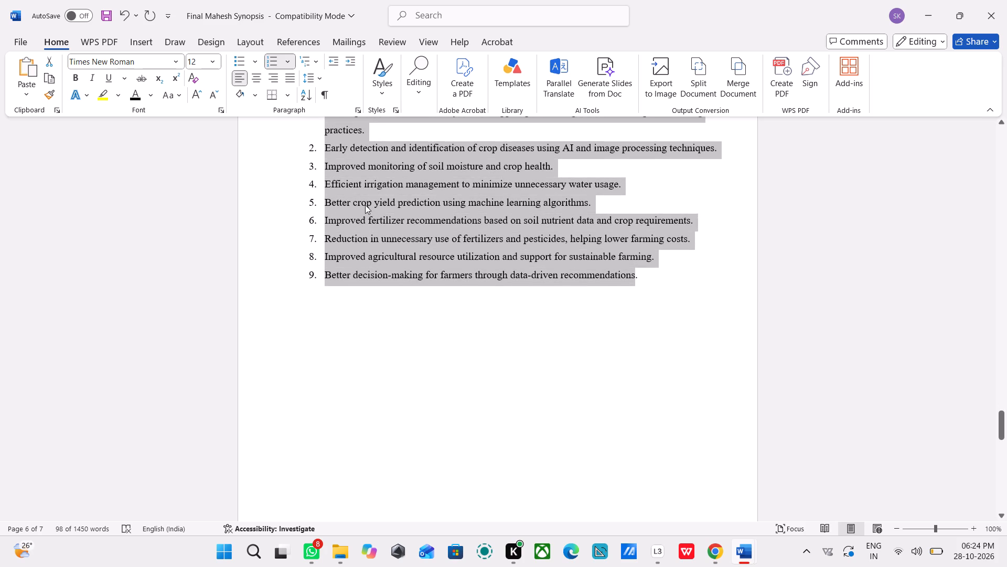
scroll(365, 205, "down", 7)
scroll(365, 205, "up", 2)
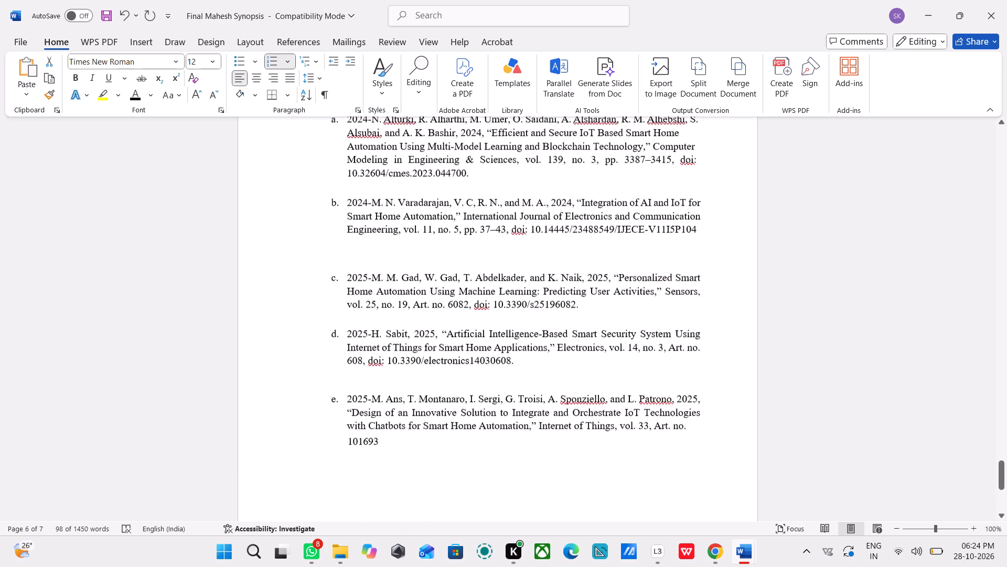
scroll(365, 205, "up", 1)
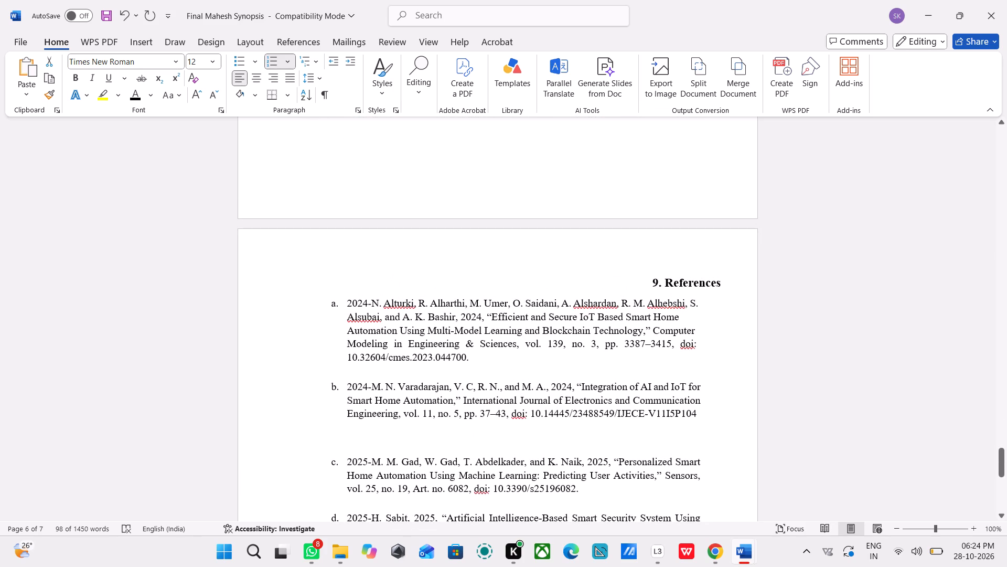
left_click(637, 280)
key("BackSpace")
key("BackSpace")
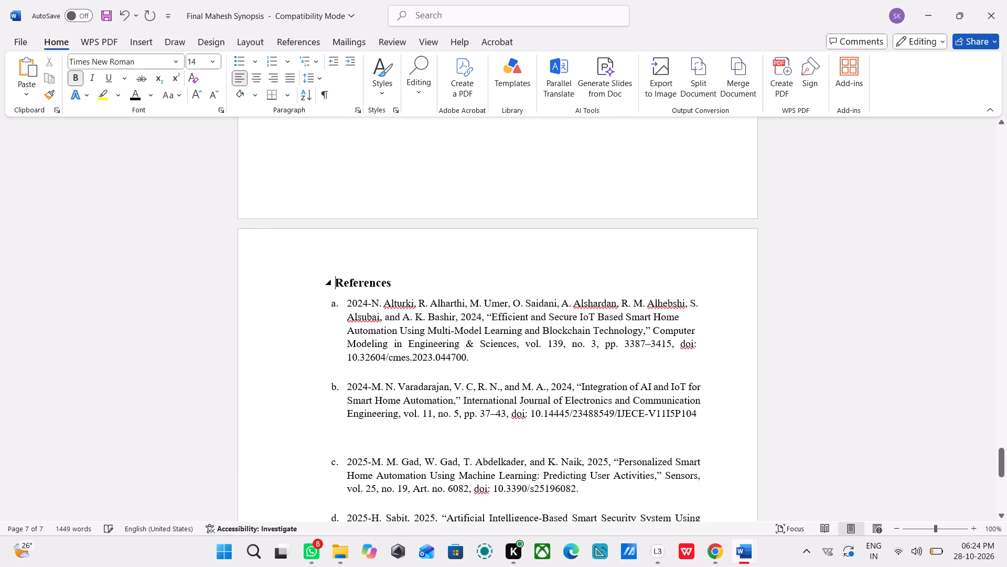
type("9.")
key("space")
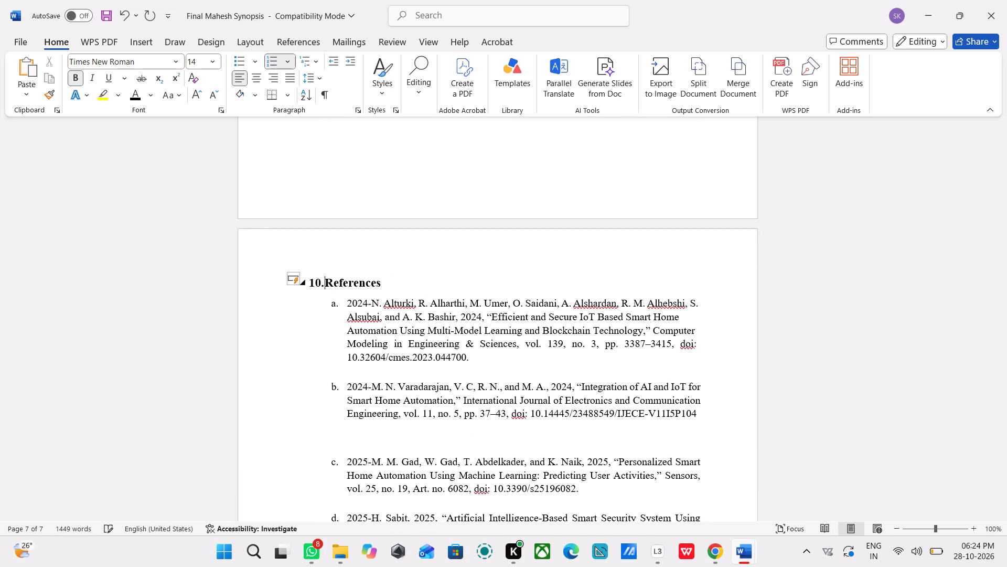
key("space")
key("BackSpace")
Add a single space between the References heading's number and its text.
scroll(637, 280, "up", 5)
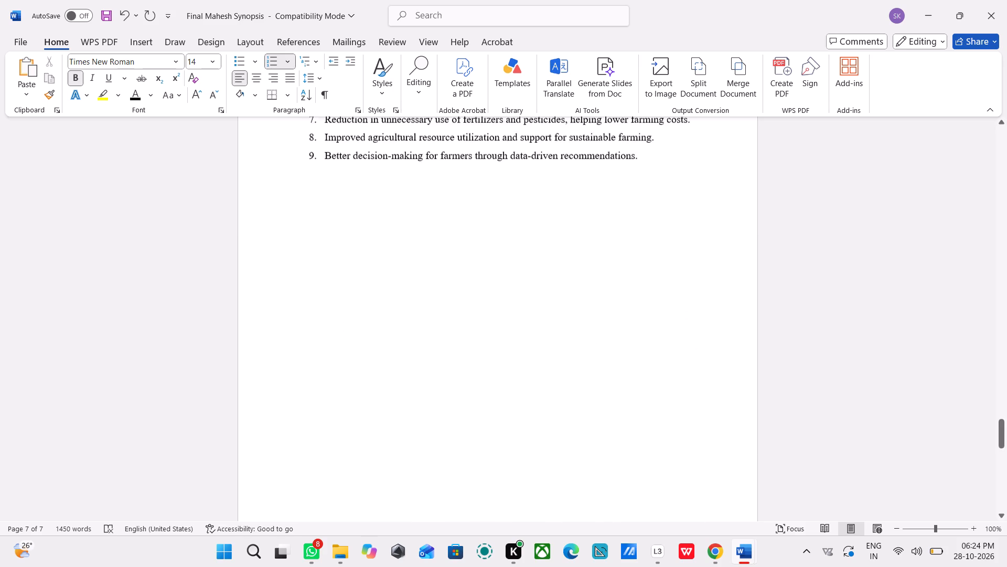
scroll(637, 280, "right", 1)
scroll(637, 280, "down", 1)
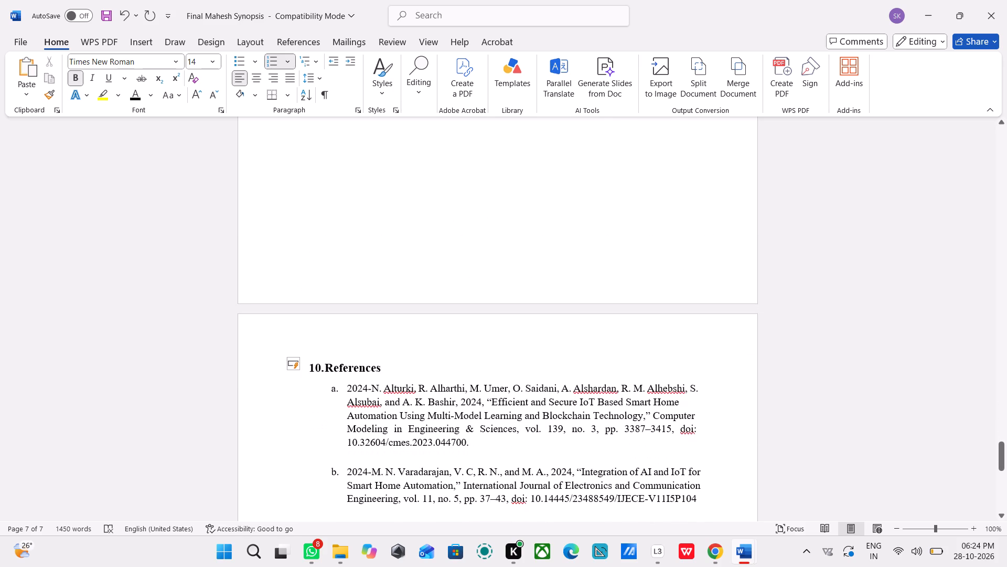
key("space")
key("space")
key("BackSpace")
key("BackSpace")
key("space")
Review the page layout and heading numbering from Proposed Scope of Study through Expected Outcomes to References.
scroll(573, 371, "up", 1)
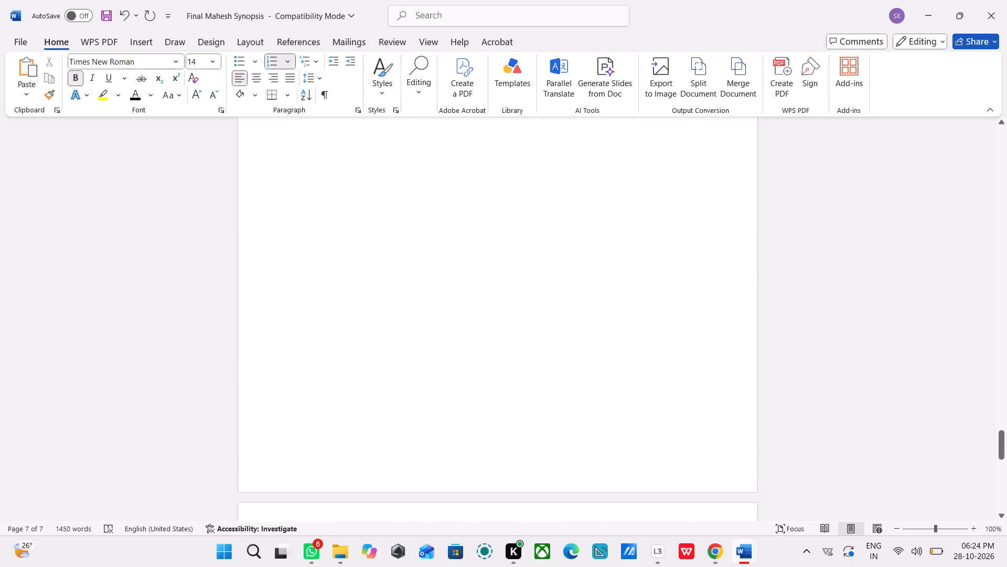
scroll(573, 371, "down", 4, "ctrl")
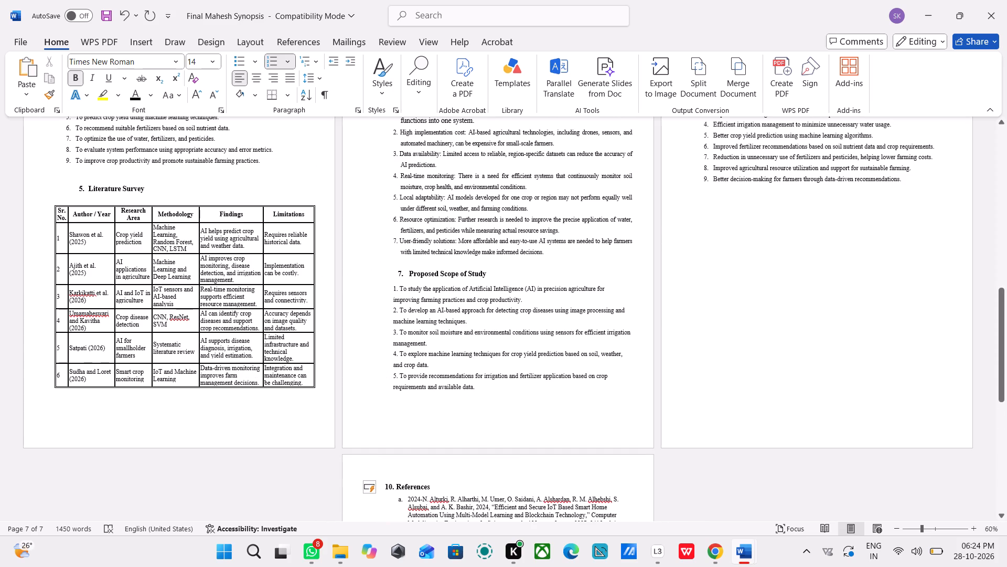
scroll(586, 293, "up", 3, "ctrl")
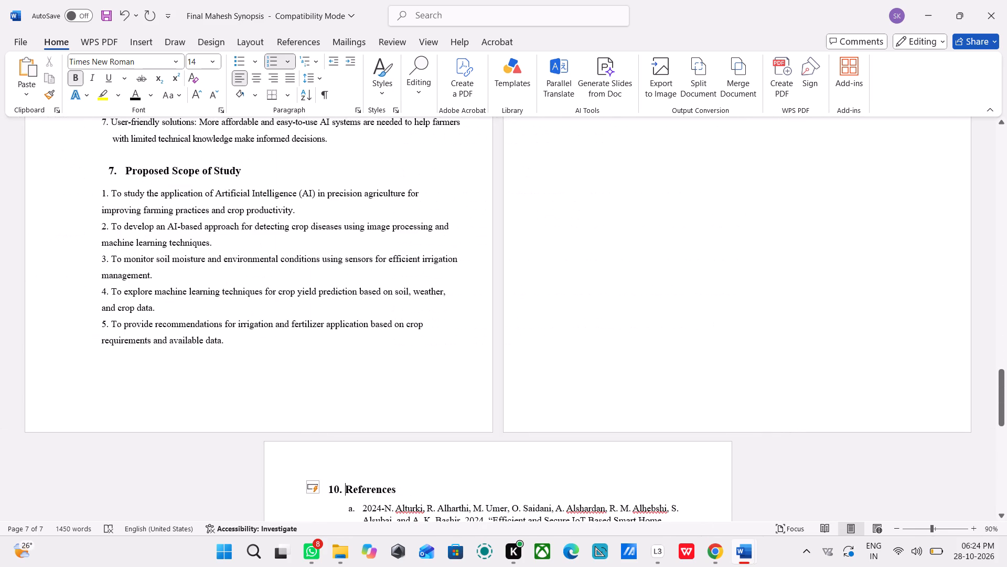
scroll(572, 294, "up", 7, "ctrl")
scroll(572, 294, "down", 2, "ctrl")
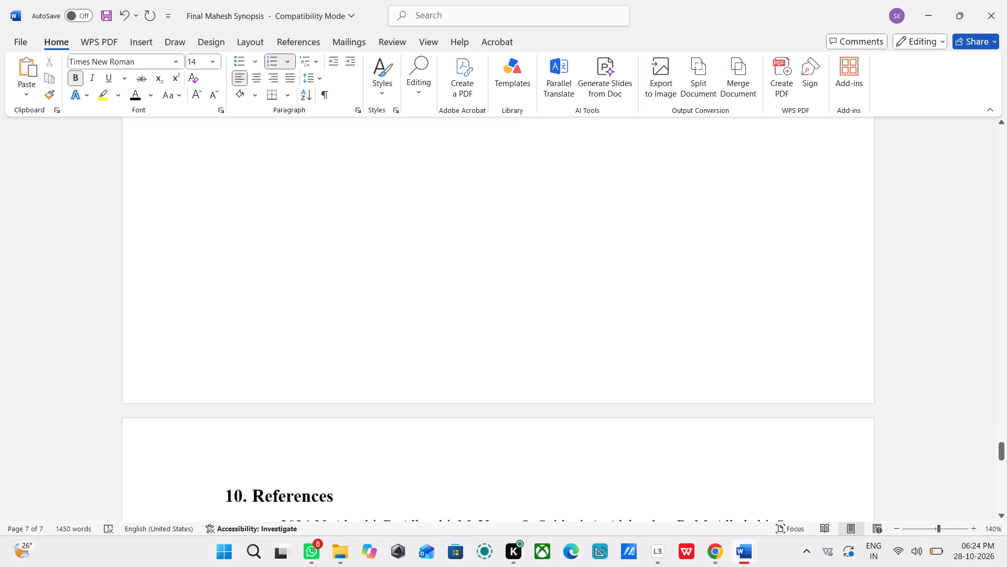
scroll(572, 294, "down", 4, "ctrl")
scroll(572, 294, "right", 1)
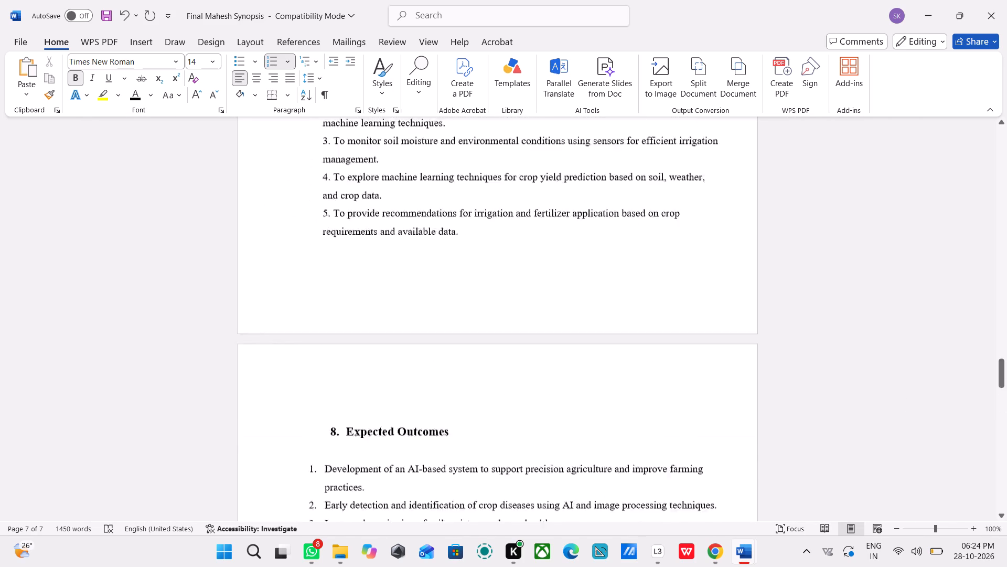
scroll(572, 294, "right", 1)
scroll(572, 294, "down", 4)
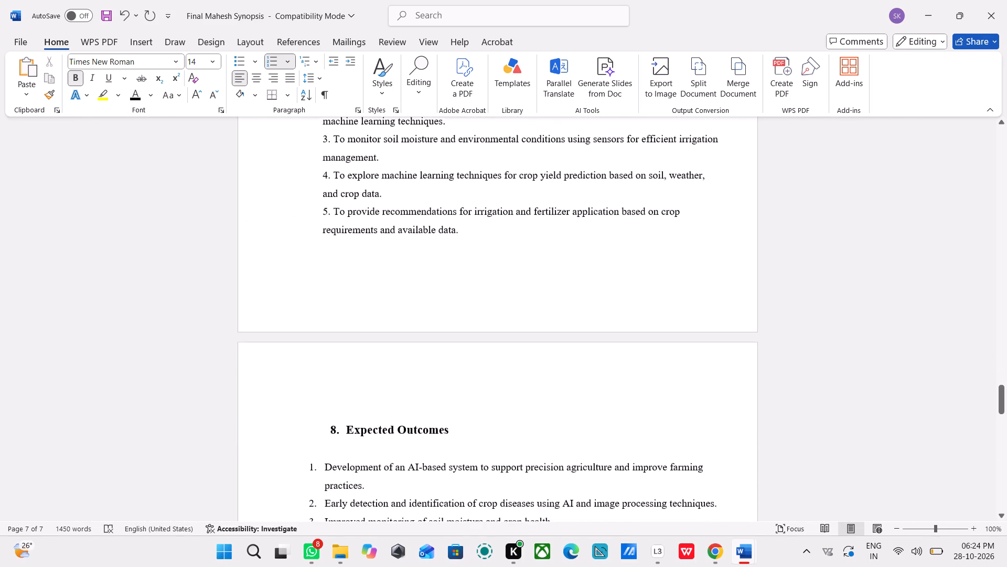
scroll(569, 290, "down", 5)
scroll(569, 290, "up", 1)
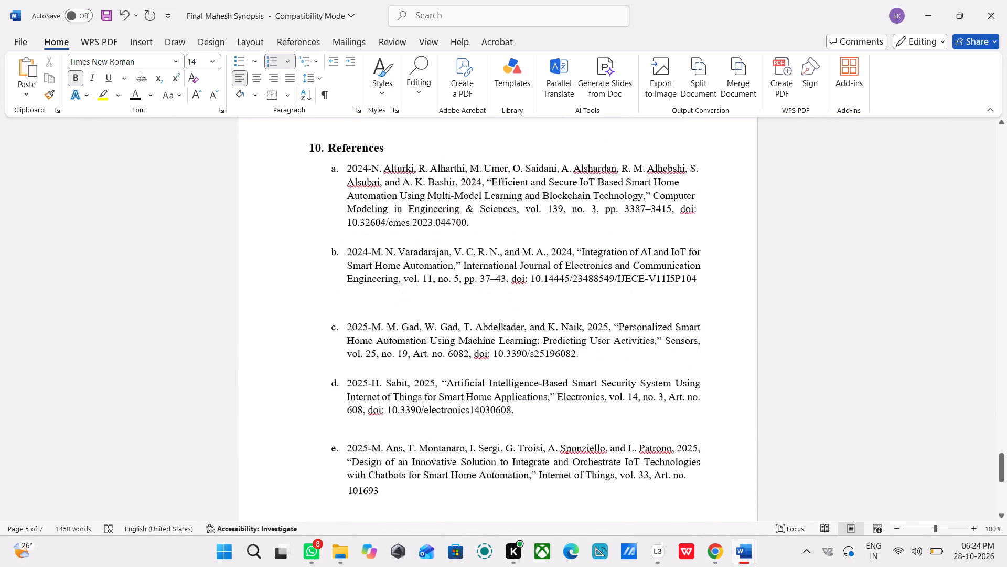
scroll(569, 290, "up", 1)
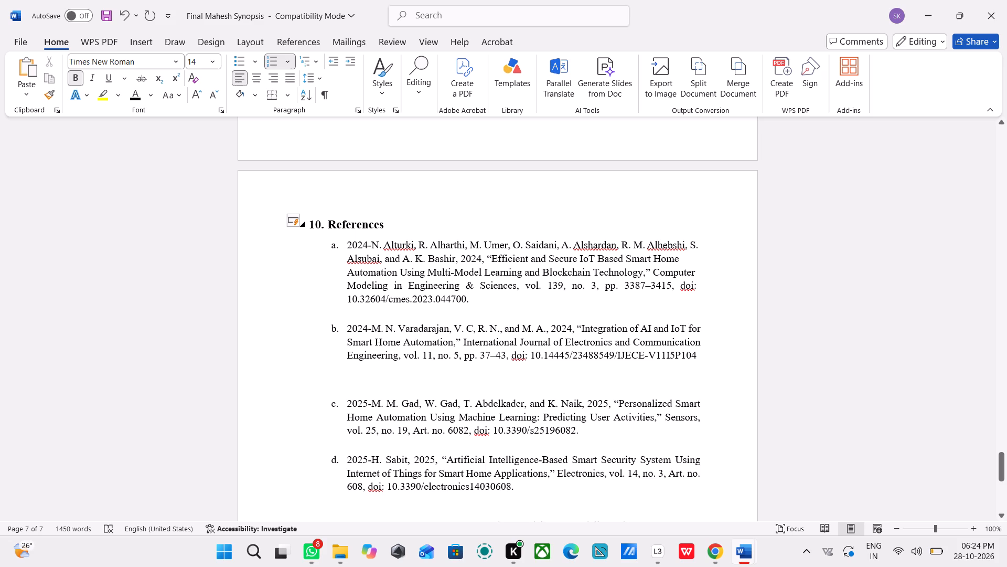
Indent the References heading so its number starts roughly in line with the text of the reference entries.
left_click_drag(316, 223, 338, 217)
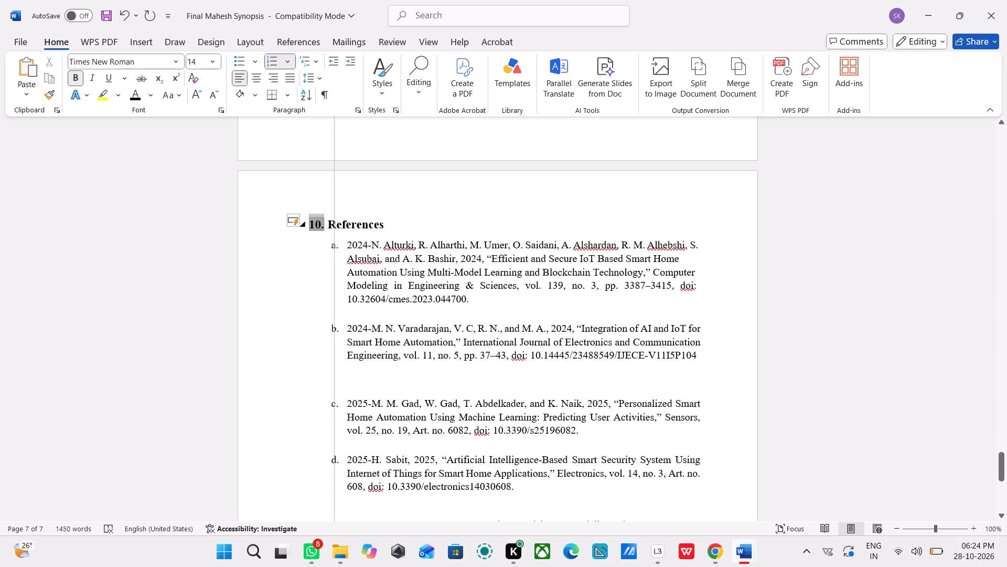
left_click_drag(338, 217, 339, 225)
scroll(339, 225, "right", 1)
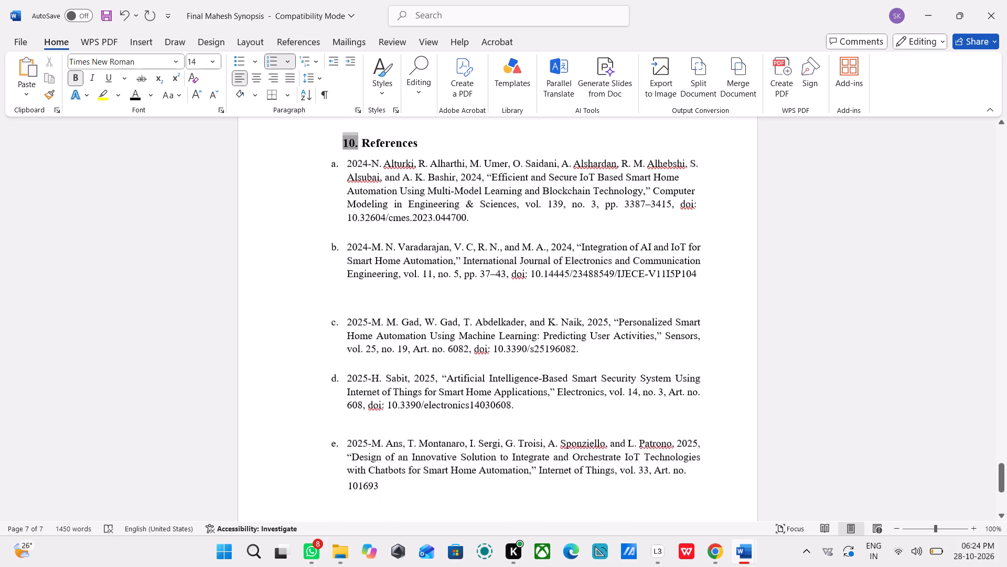
Delete all the smart home reference entries, a to e, beneath the References heading.
scroll(339, 225, "right", 1)
left_click_drag(332, 239, 388, 260)
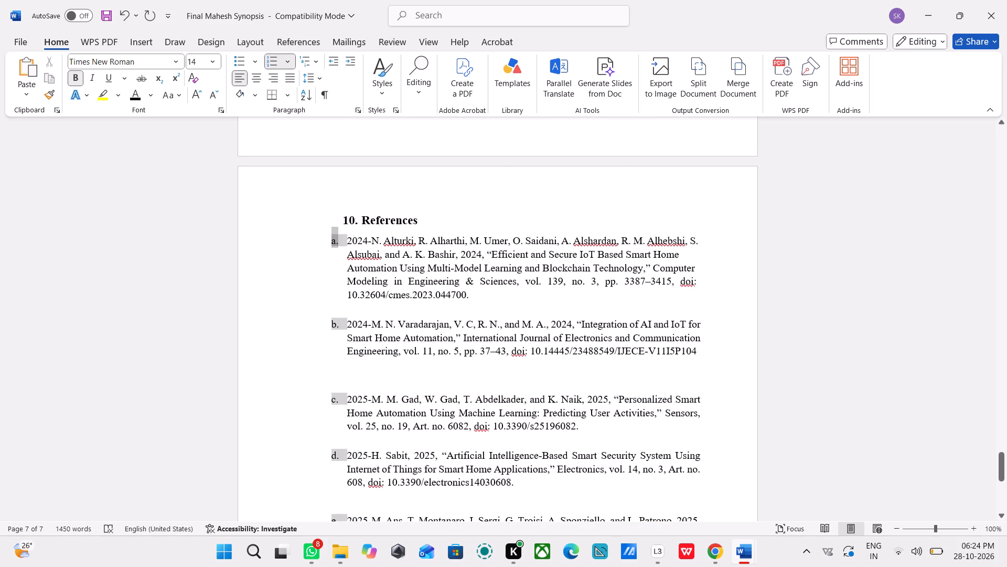
left_click_drag(388, 260, 331, 381)
left_click_drag(345, 238, 672, 566)
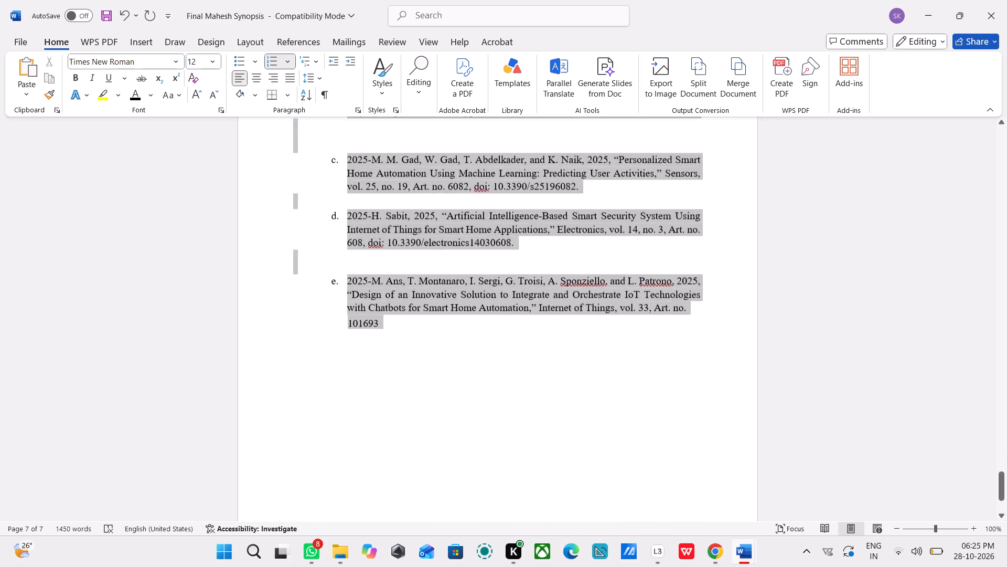
left_click_drag(672, 566, 561, 167)
key("BackSpace")
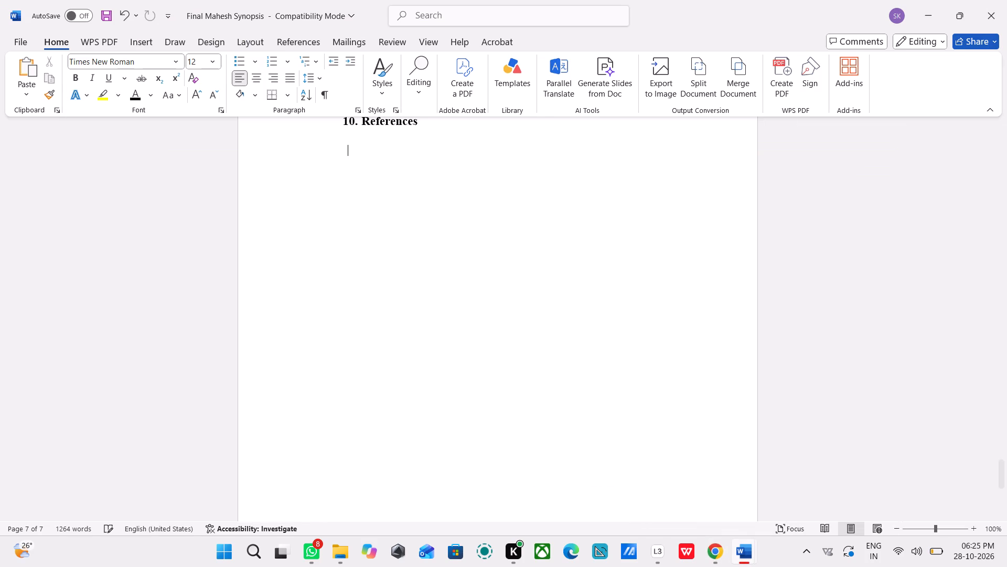
key("ctrl+v")
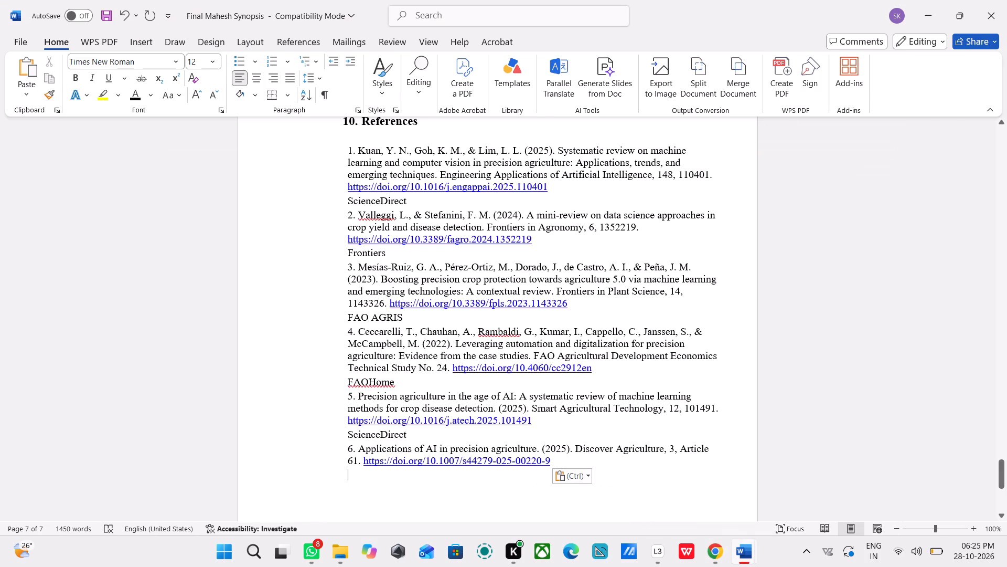
Format all the pasted reference entries with 1.5 line spacing and justified alignment.
left_click_drag(349, 149, 616, 505)
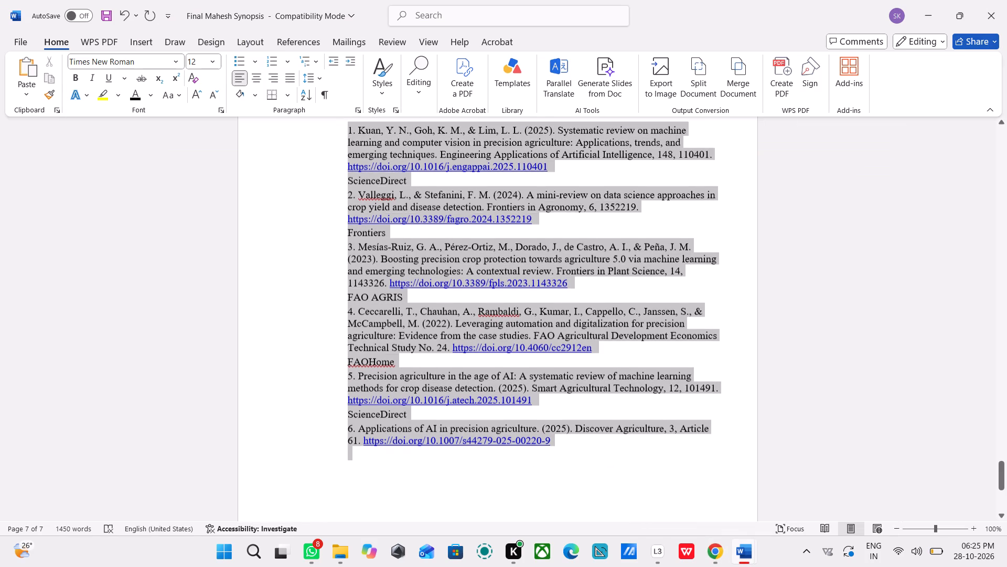
left_click_drag(616, 505, 617, 447)
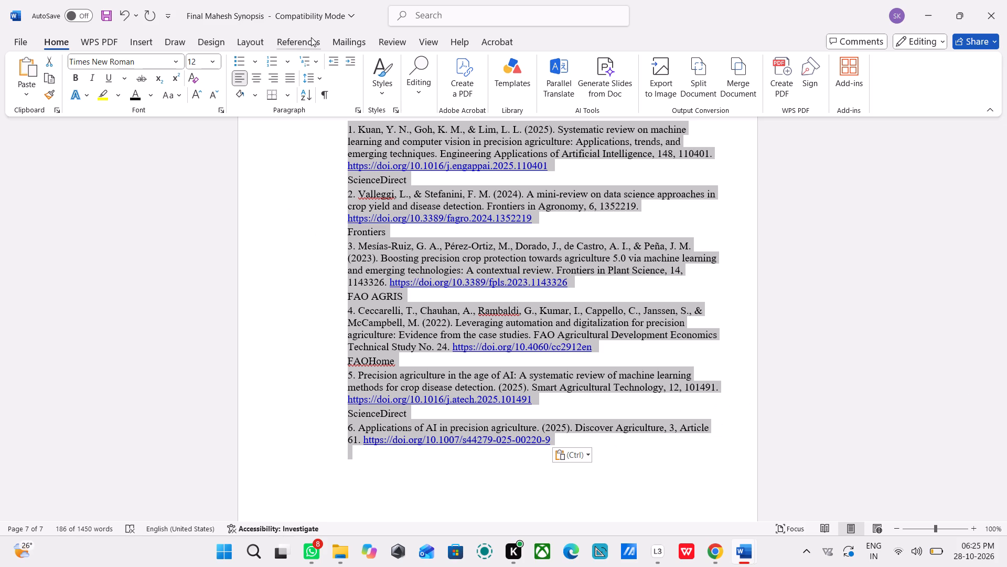
left_click(320, 73)
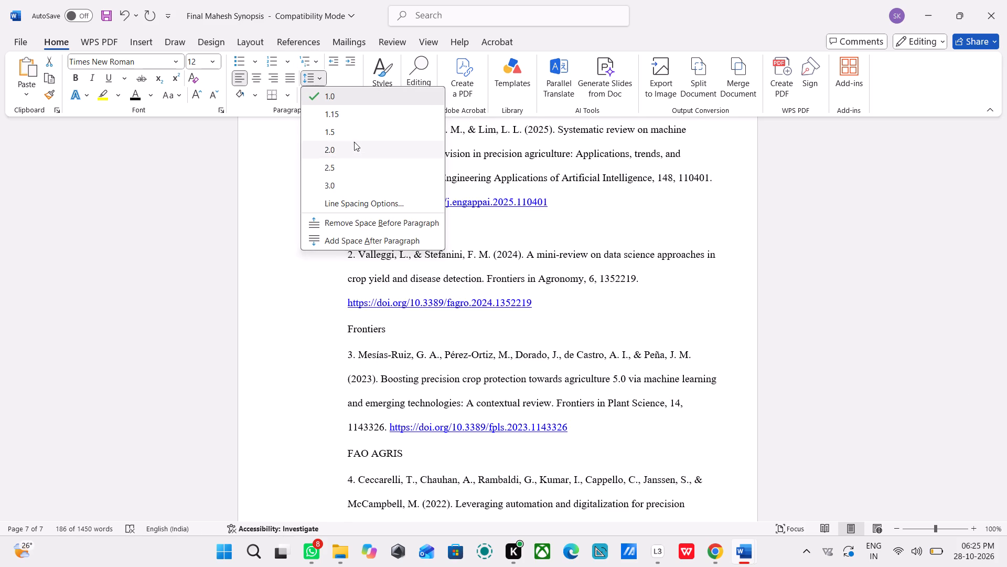
left_click(353, 134)
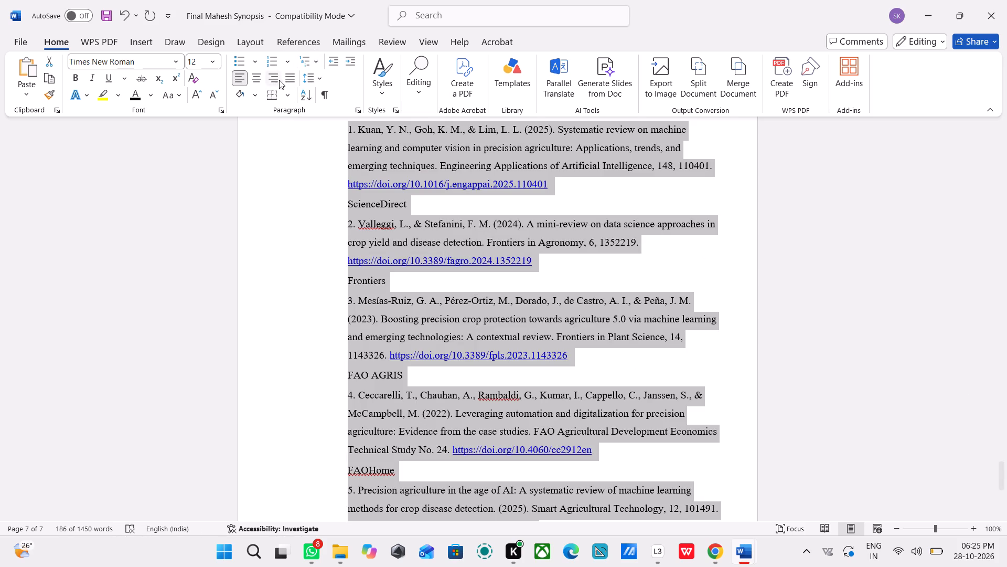
left_click(284, 80)
left_click(295, 213)
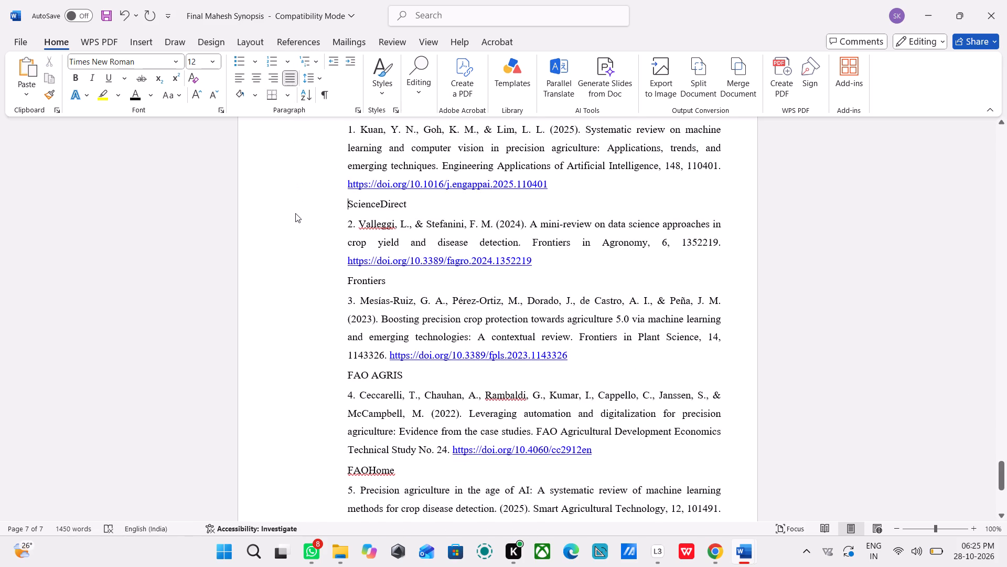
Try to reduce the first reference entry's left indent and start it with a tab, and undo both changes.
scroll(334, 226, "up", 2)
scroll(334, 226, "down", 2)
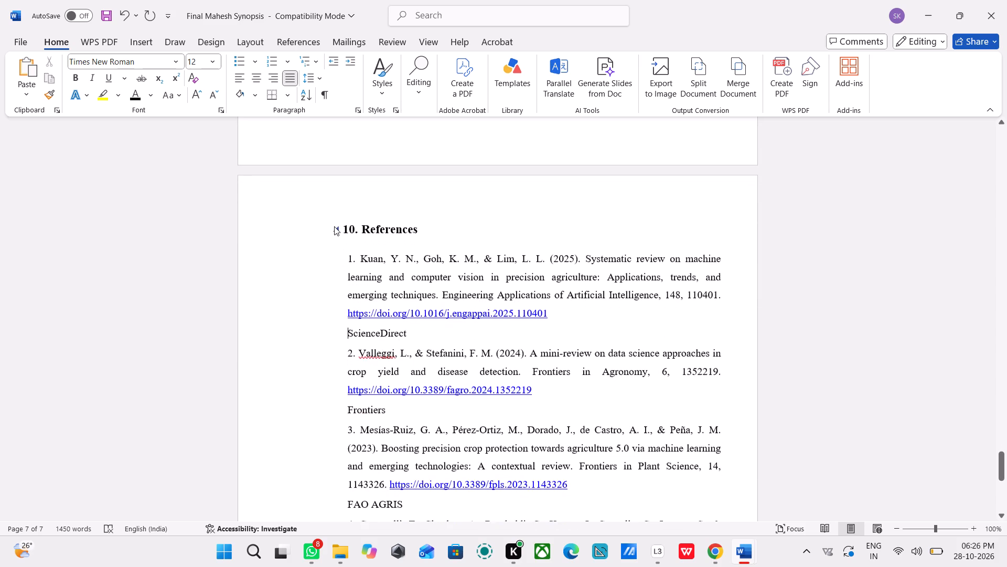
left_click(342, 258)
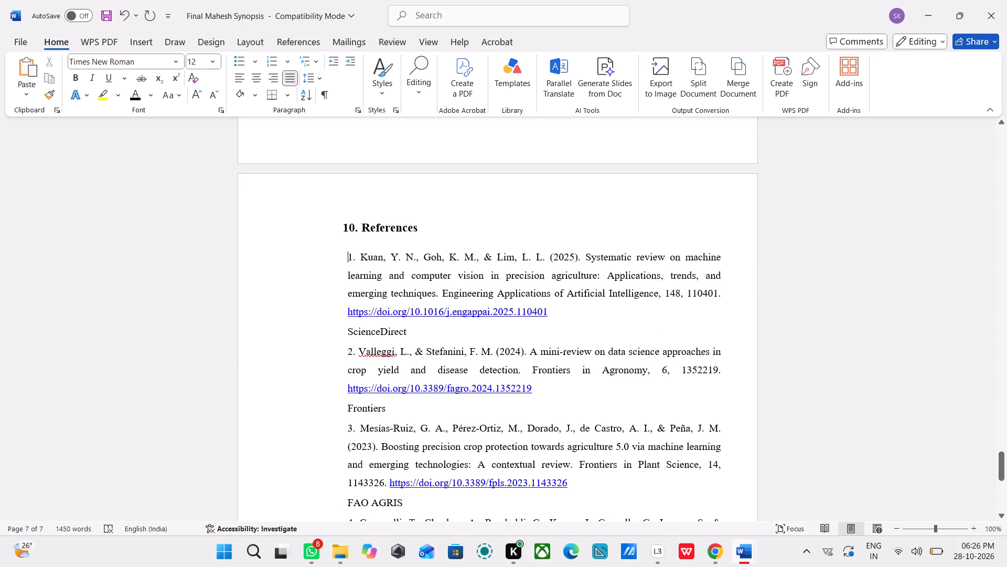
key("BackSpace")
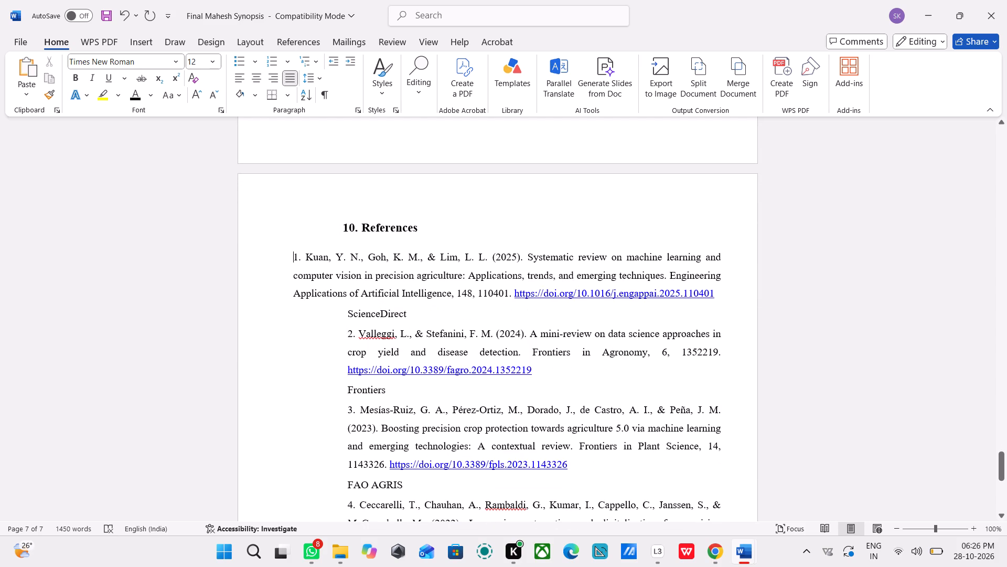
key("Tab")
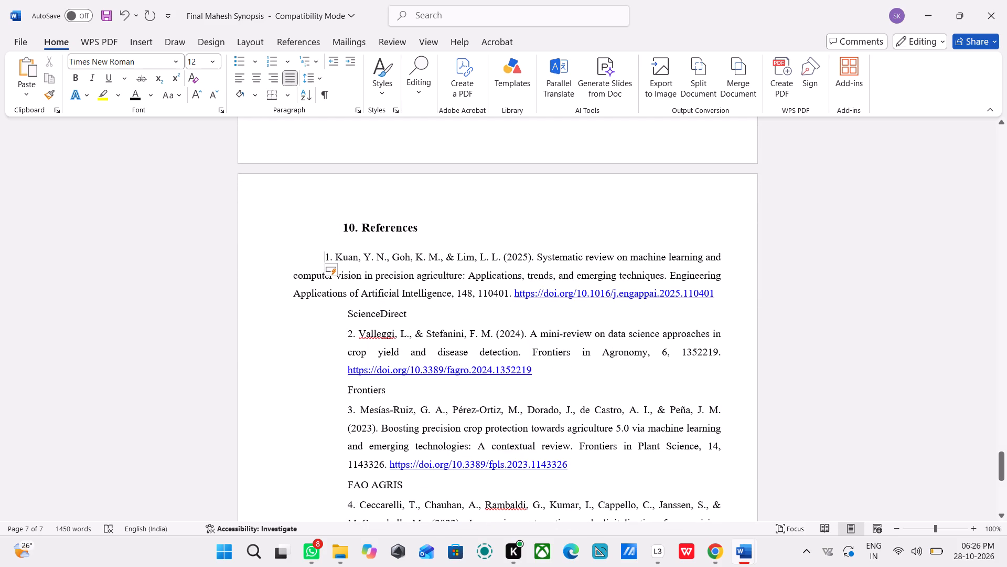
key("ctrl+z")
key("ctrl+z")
Justify the nine numbered items under Expected Outcomes.
scroll(342, 258, "up", 1)
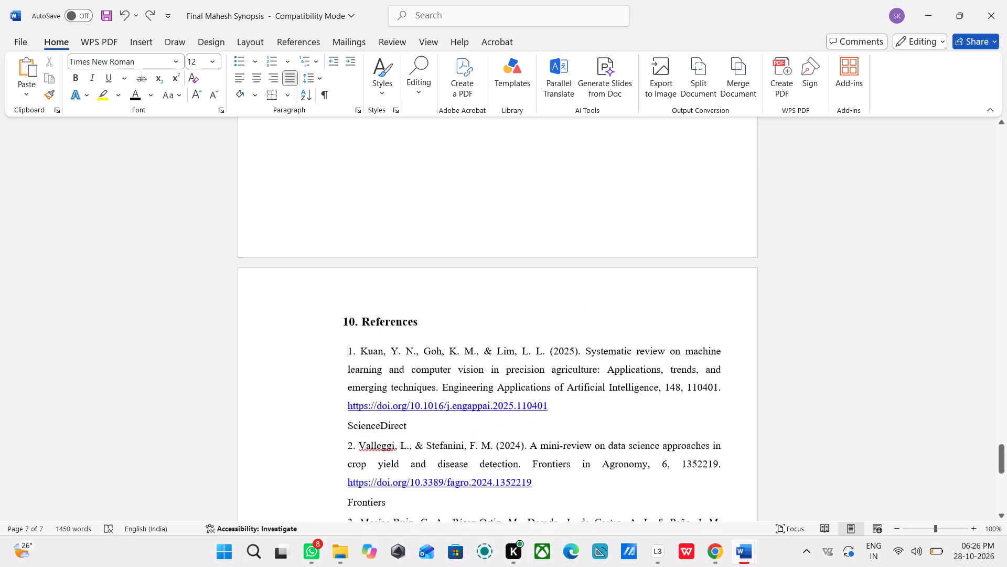
scroll(342, 258, "up", 3)
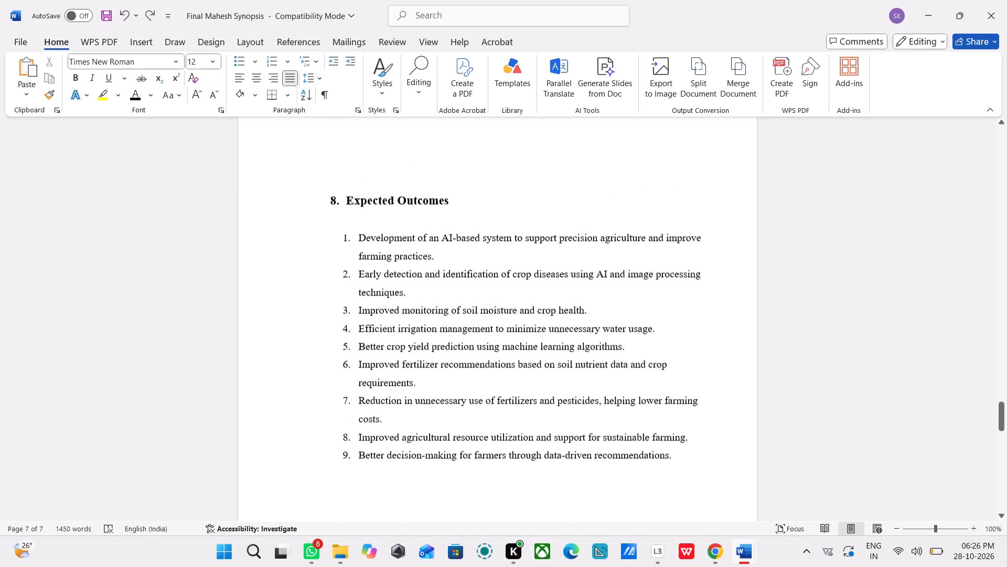
left_click_drag(353, 232, 619, 394)
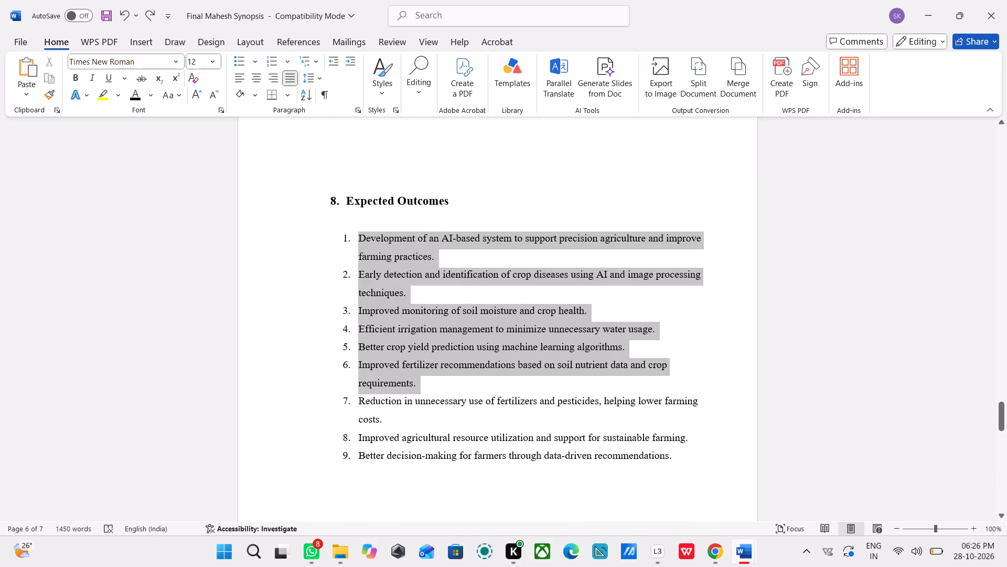
left_click_drag(619, 394, 668, 514)
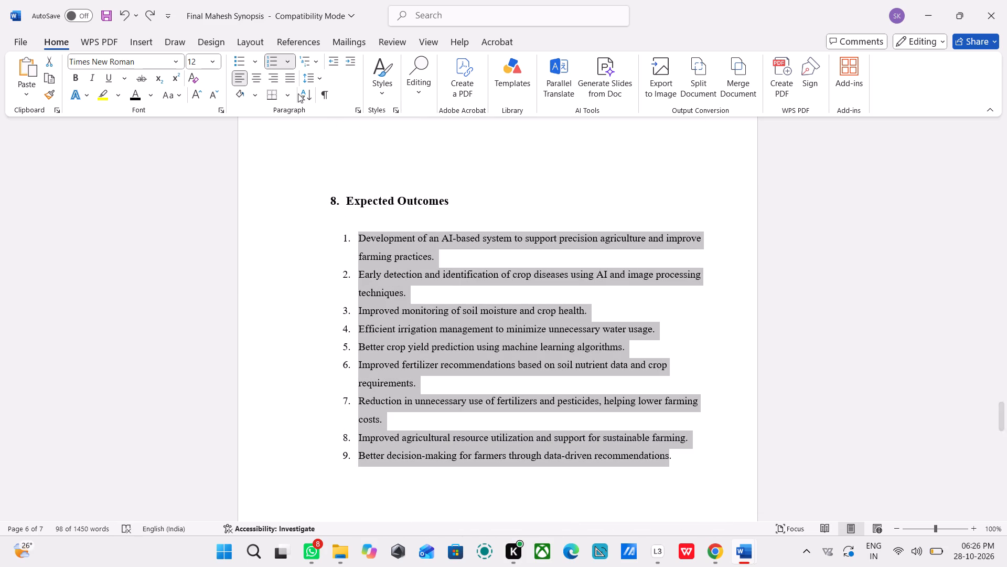
left_click(295, 84)
Justify numbered items 1 to 5 under Proposed Scope of Study.
scroll(470, 234, "up", 4)
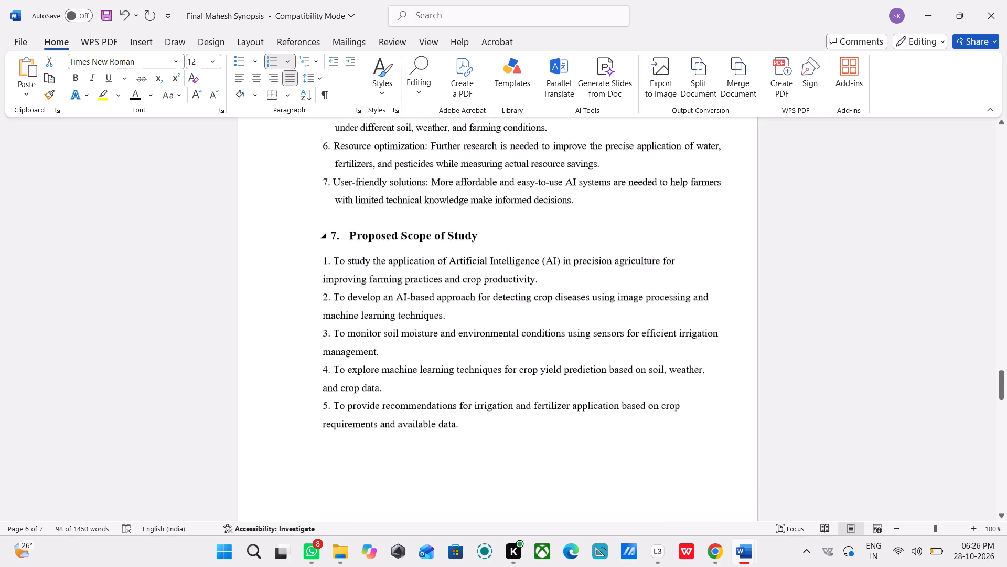
scroll(470, 234, "up", 1)
left_click(324, 286)
left_click_drag(324, 286, 422, 324)
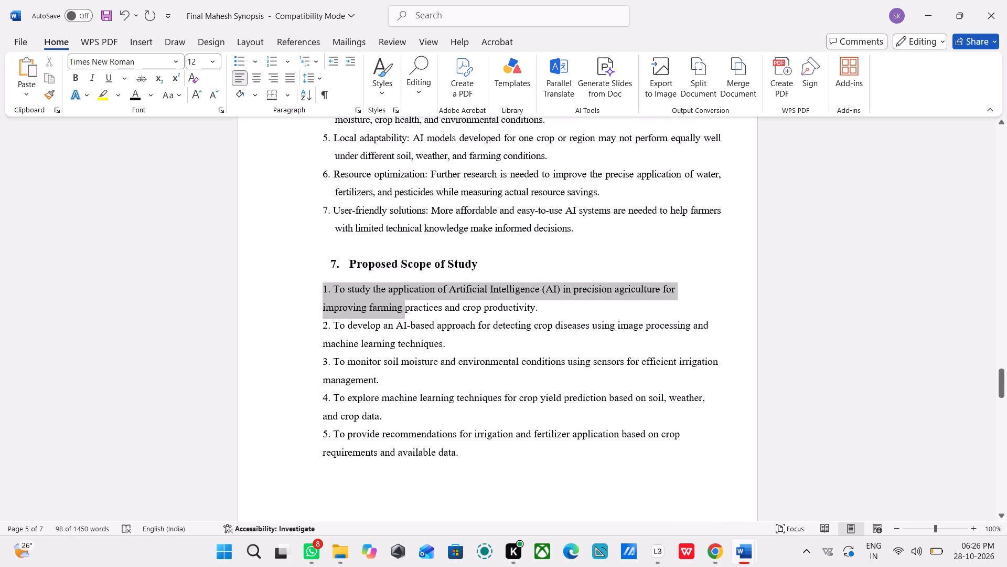
left_click_drag(422, 324, 526, 498)
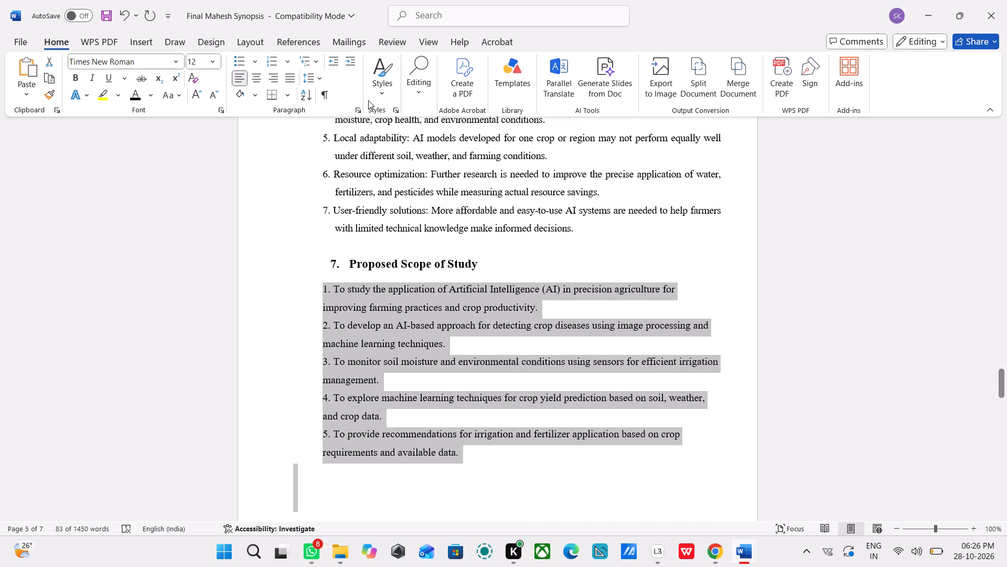
left_click(288, 80)
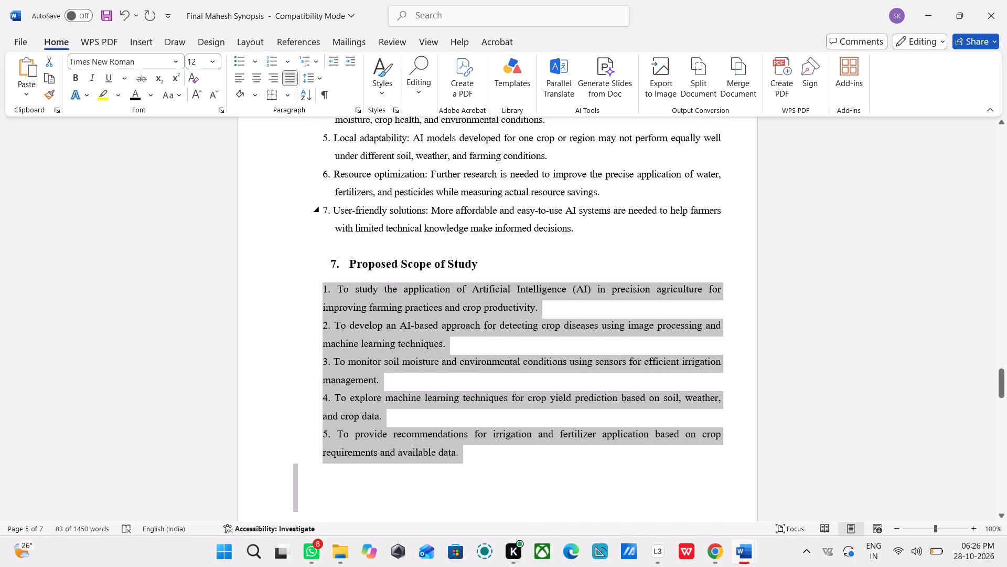
Justify the nine numbered items under Objectives.
scroll(335, 211, "up", 3)
left_click(394, 321)
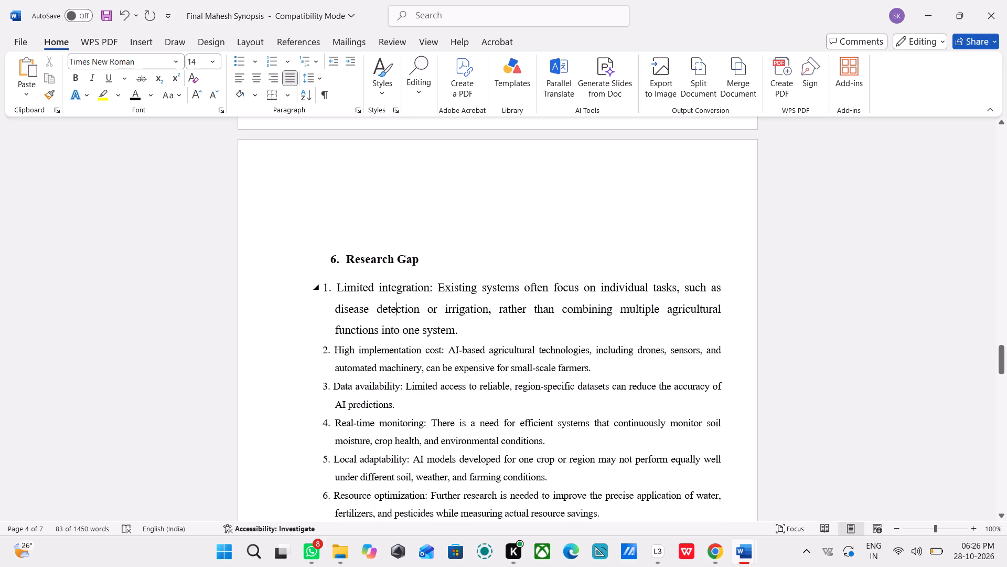
scroll(394, 321, "up", 4)
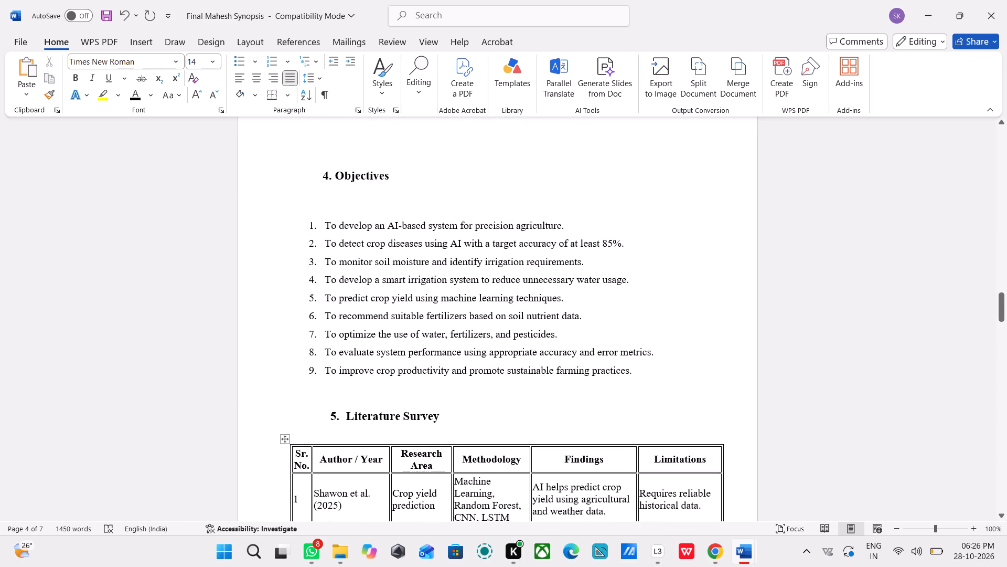
left_click_drag(316, 222, 324, 321)
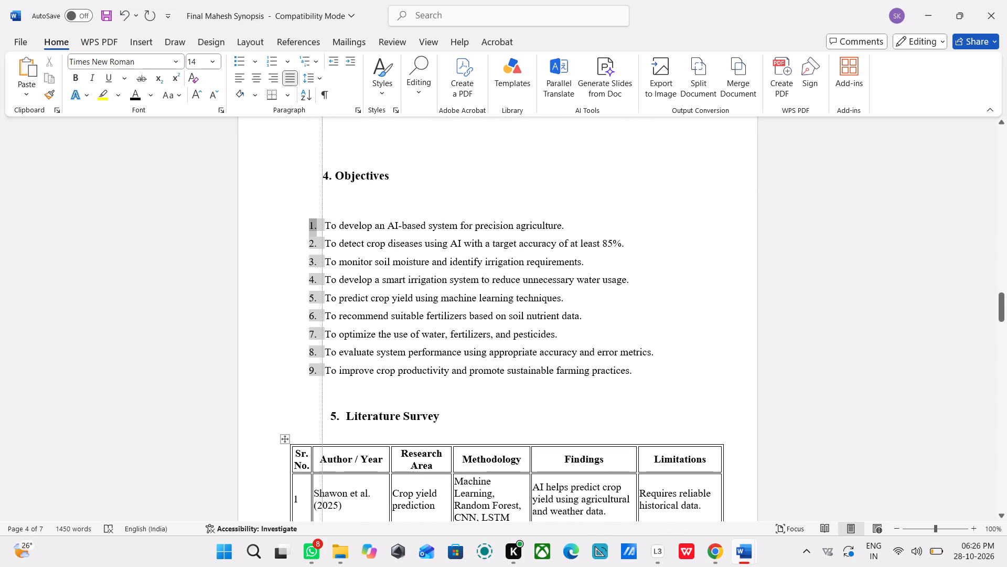
left_click_drag(324, 321, 308, 318)
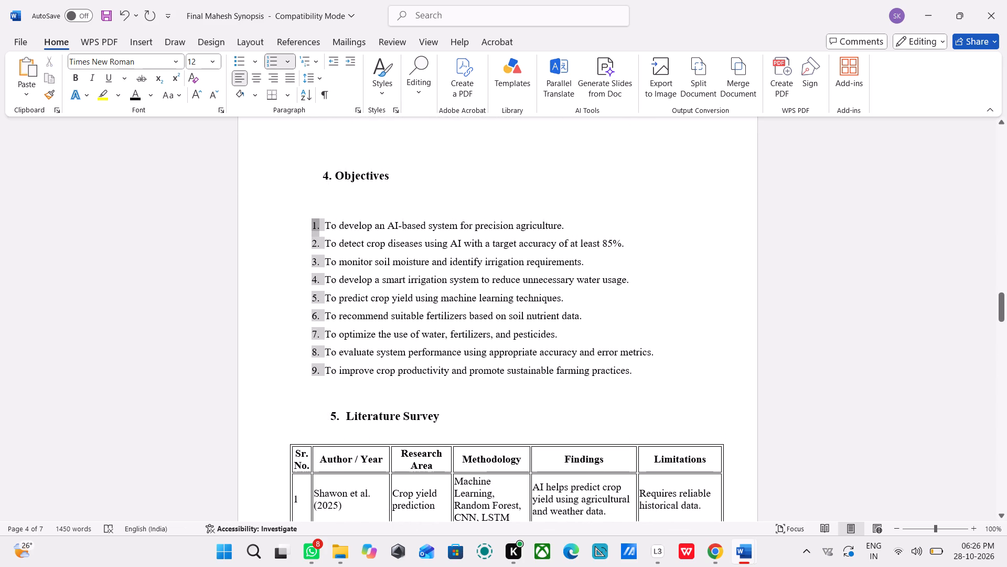
left_click_drag(326, 220, 649, 369)
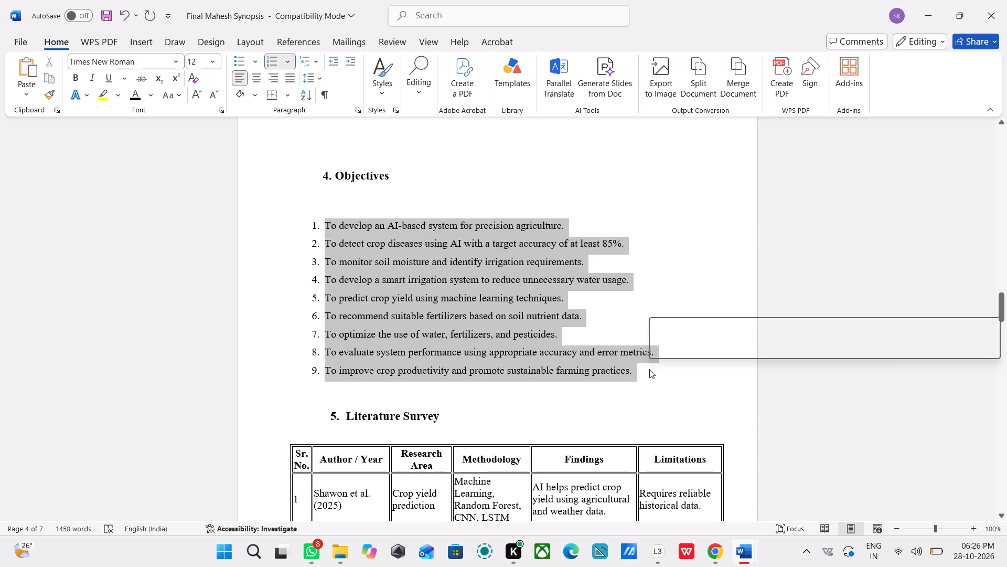
left_click(289, 78)
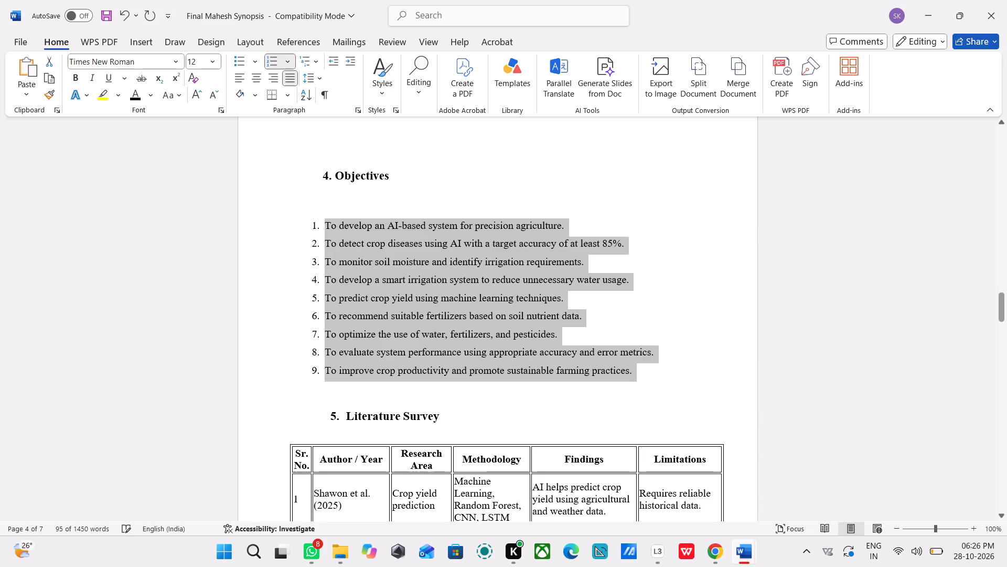
left_click(308, 212)
Review the alignment and formatting of the synopsis sections, from Problem Statement through References and back to the cover page.
scroll(308, 212, "up", 4)
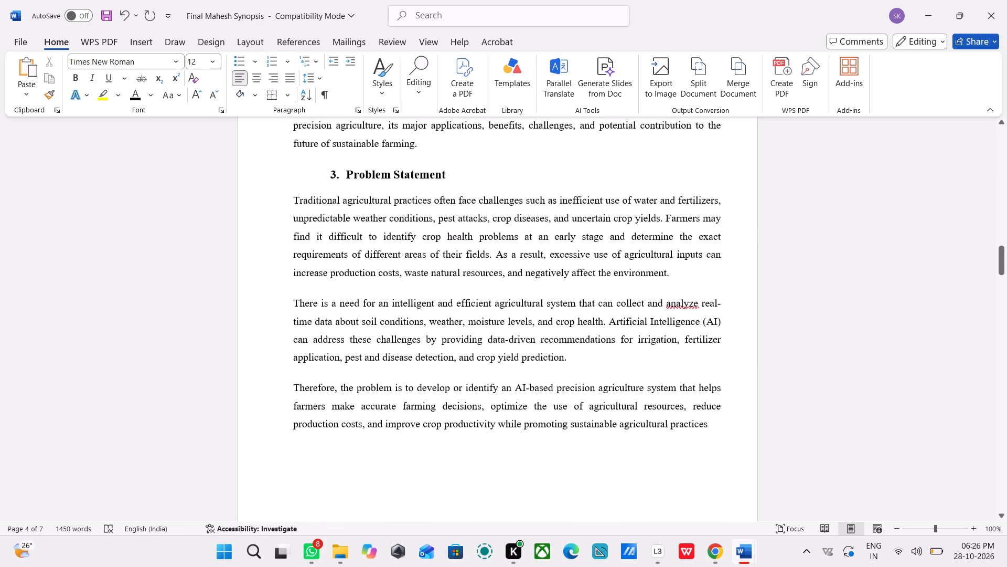
left_click_drag(291, 197, 433, 249)
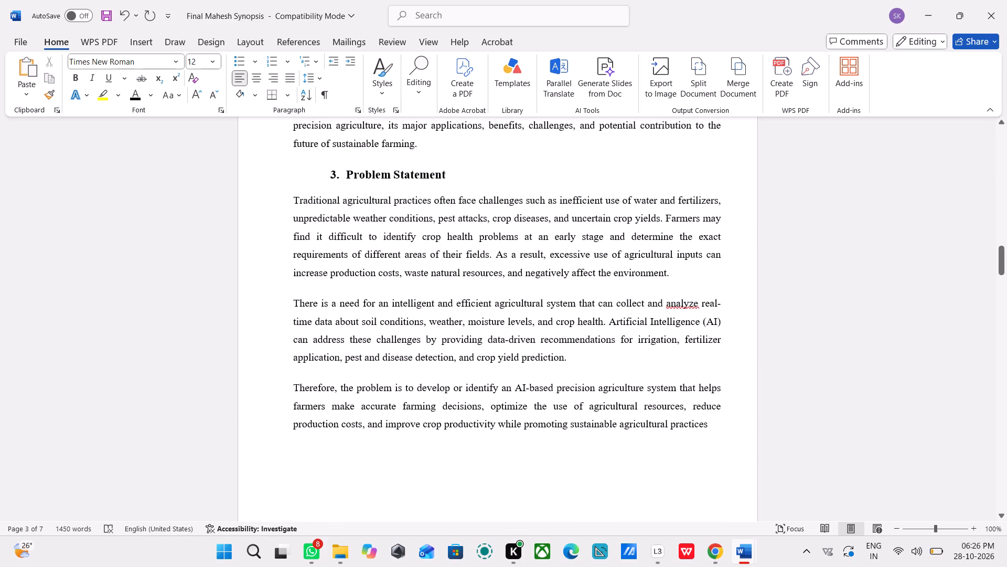
left_click_drag(433, 249, 733, 421)
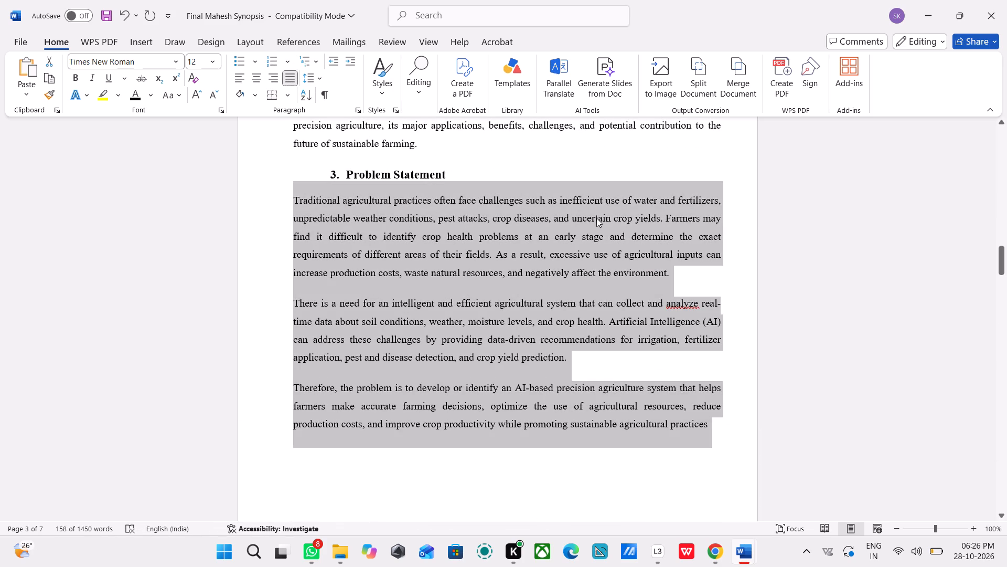
left_click(659, 147)
scroll(659, 147, "up", 3)
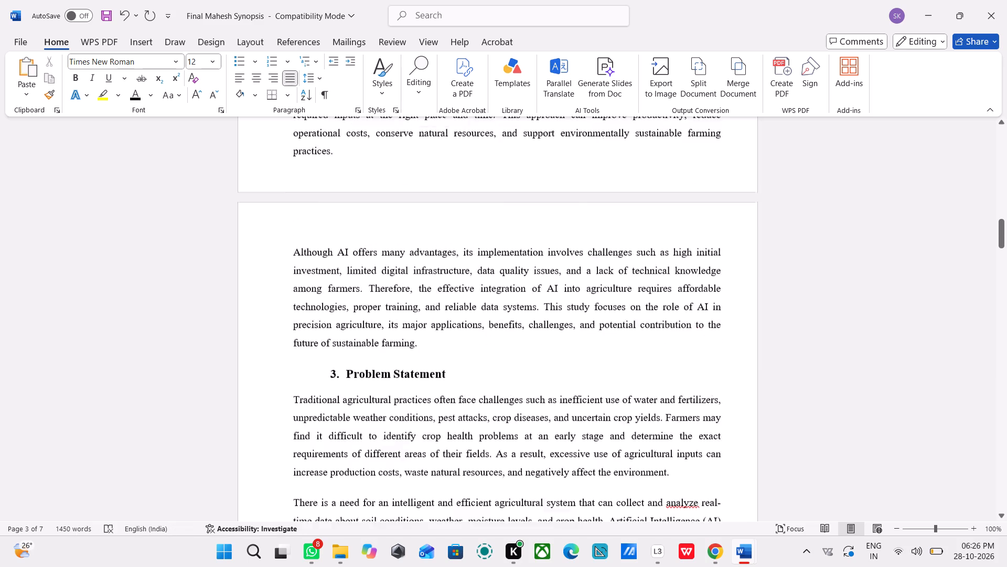
scroll(659, 147, "down", 16)
scroll(659, 147, "down", 7)
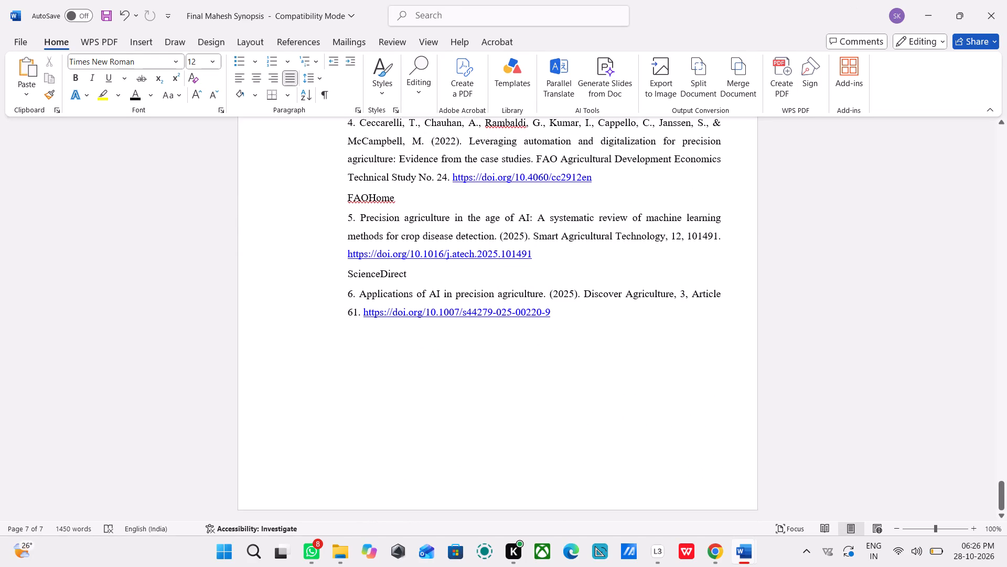
scroll(639, 178, "up", 13)
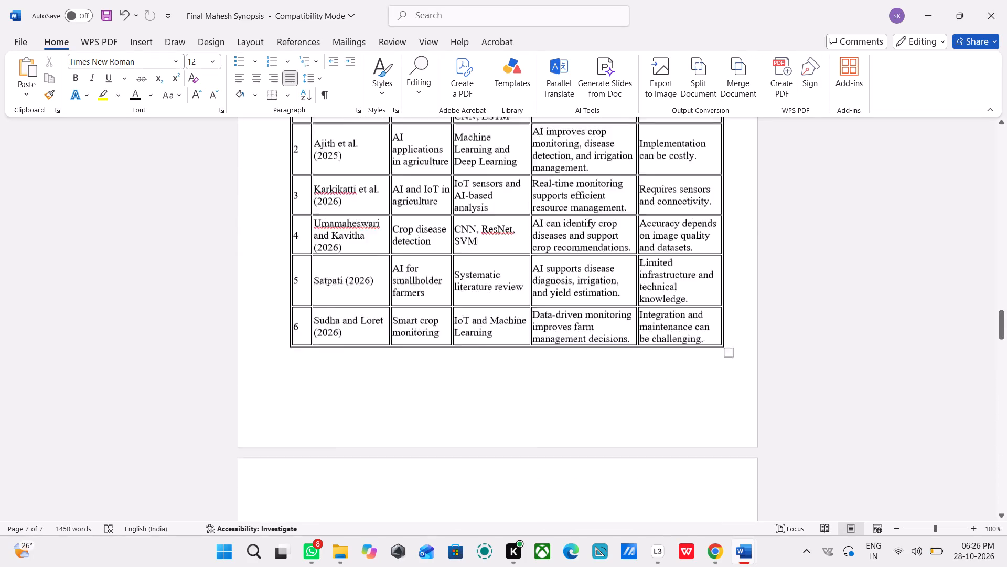
scroll(639, 178, "up", 4)
scroll(639, 178, "down", 20)
scroll(639, 178, "down", 20)
scroll(639, 178, "down", 20)
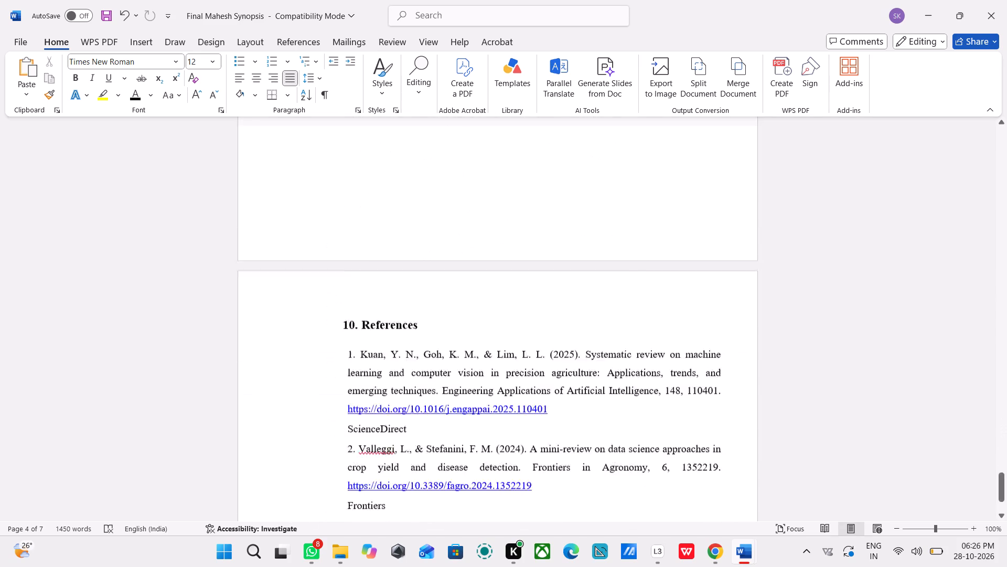
scroll(639, 178, "down", 20)
scroll(639, 178, "down", 3)
scroll(639, 178, "up", 7)
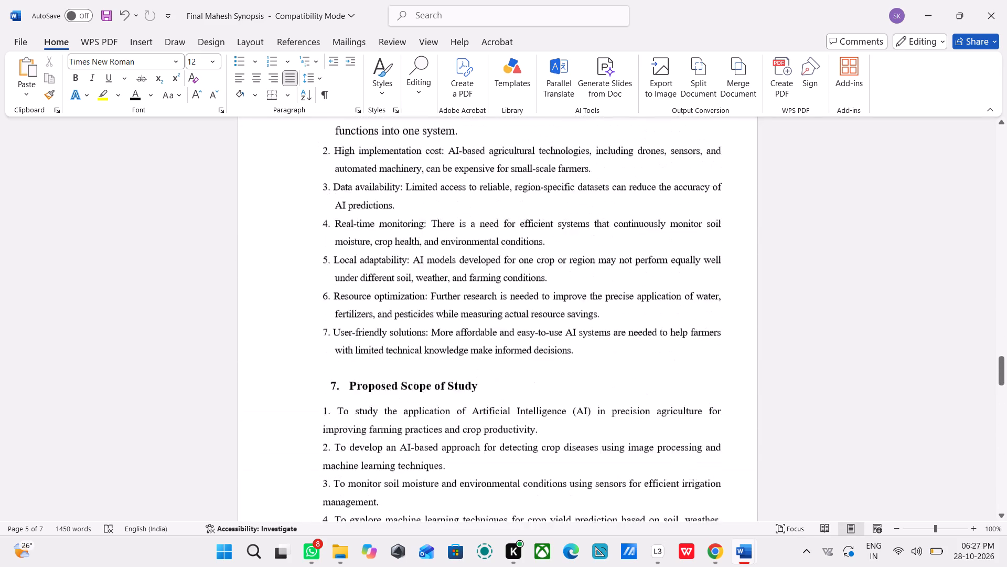
scroll(639, 178, "up", 9)
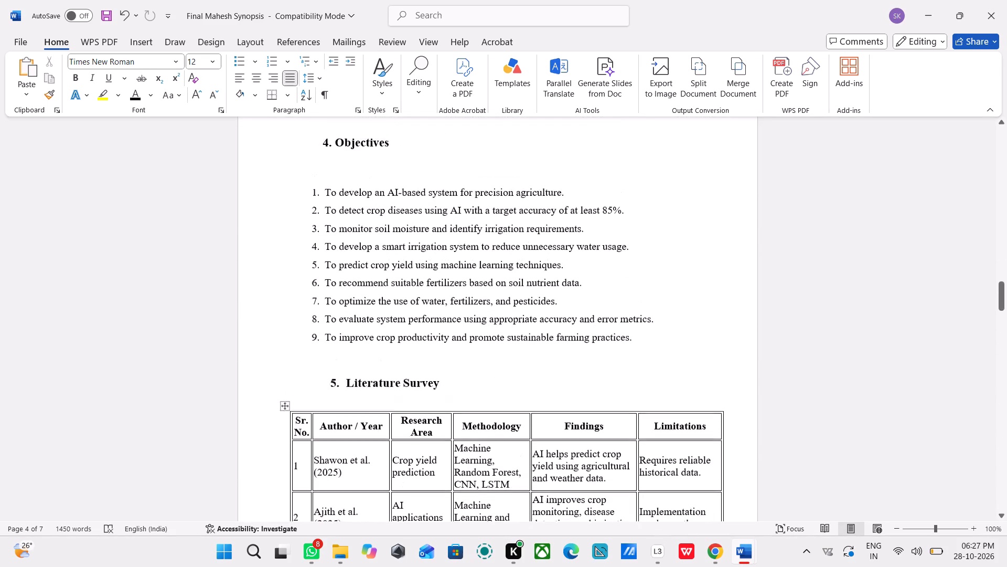
scroll(639, 178, "up", 10)
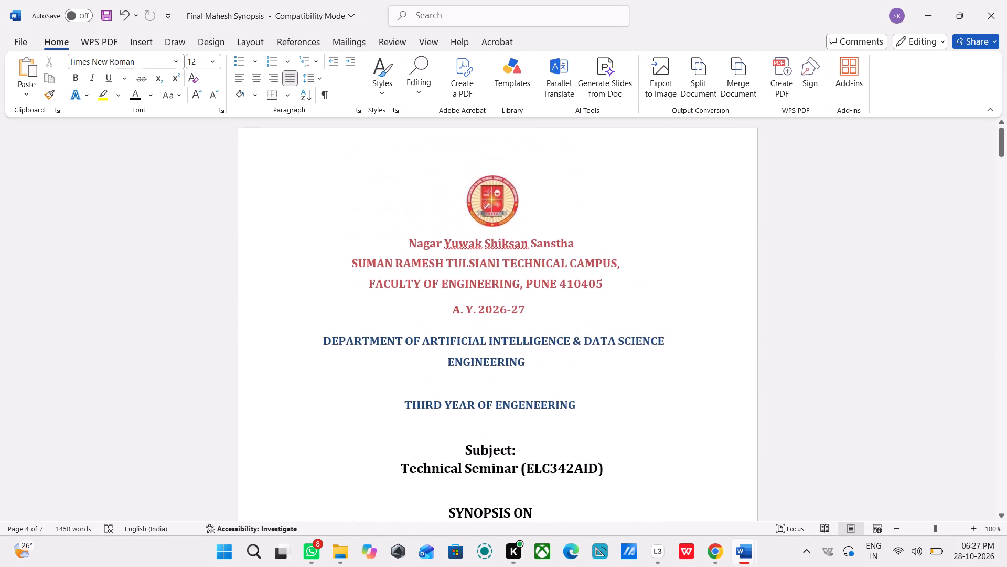
Examine the synopsis title and submission details on the cover page.
scroll(639, 178, "down", 1)
left_click(639, 178)
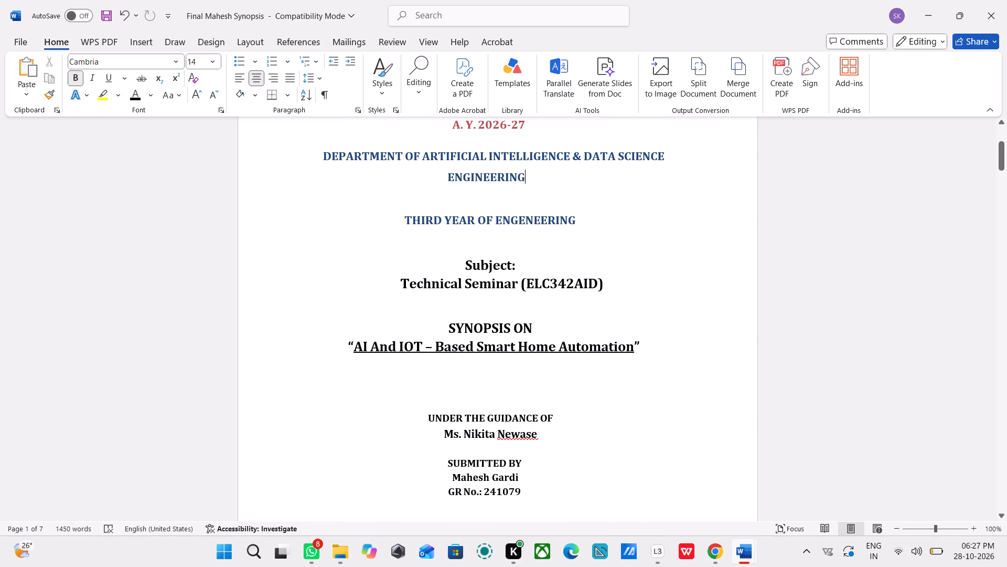
scroll(622, 345, "down", 3)
scroll(622, 345, "up", 1)
right_click(622, 345)
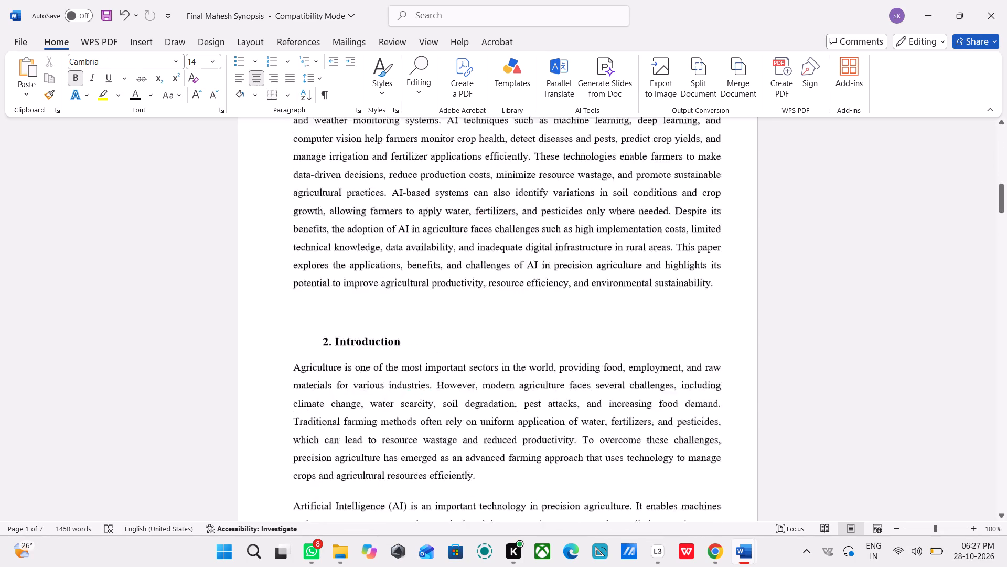
scroll(622, 345, "up", 5)
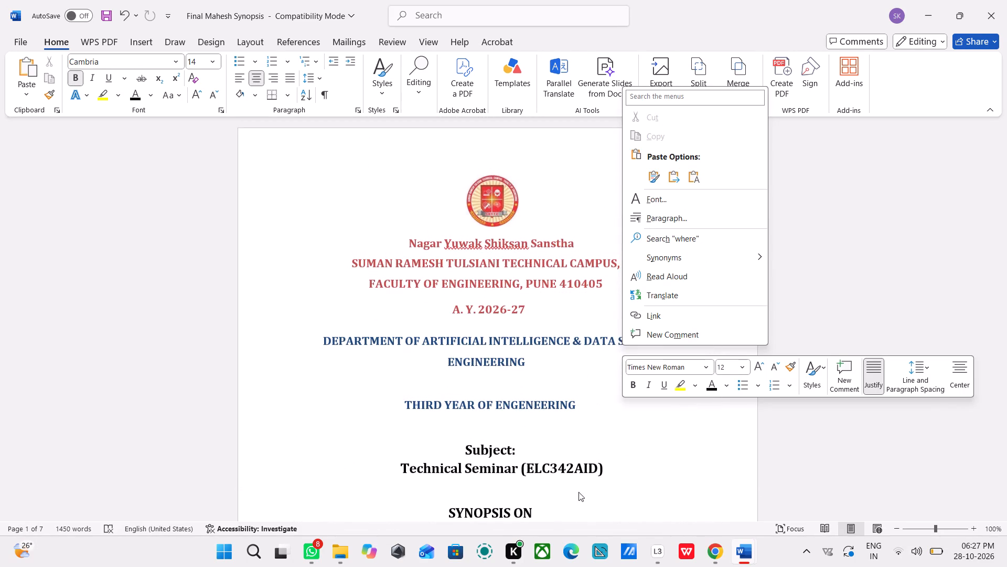
scroll(573, 500, "down", 1)
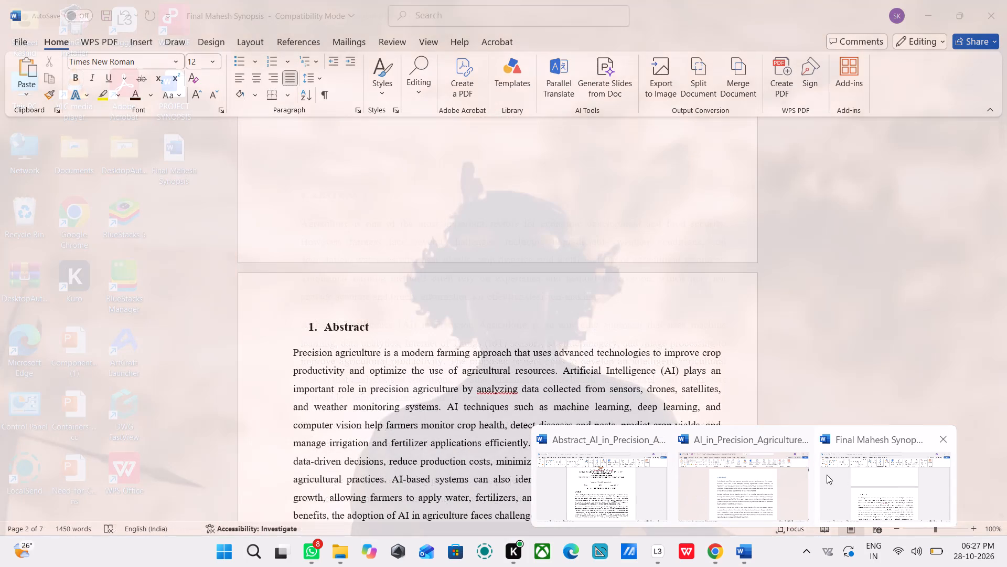
left_click(618, 492)
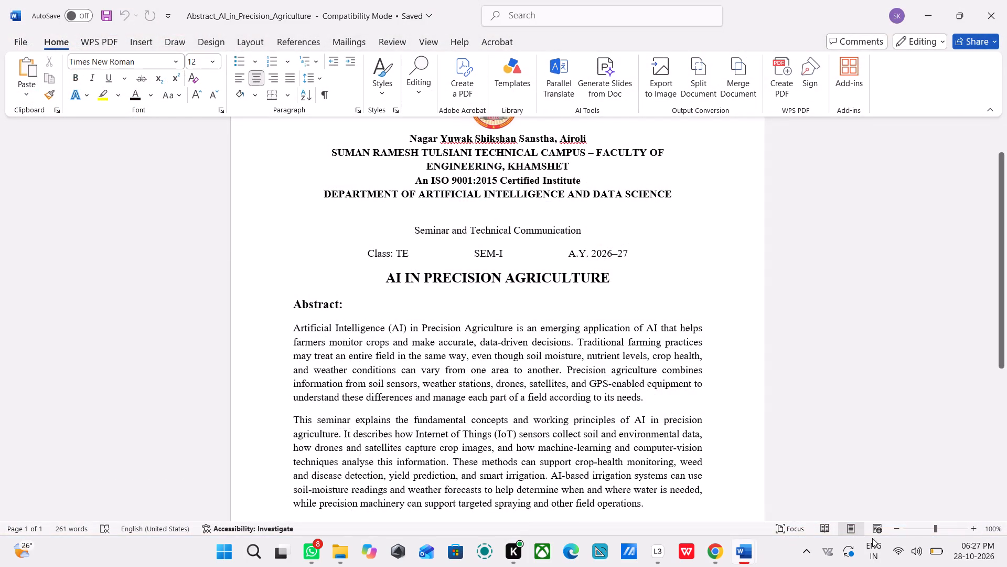
left_click_drag(693, 558, 744, 554)
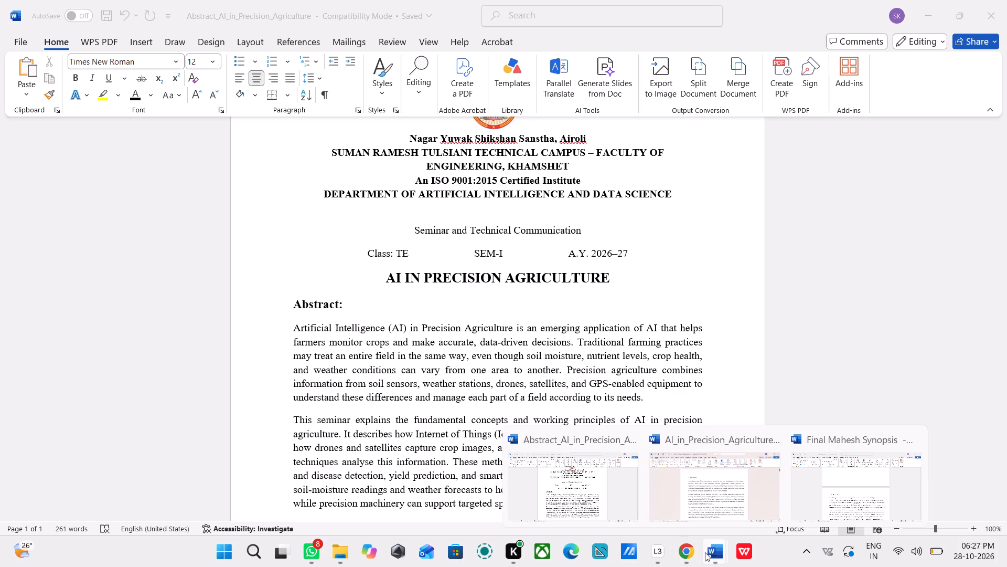
left_click(823, 485)
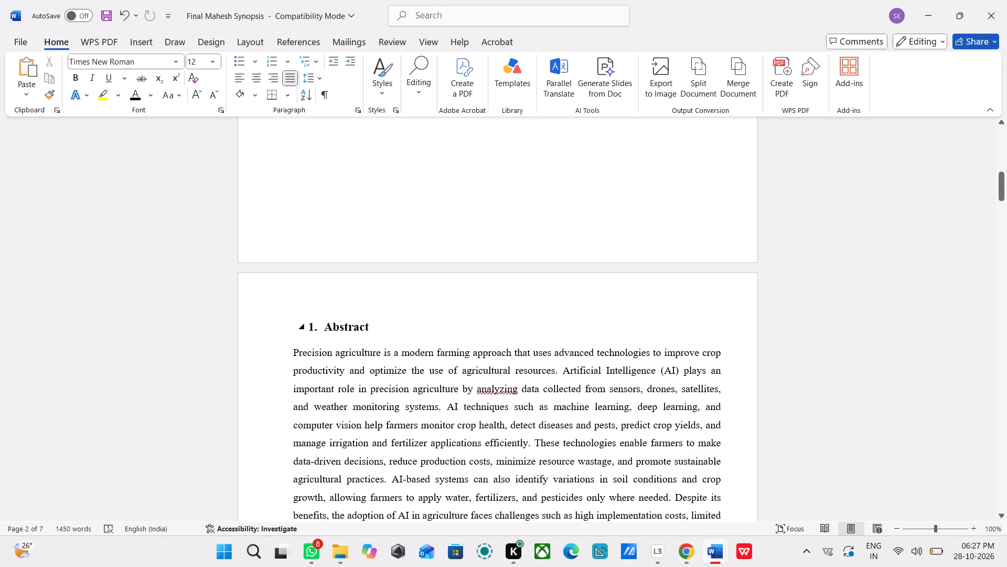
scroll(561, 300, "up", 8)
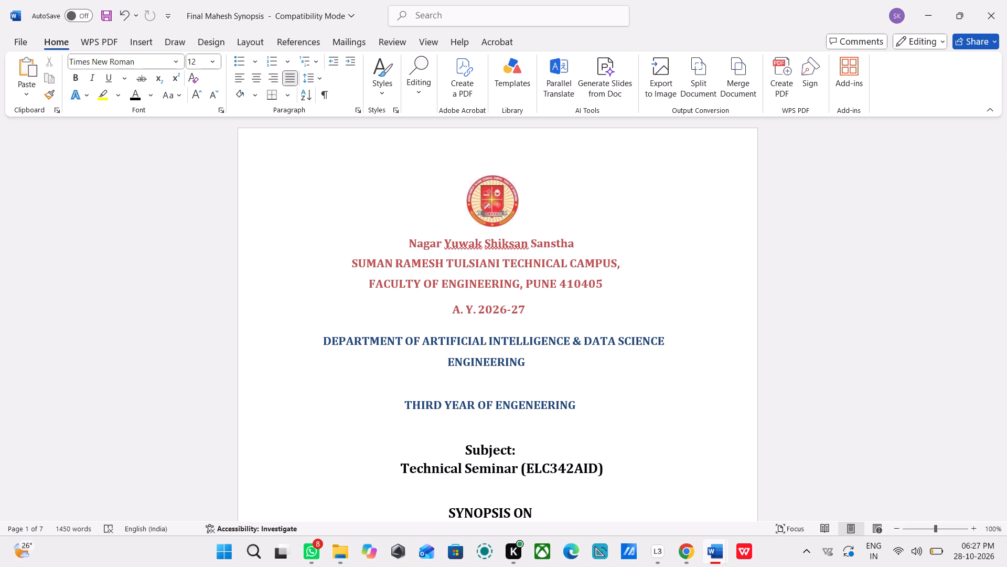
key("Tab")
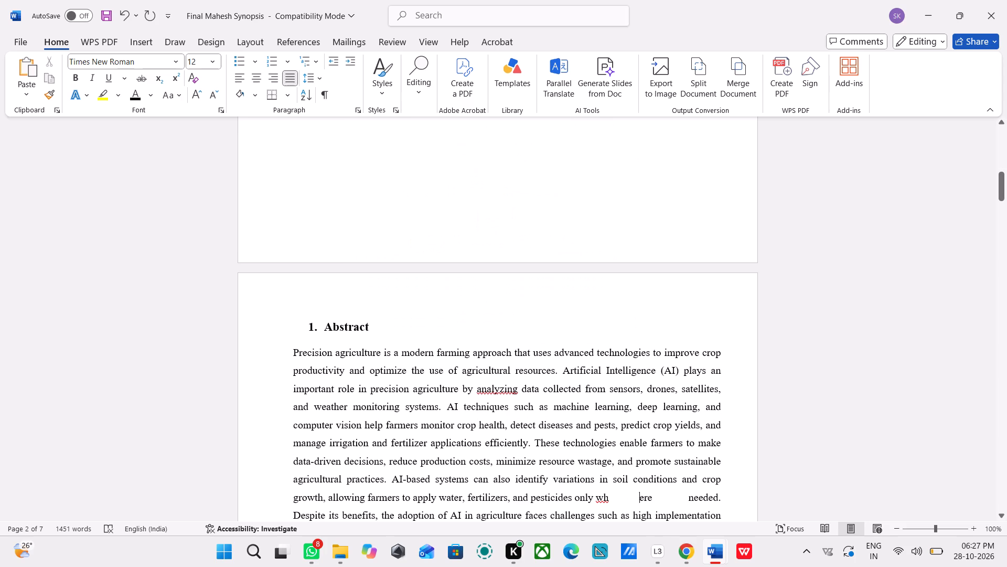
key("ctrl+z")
Replace the underlined synopsis title on the cover page with "AI in Precision Agriculture", keeping the surrounding quotation marks.
scroll(561, 300, "up", 1)
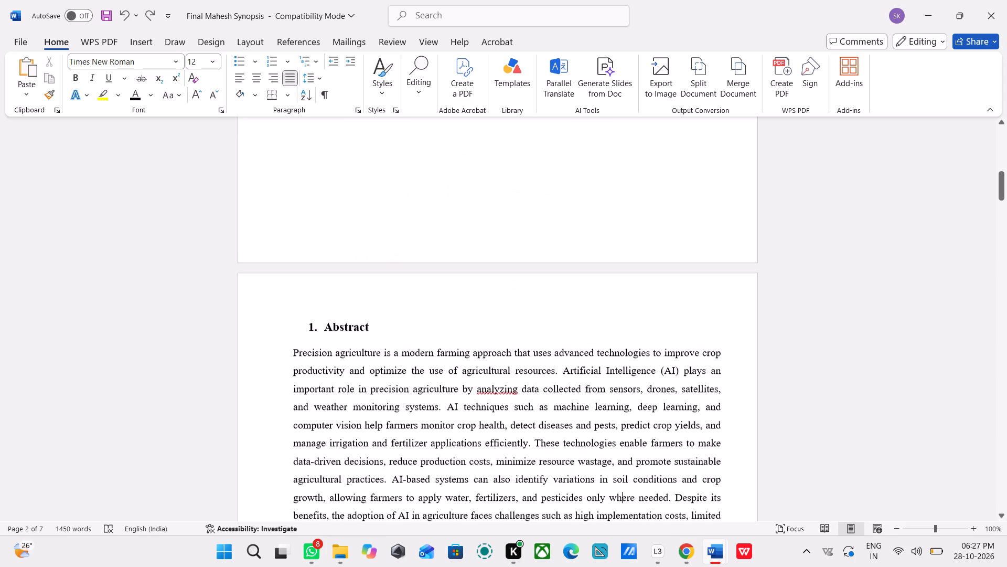
scroll(561, 300, "up", 3)
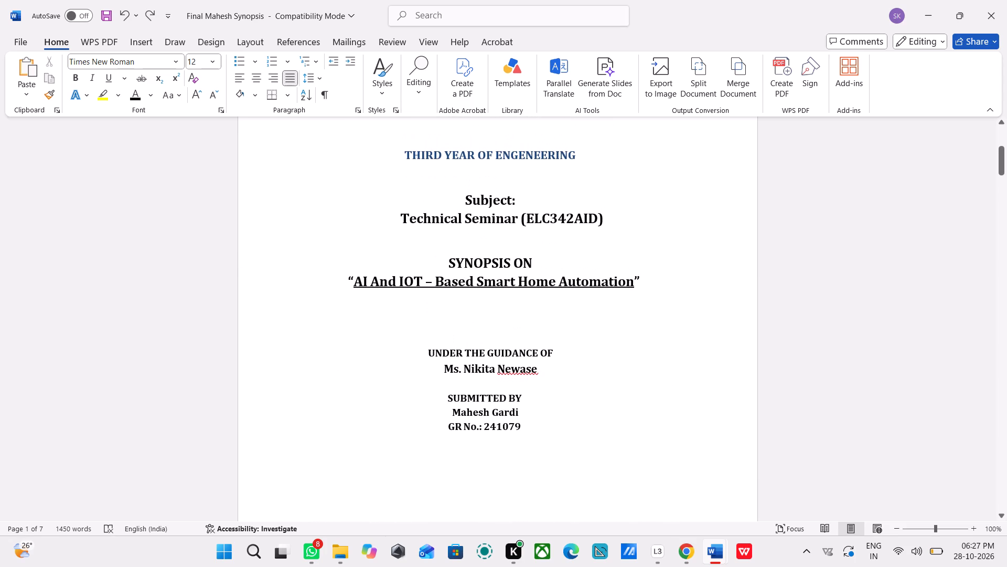
scroll(540, 355, "up", 1)
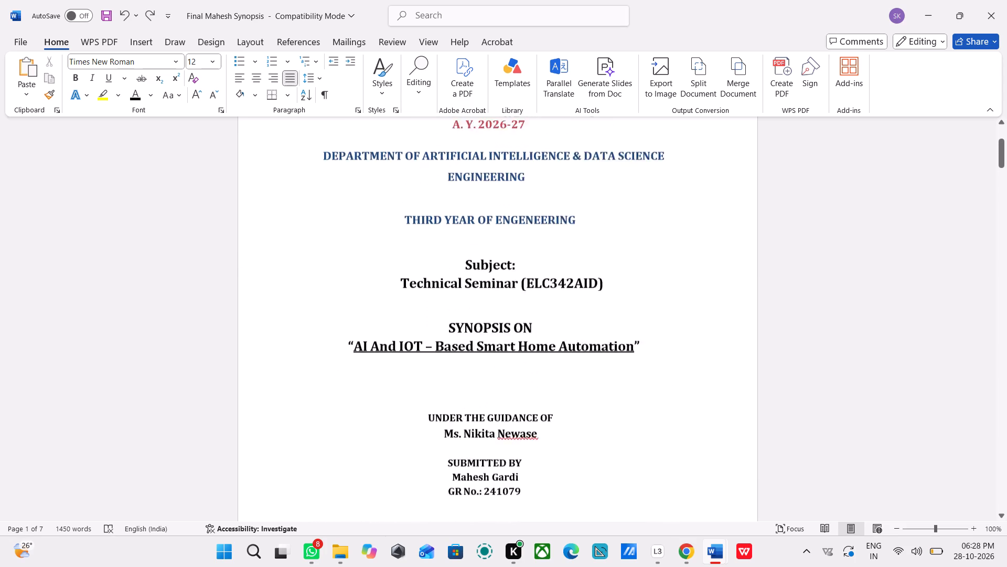
scroll(540, 355, "up", 3)
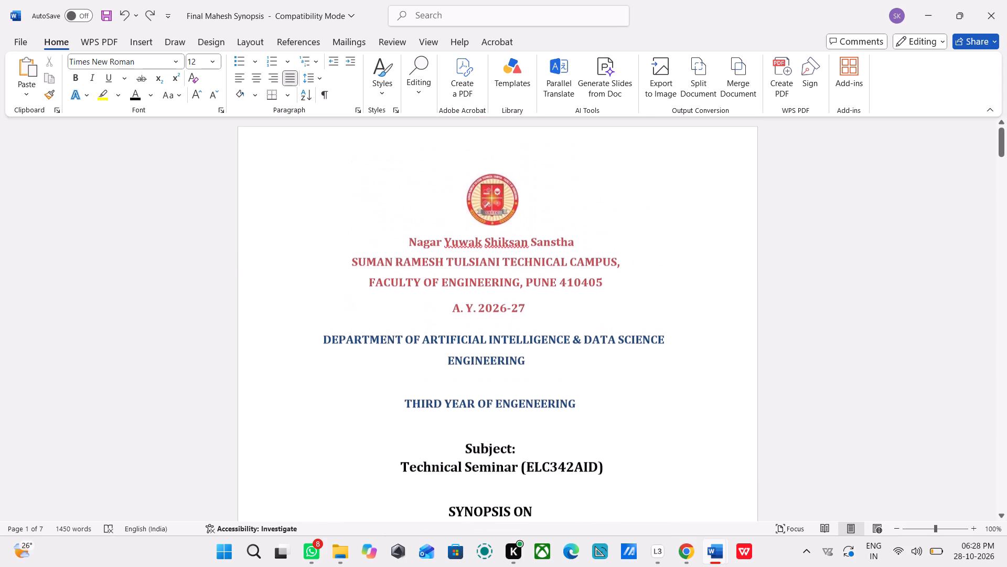
scroll(540, 355, "up", 1)
scroll(540, 355, "down", 1)
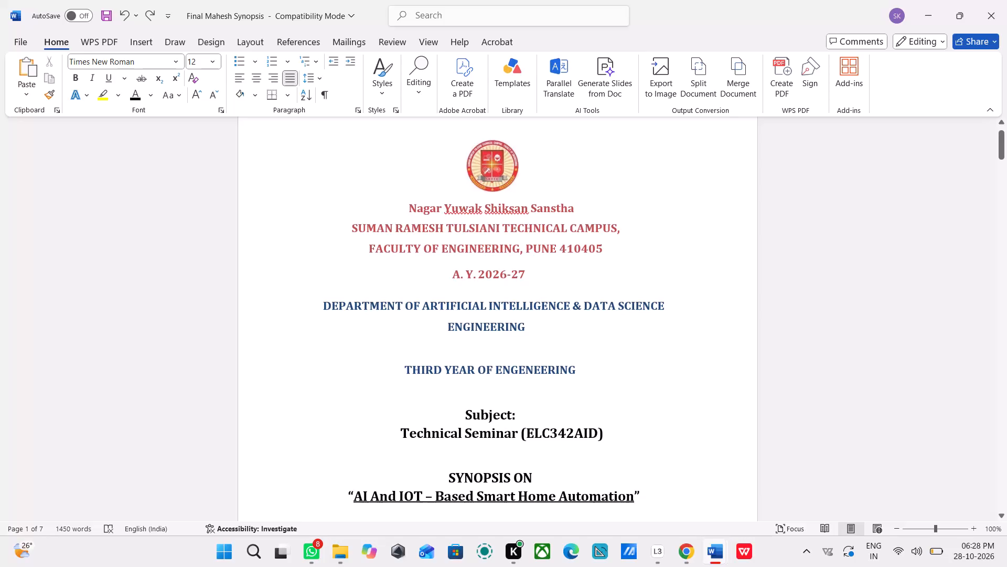
scroll(540, 355, "down", 2)
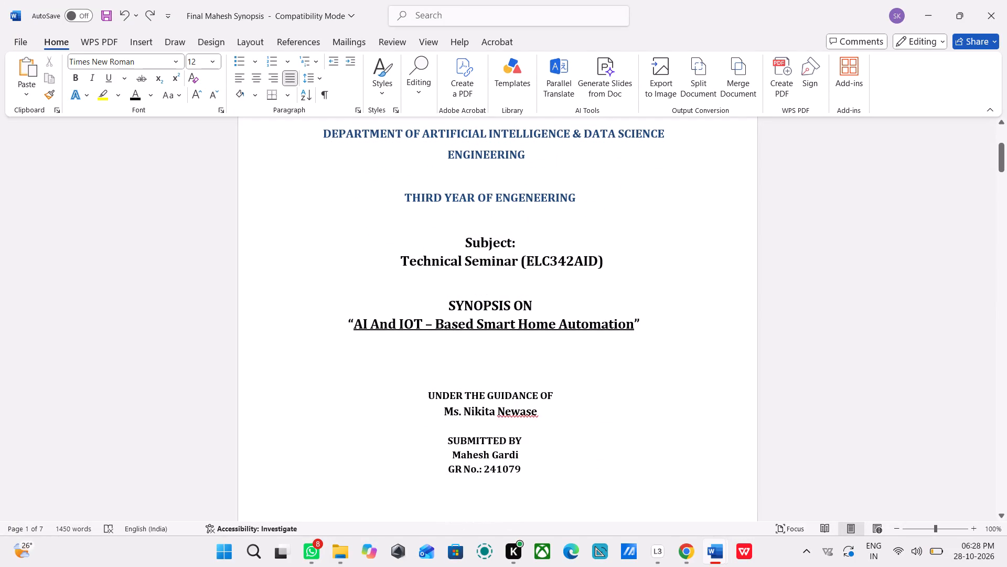
left_click(635, 322)
key("BackSpace")
key("BackSpace")
key("BackSpace")
key("BackSpace")
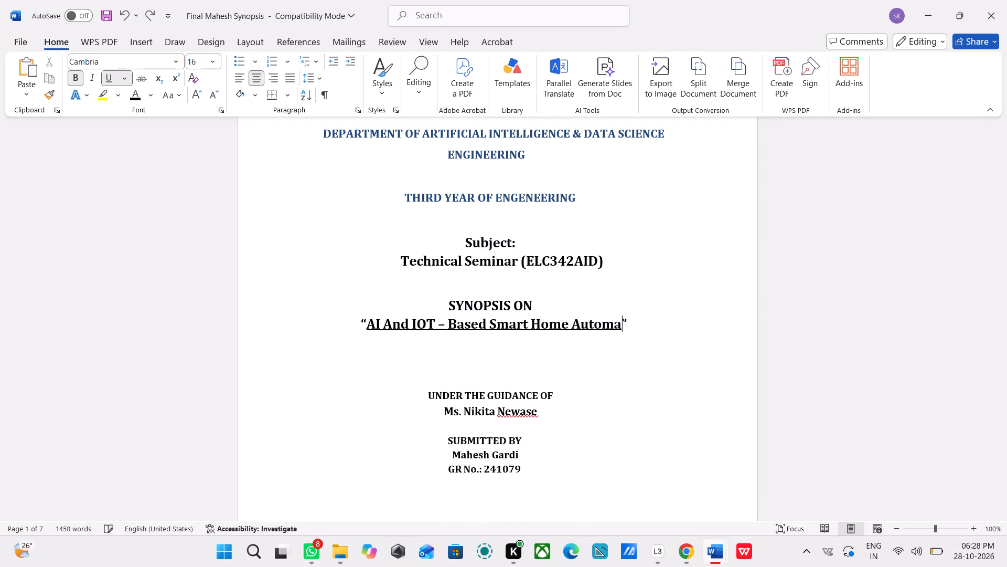
key("BackSpace")
key("BackSpace")
key("BackSpace")
key("BackSpace")
key("BackSpace")
key("BackSpace")
key("BackSpace")
key("BackSpace")
key("BackSpace")
key("BackSpace")
key("BackSpace")
key("BackSpace")
key("BackSpace")
key("BackSpace")
key("BackSpace")
key("BackSpace")
key("BackSpace")
key("BackSpace")
key("BackSpace")
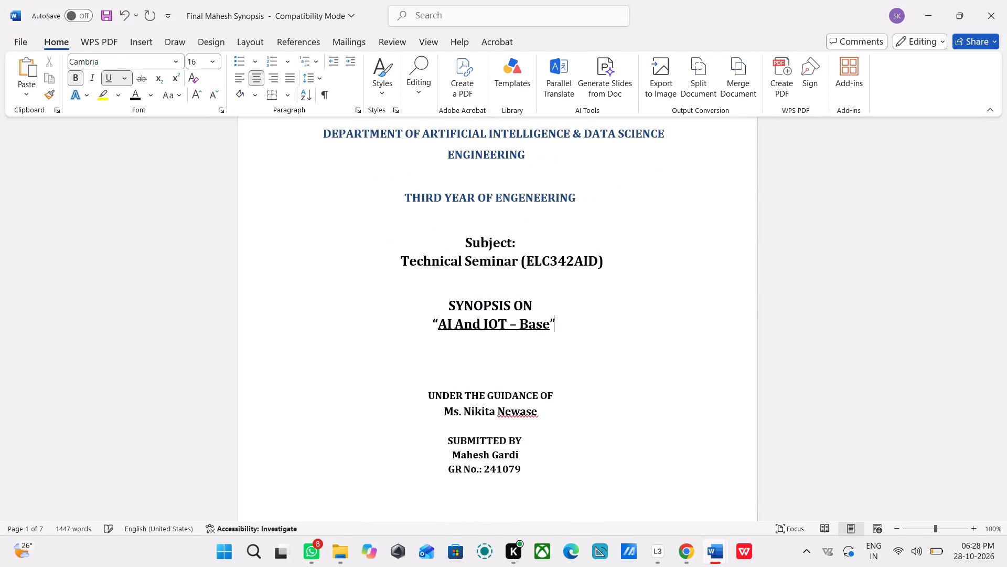
key("BackSpace")
key("BackSpace")
key("BackSpace")
key("BackSpace")
key("BackSpace")
key("BackSpace")
key("BackSpace")
key("BackSpace")
key("BackSpace")
key("BackSpace")
key("BackSpace")
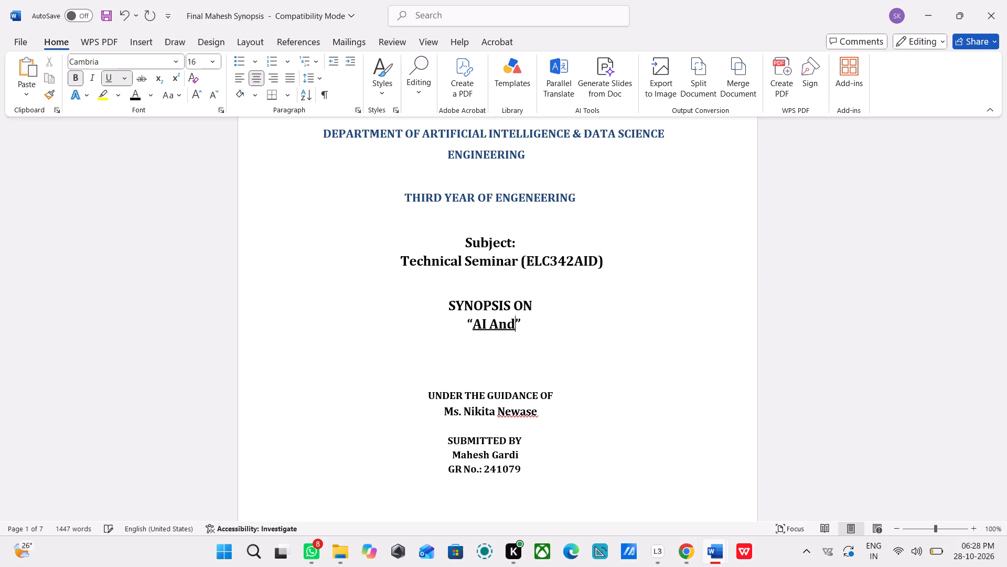
key("BackSpace")
key("BackSpace")
key("BackSpace")
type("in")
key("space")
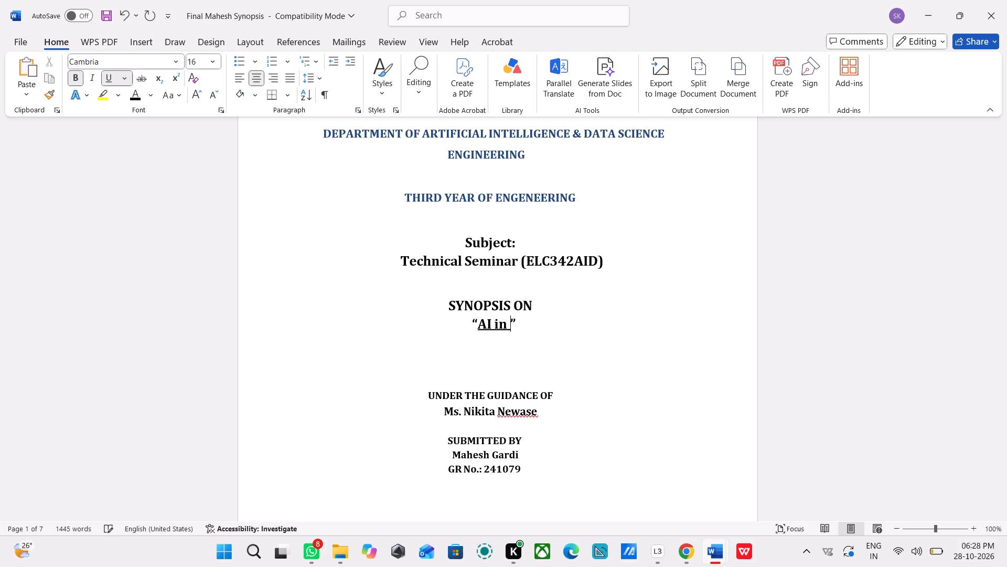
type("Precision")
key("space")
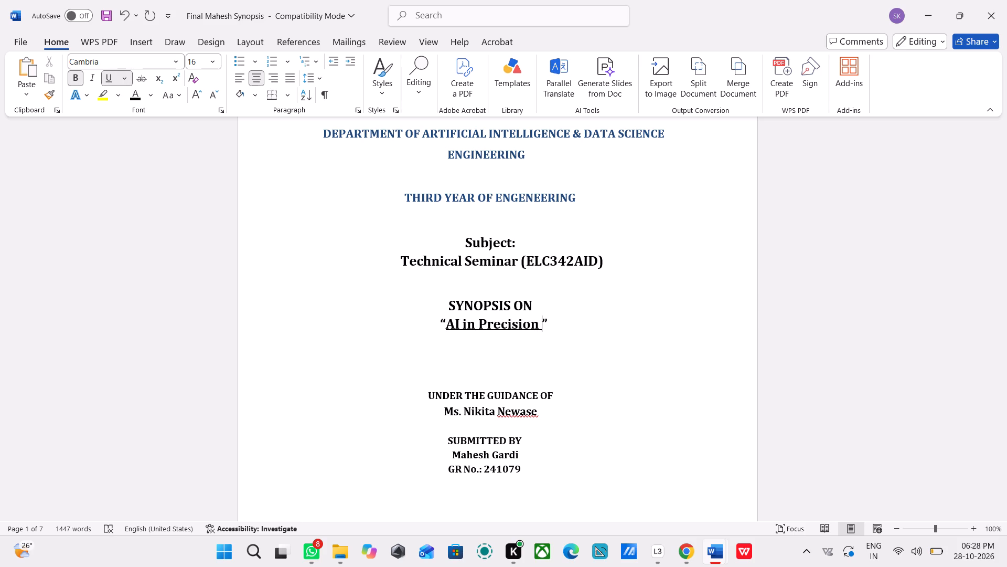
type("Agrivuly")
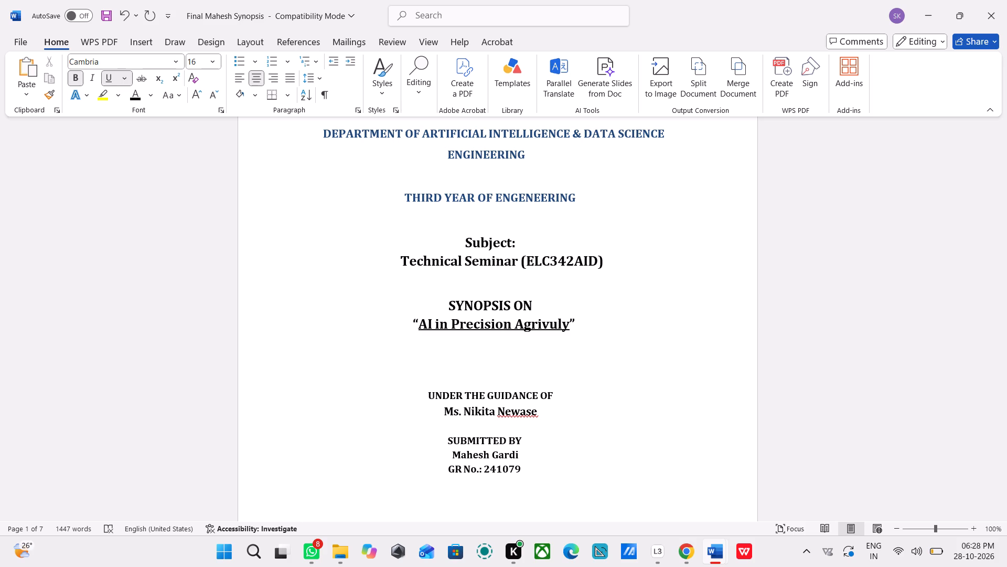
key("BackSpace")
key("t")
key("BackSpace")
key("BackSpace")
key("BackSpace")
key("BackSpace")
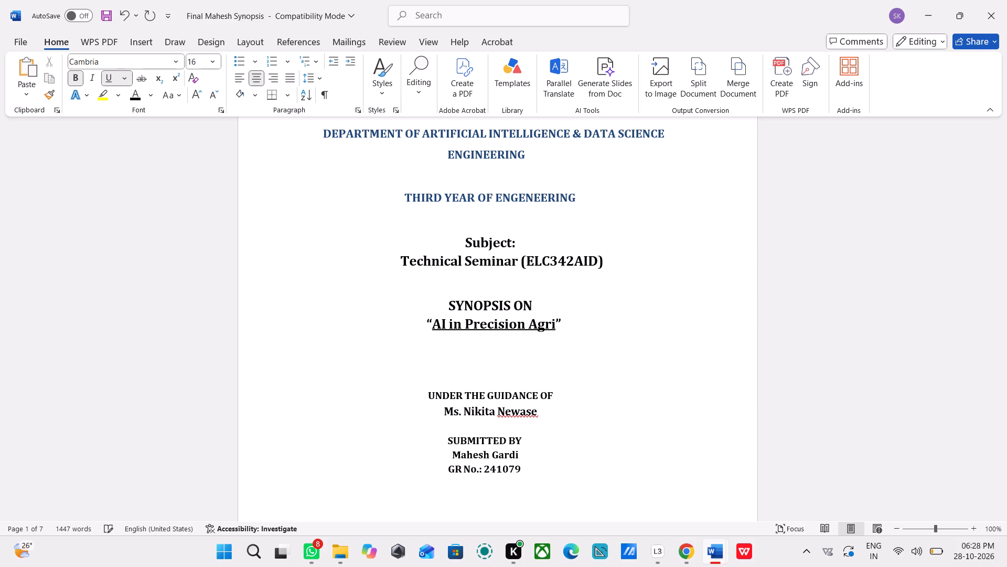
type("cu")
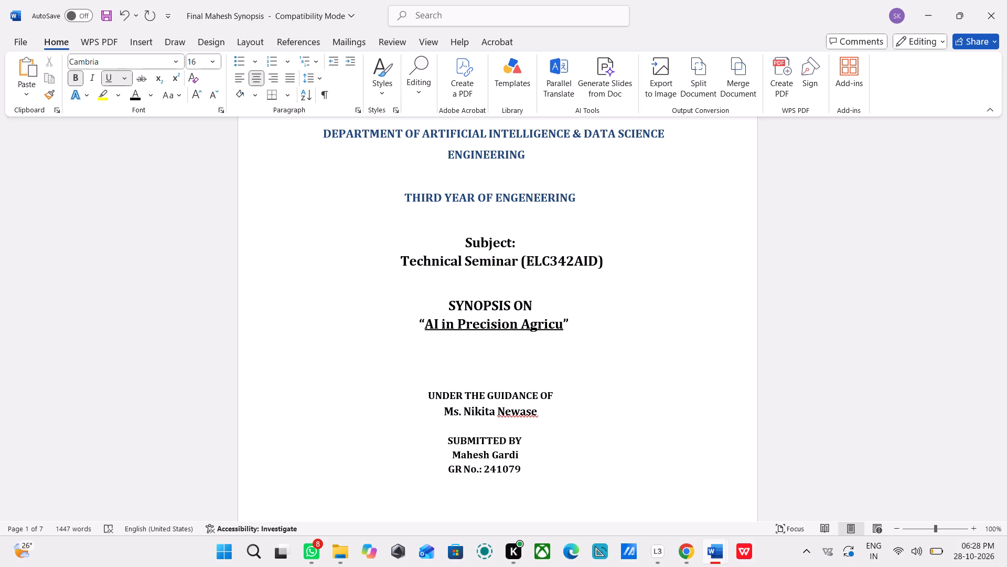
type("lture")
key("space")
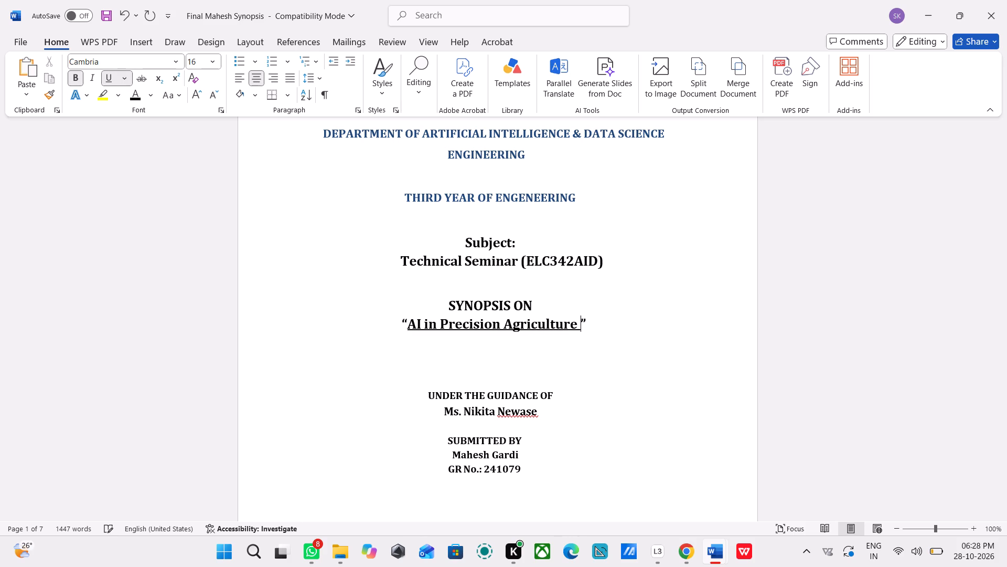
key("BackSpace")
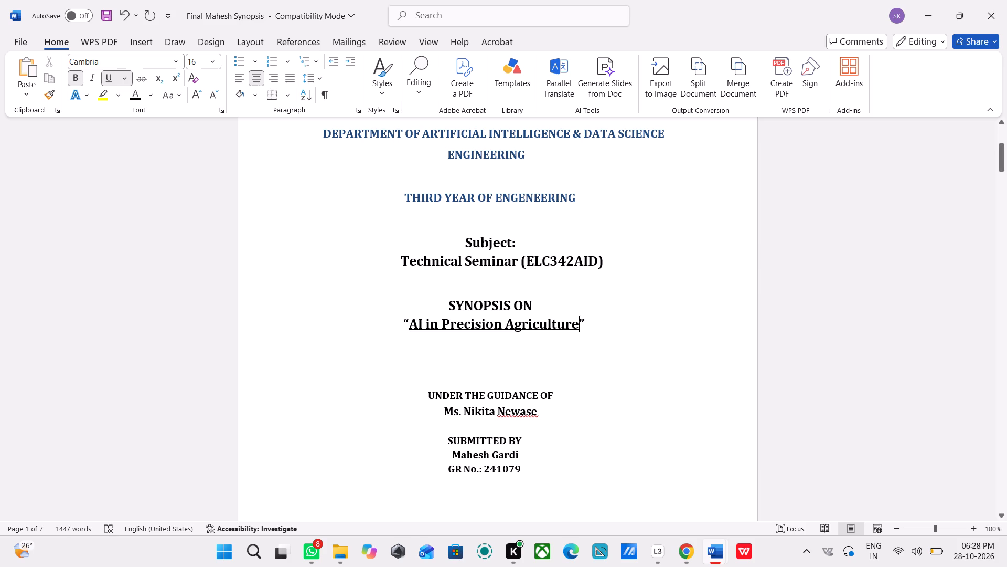
Replace the student's name under SUBMITTED BY on the cover page with the new submitter's full name.
scroll(646, 352, "down", 2)
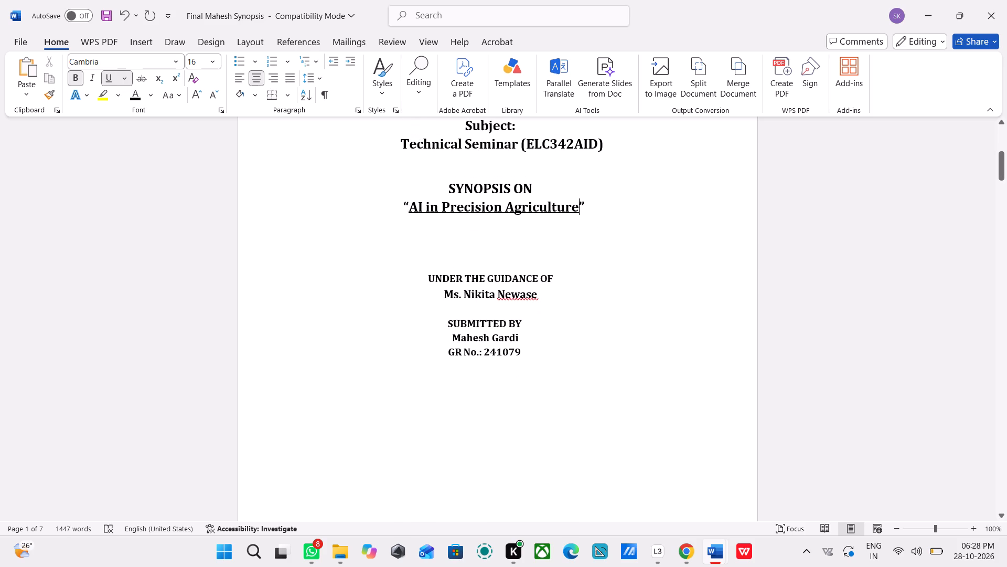
left_click(520, 338)
key("Left")
key("BackSpace")
key("BackSpace")
key("BackSpace")
key("BackSpace")
key("BackSpace")
key("BackSpace")
key("BackSpace")
key("BackSpace")
key("BackSpace")
key("BackSpace")
key("BackSpace")
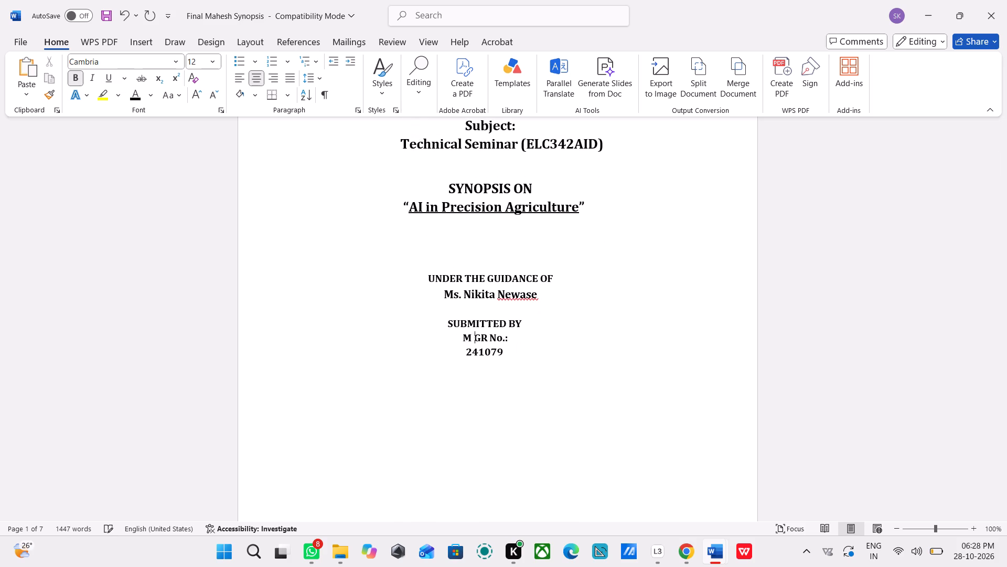
key("BackSpace")
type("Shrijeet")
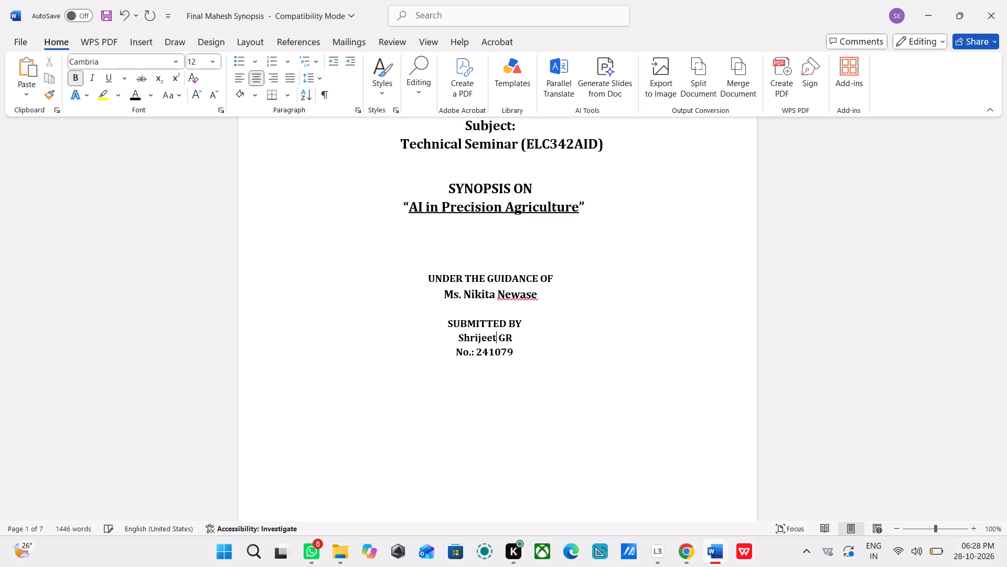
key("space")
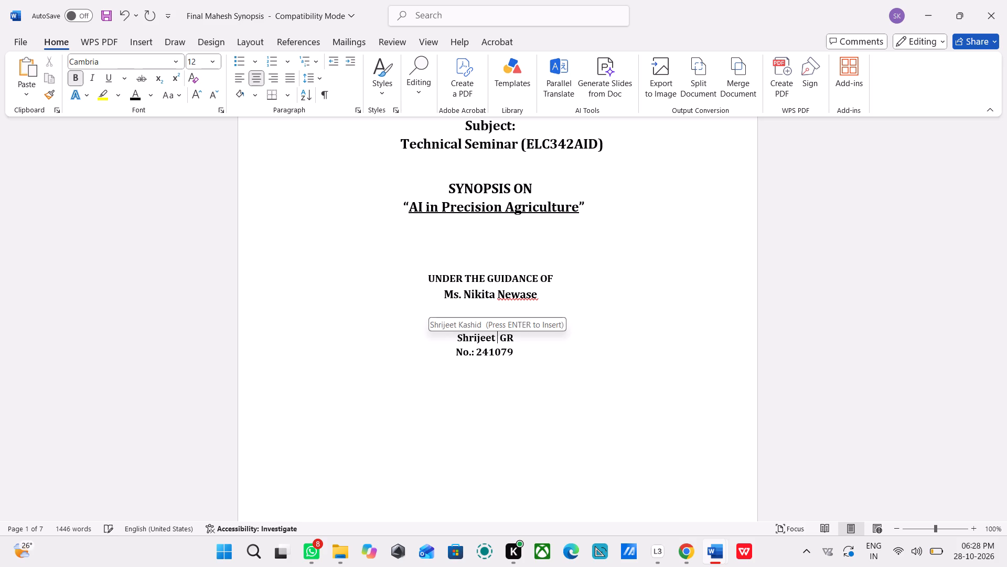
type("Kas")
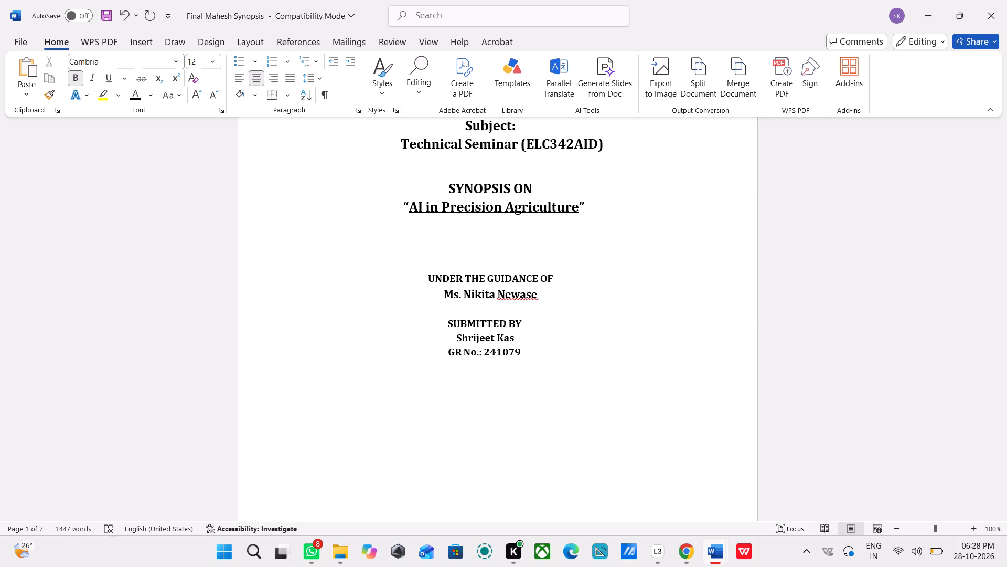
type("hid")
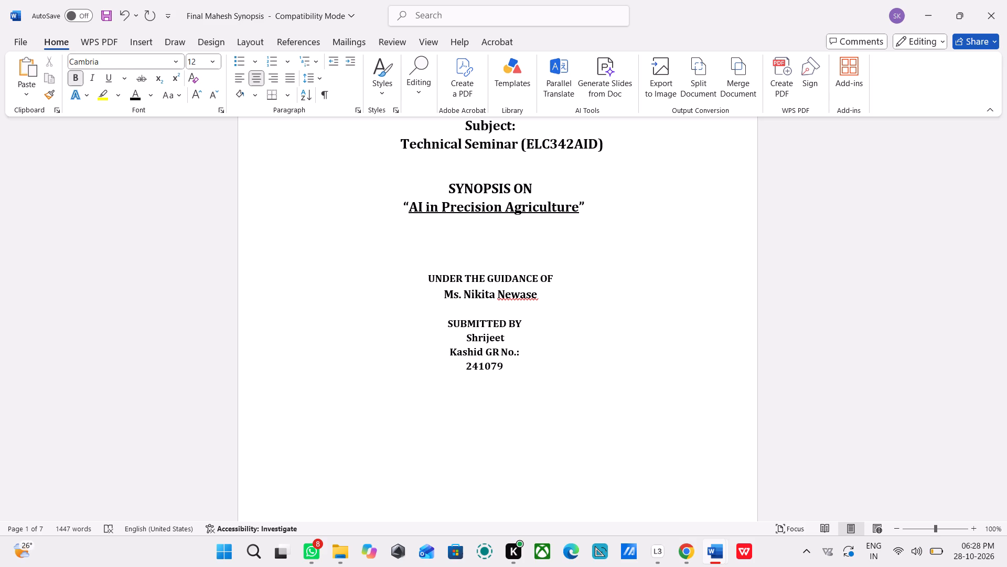
Left-align the submitter's name paragraph and remove its leading space, keeping one space between first name and surname on a single line.
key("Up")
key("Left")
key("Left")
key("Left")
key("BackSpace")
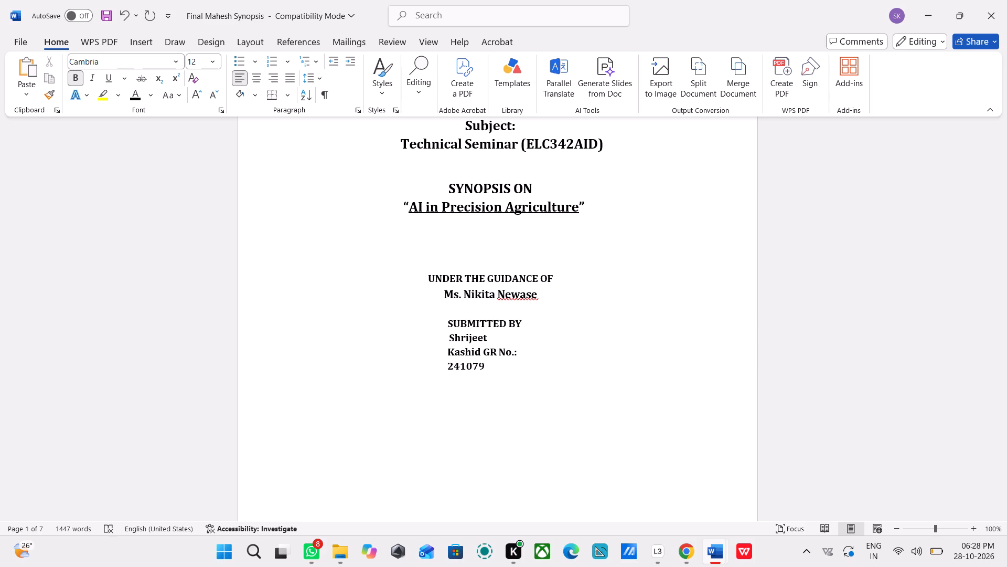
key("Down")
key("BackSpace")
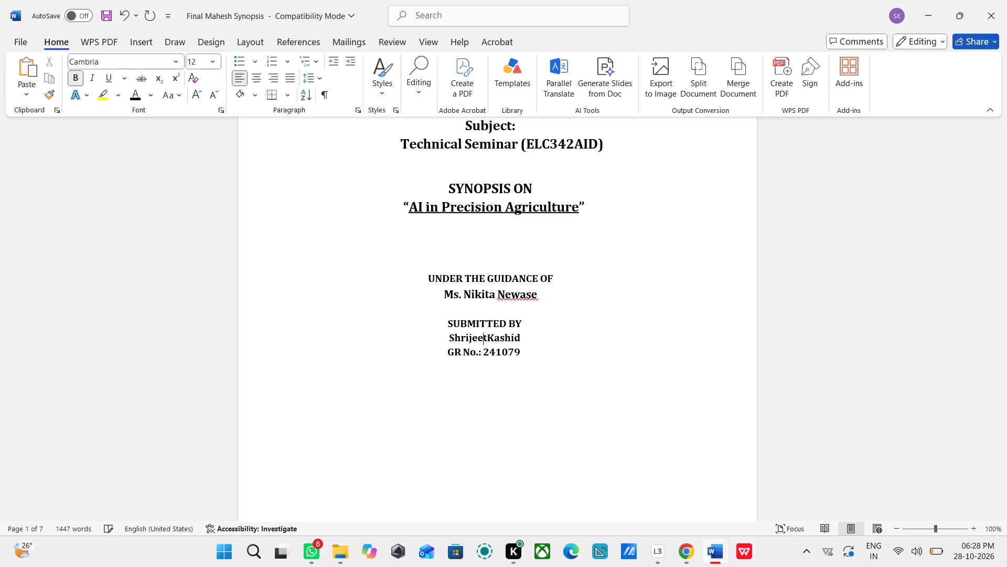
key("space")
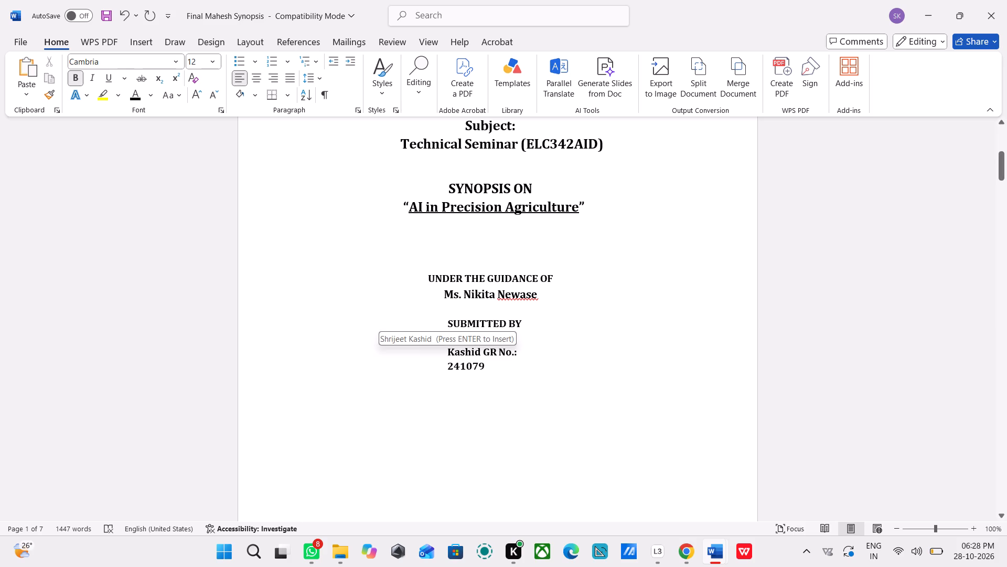
left_click(516, 325)
left_click(531, 337)
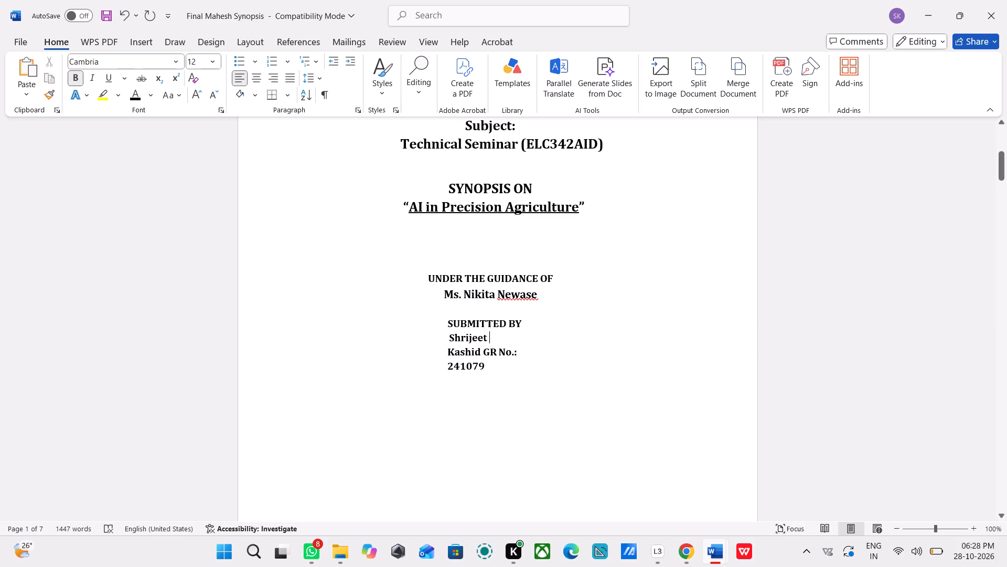
left_click(447, 336)
key("BackSpace")
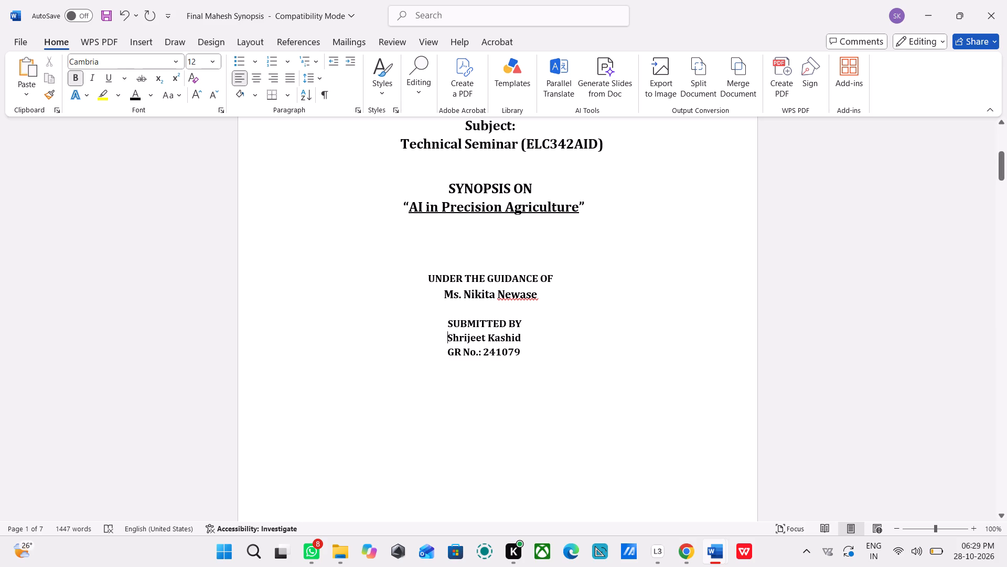
Replace the GR number below the submitter's name with the new submitter's GR number.
left_click(521, 352)
key("BackSpace")
key("BackSpace")
key("BackSpace")
key("BackSpace")
key("BackSpace")
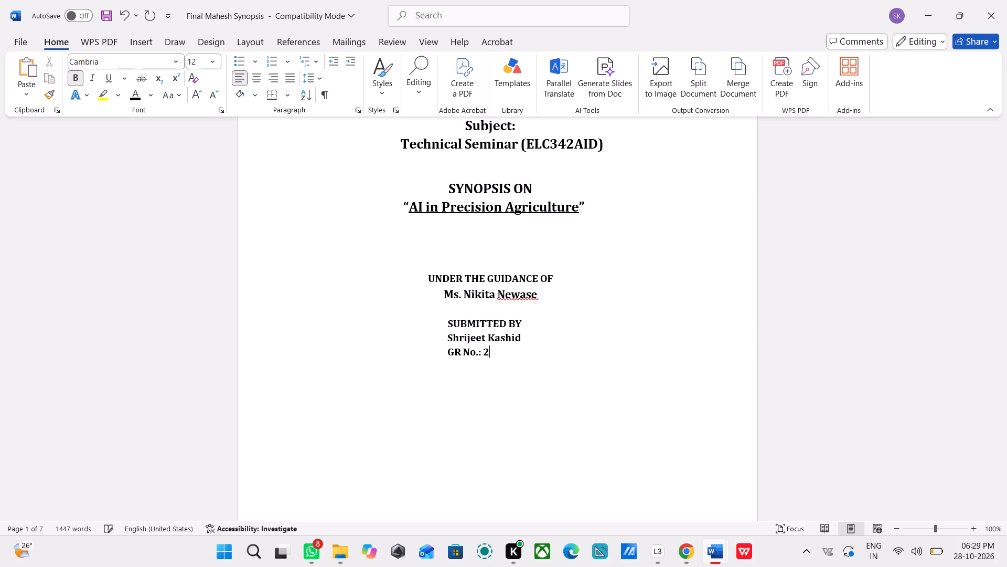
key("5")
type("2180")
Review the Abstract and Introduction sections of the synopsis, including collapsing and re-expanding the Introduction heading.
scroll(521, 352, "down", 4)
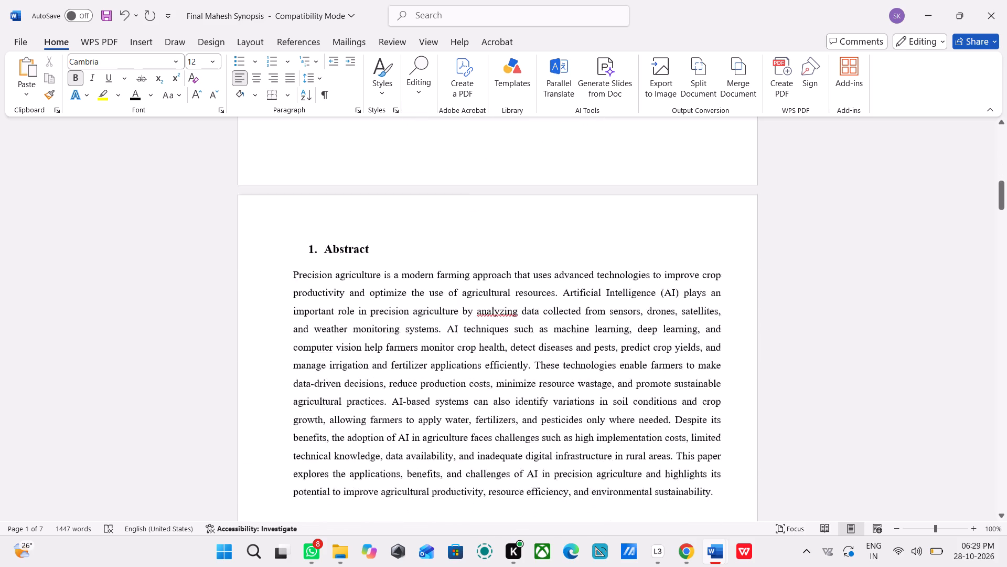
scroll(521, 352, "down", 1)
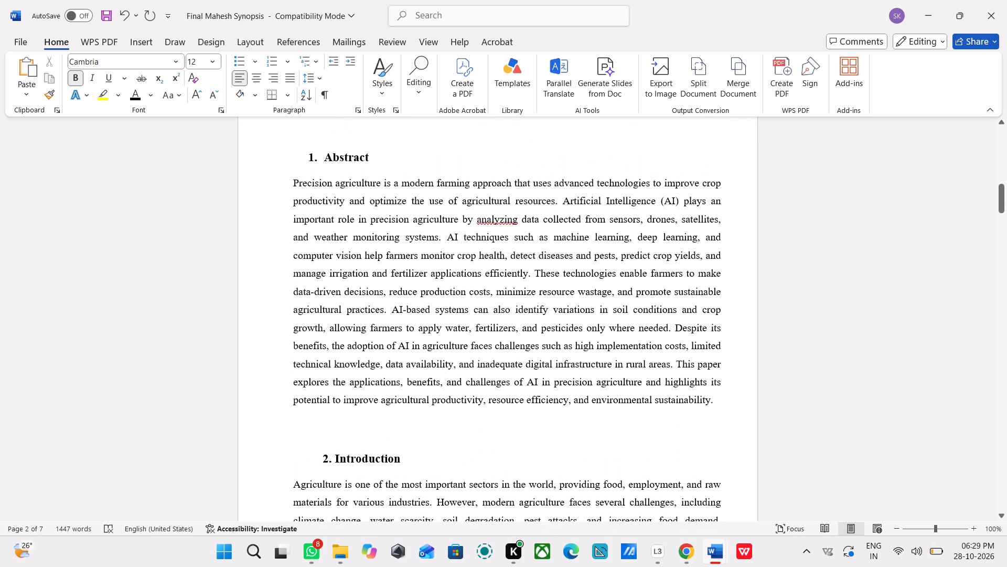
scroll(521, 352, "up", 1)
scroll(521, 352, "down", 3)
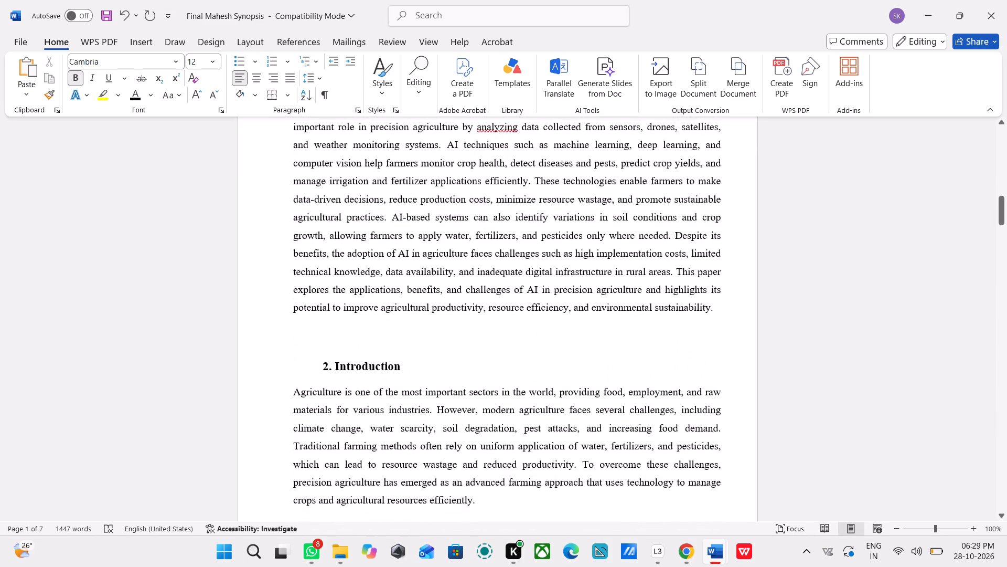
scroll(521, 352, "down", 1)
scroll(521, 352, "up", 1)
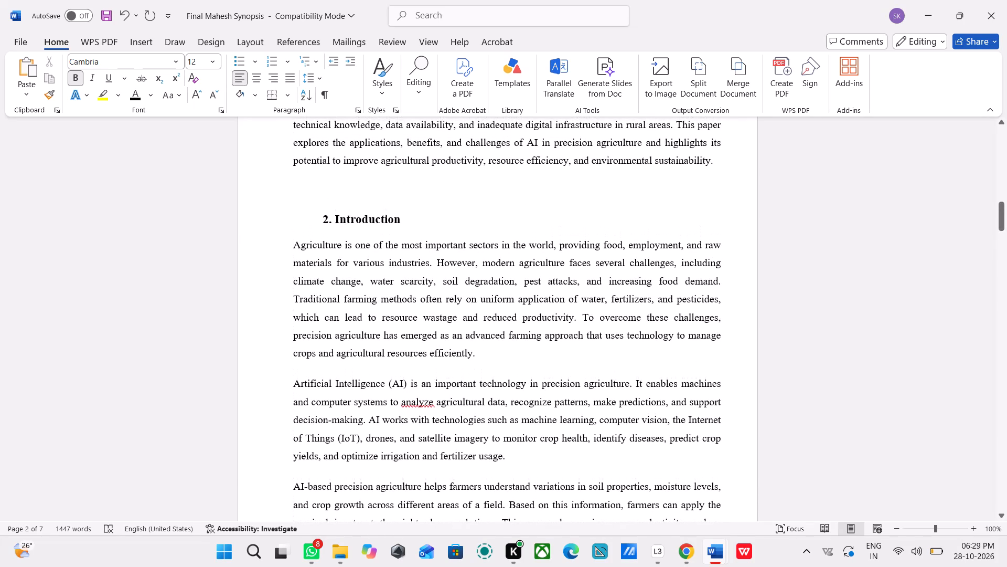
left_click(320, 215)
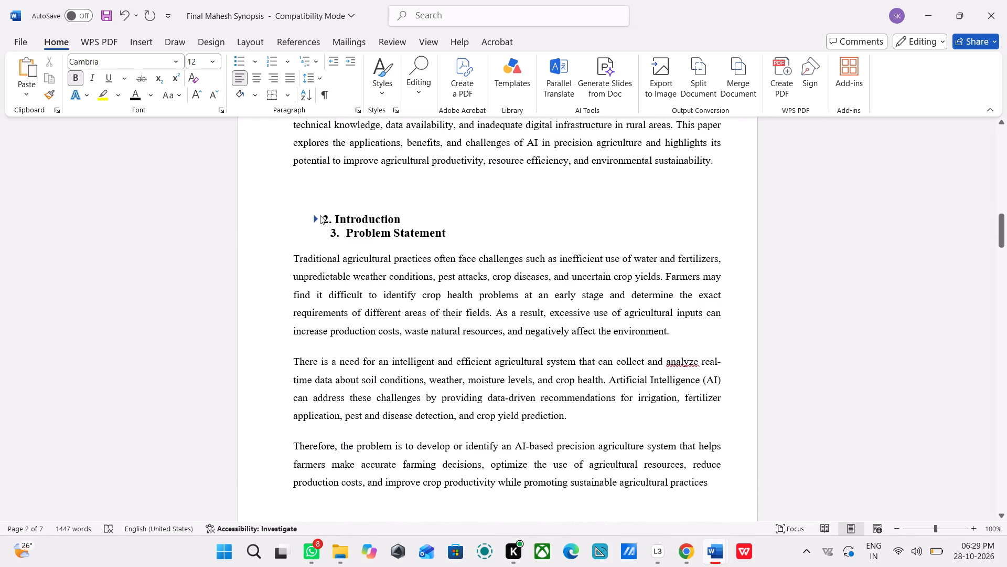
left_click(315, 219)
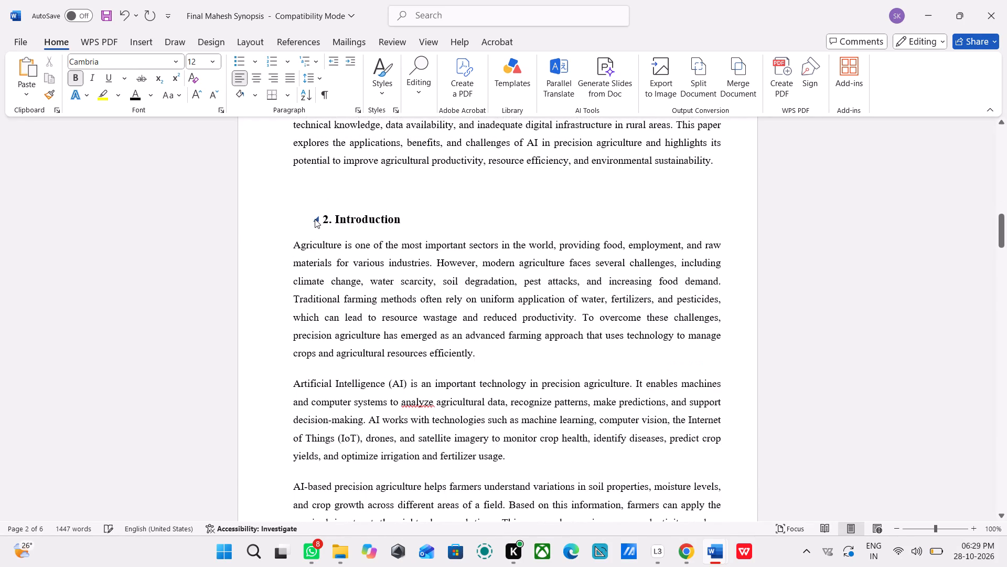
scroll(390, 302, "up", 1)
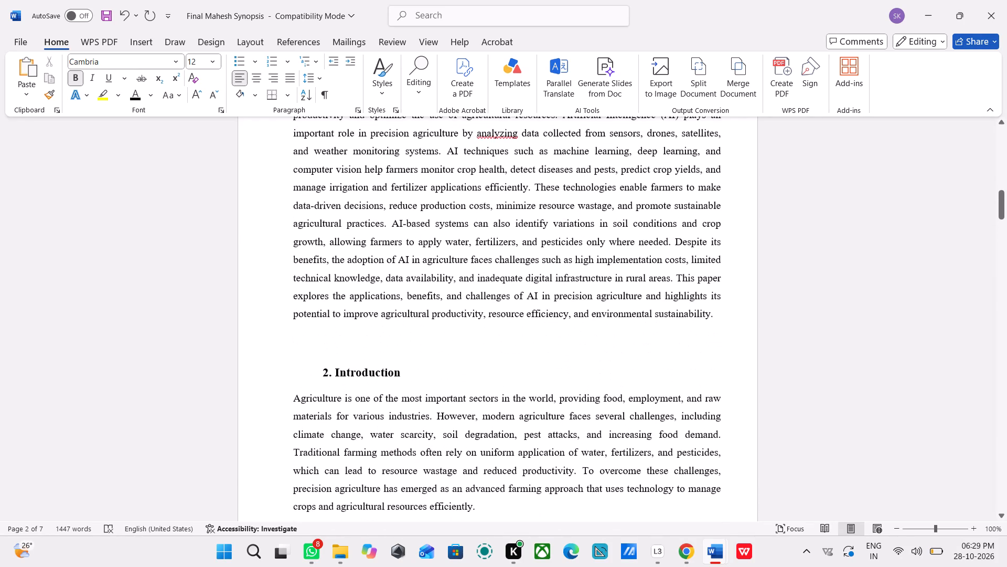
scroll(390, 302, "up", 1)
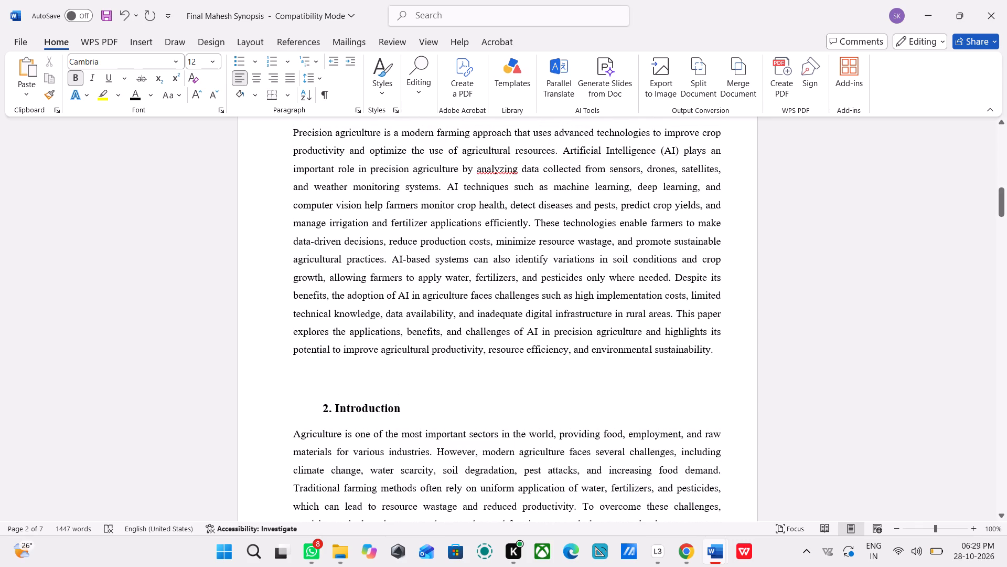
scroll(446, 290, "up", 3)
left_click_drag(379, 311, 324, 308)
key("ctrl+c")
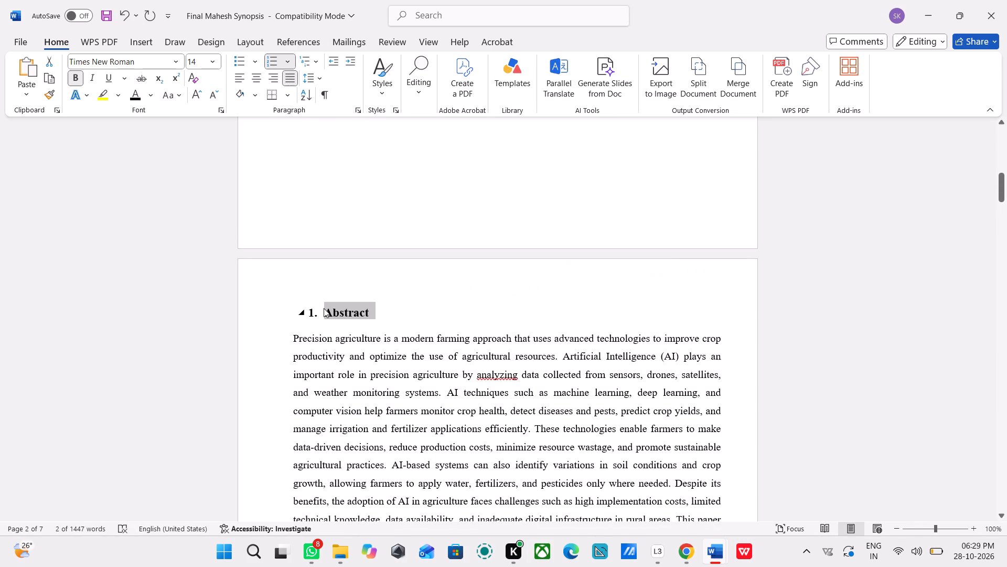
left_click(673, 546)
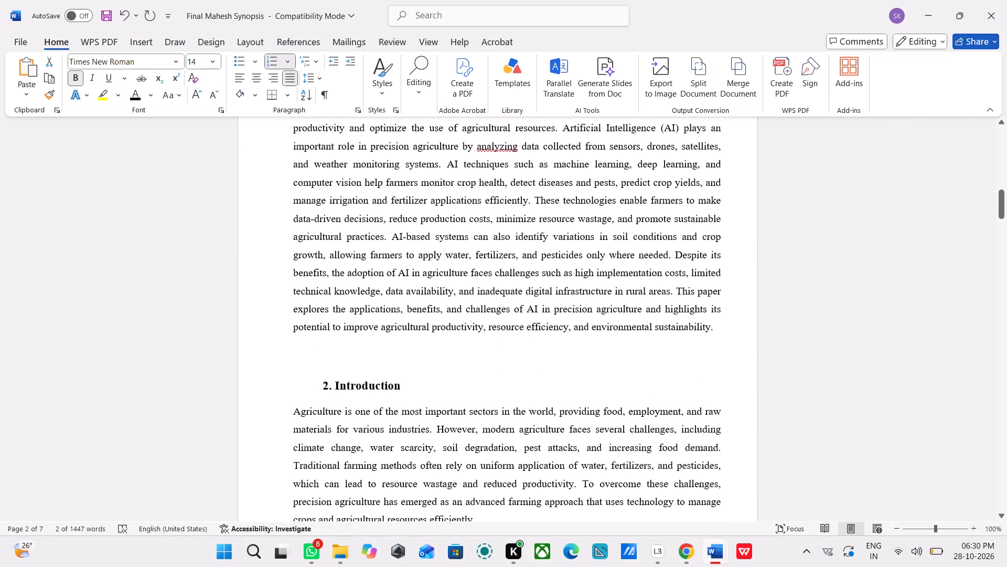
scroll(598, 316, "up", 1)
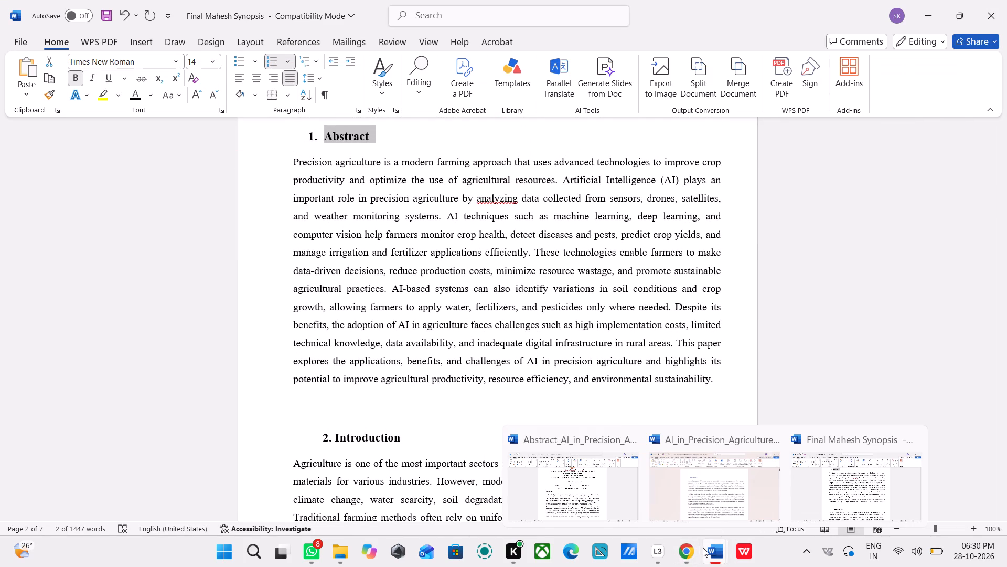
left_click(561, 253)
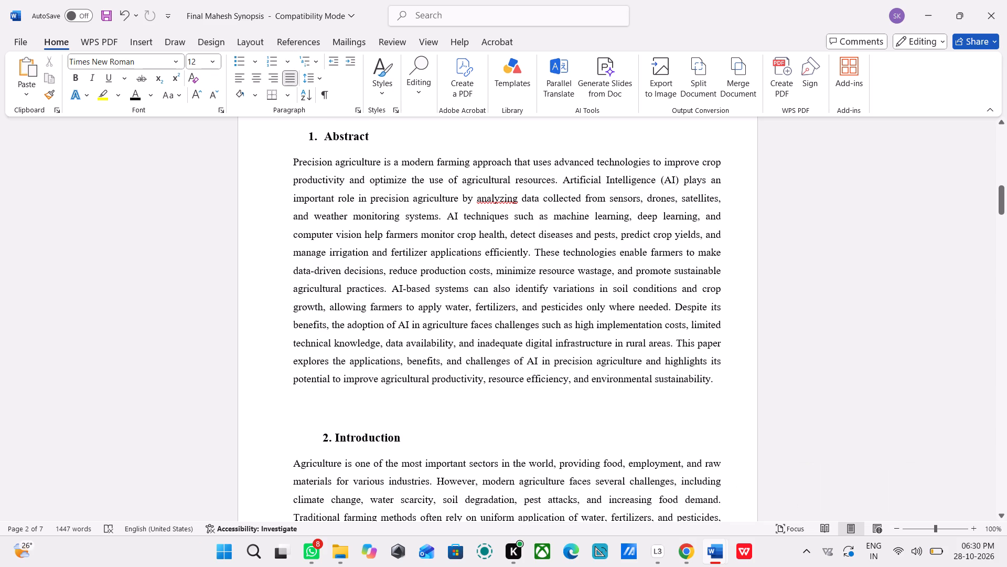
scroll(542, 280, "down", 5)
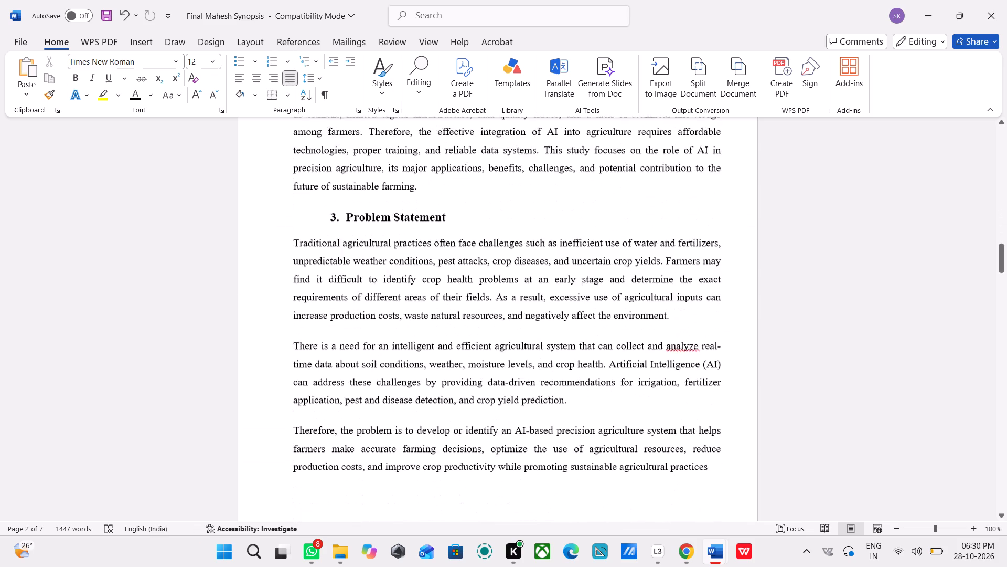
scroll(542, 280, "down", 6)
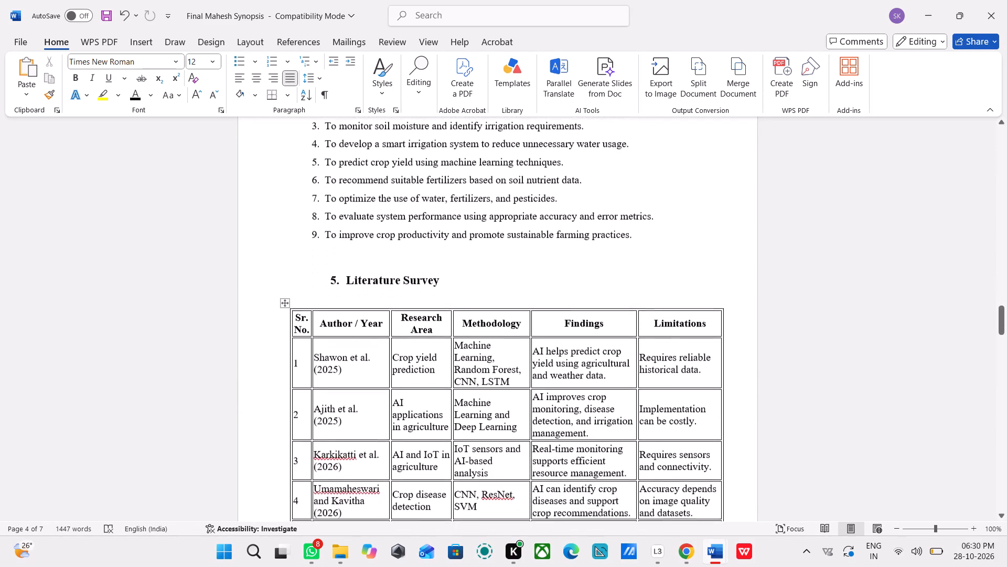
Delete the row numbered 6 on smart crop monitoring from the Literature Survey table.
scroll(542, 280, "down", 1)
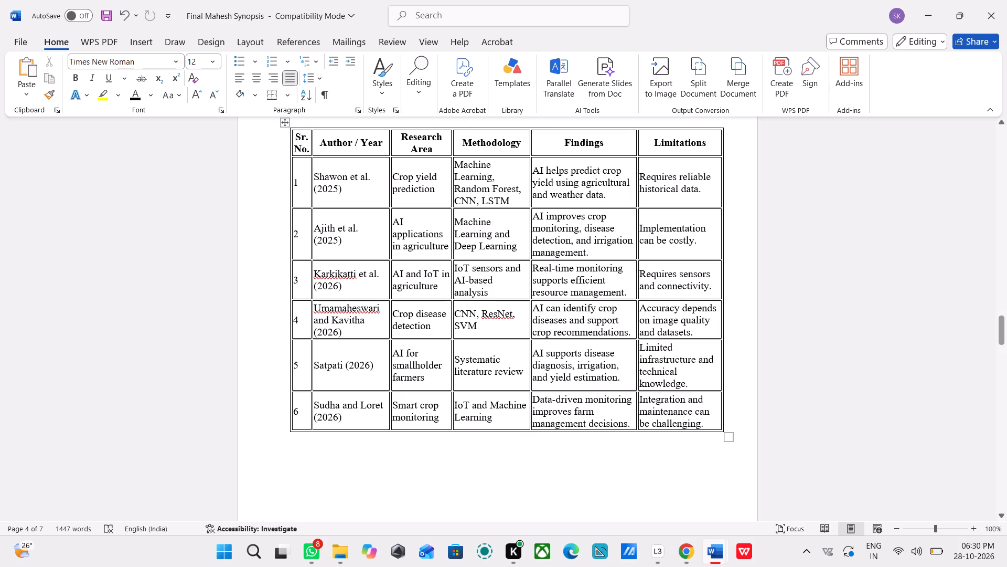
left_click_drag(703, 427, 375, 408)
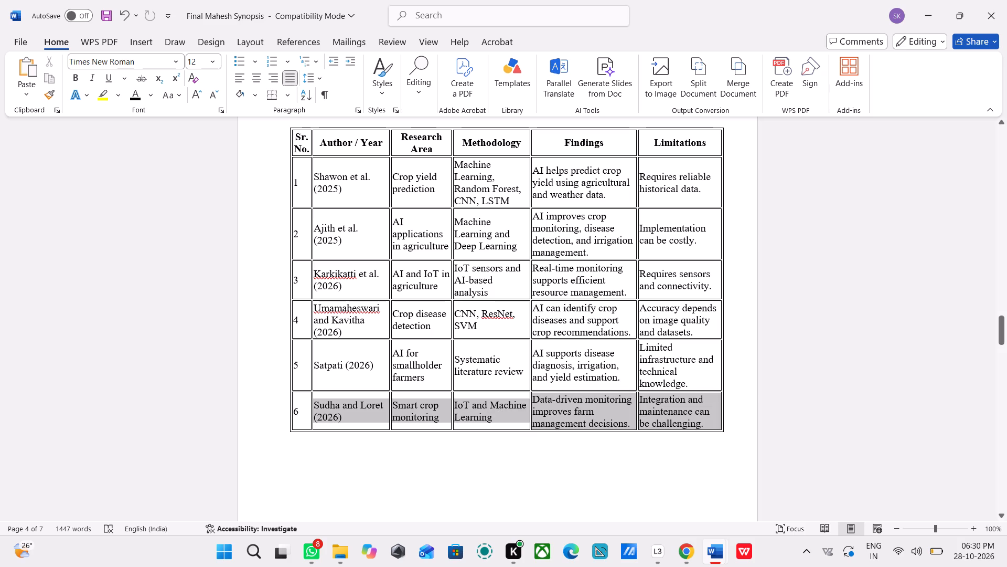
left_click_drag(375, 408, 264, 398)
key("BackSpace")
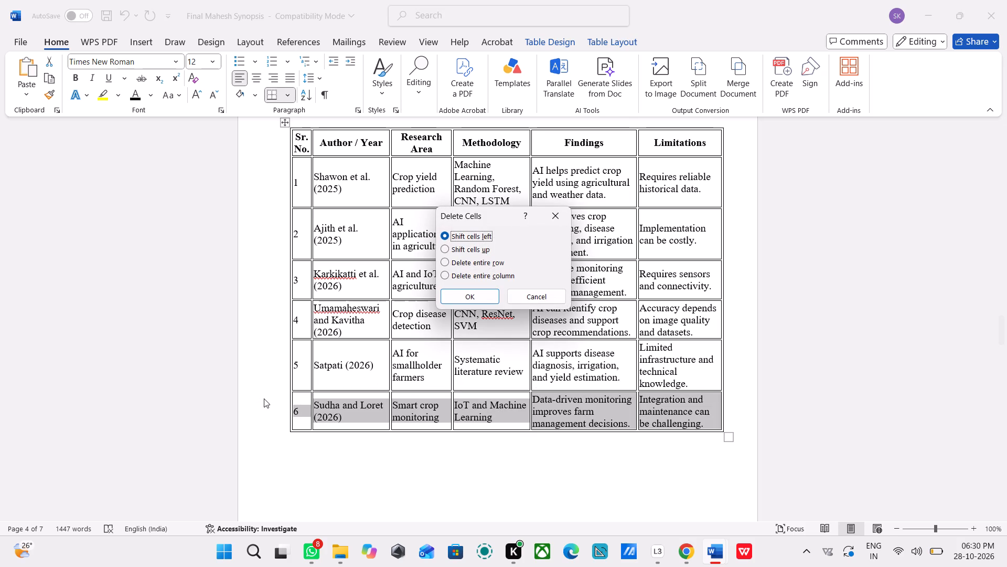
key("Return")
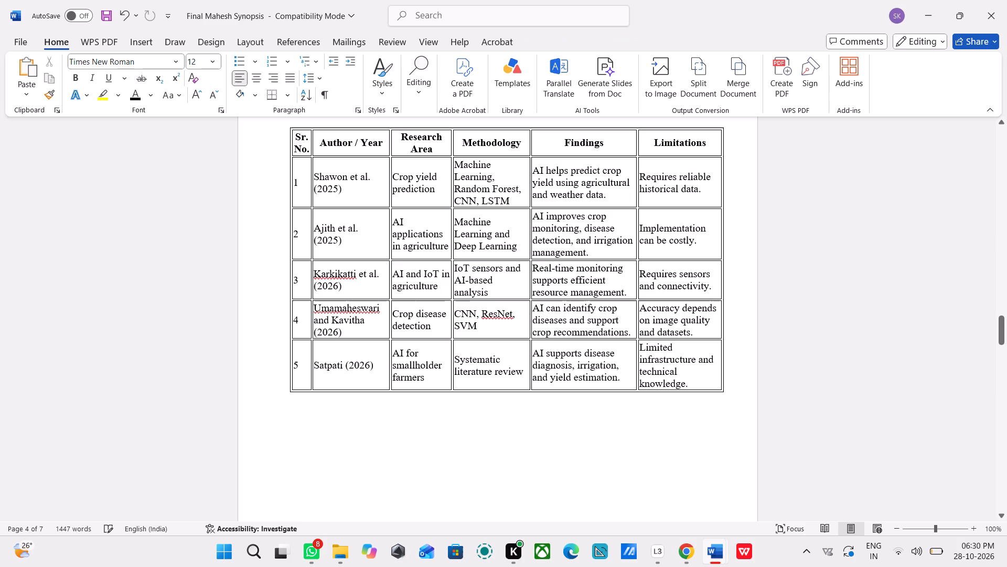
Remove extra blank line spacing above the Research Gap heading.
scroll(493, 415, "down", 2)
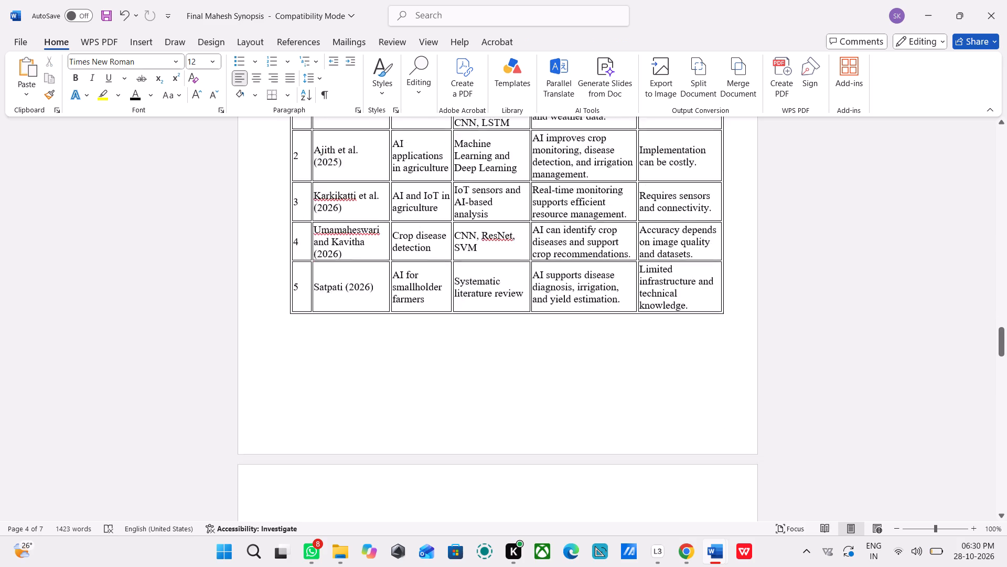
scroll(493, 415, "down", 1)
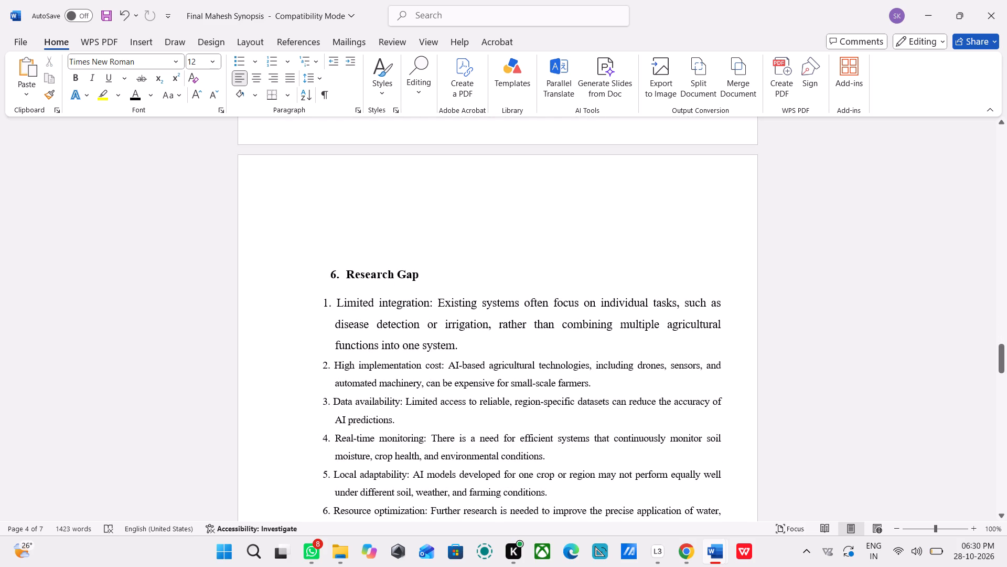
left_click(374, 246)
key("BackSpace")
key("BackSpace")
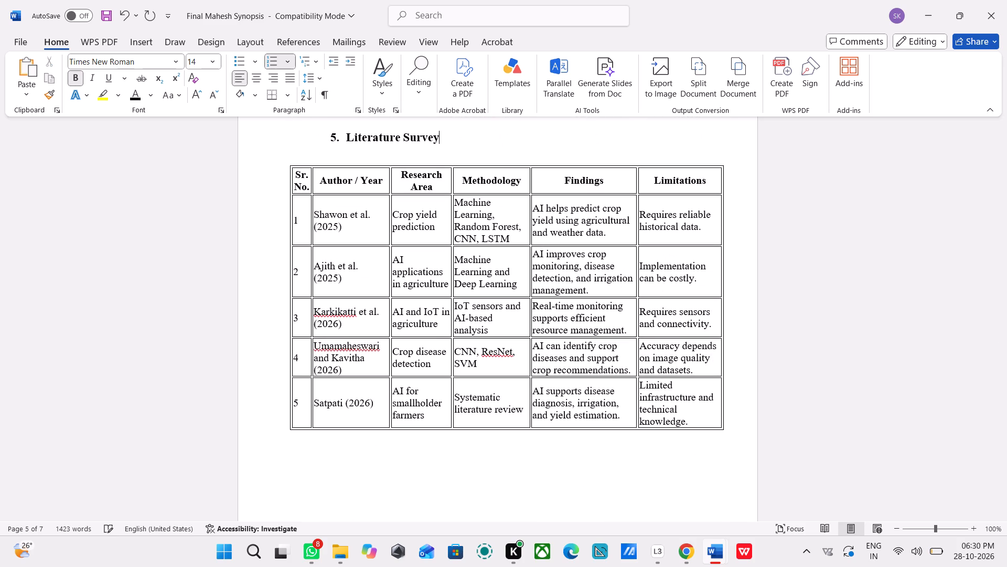
Insert a blank line above the Expected Outcomes heading to push it onto the same page as its list.
scroll(465, 425, "down", 3)
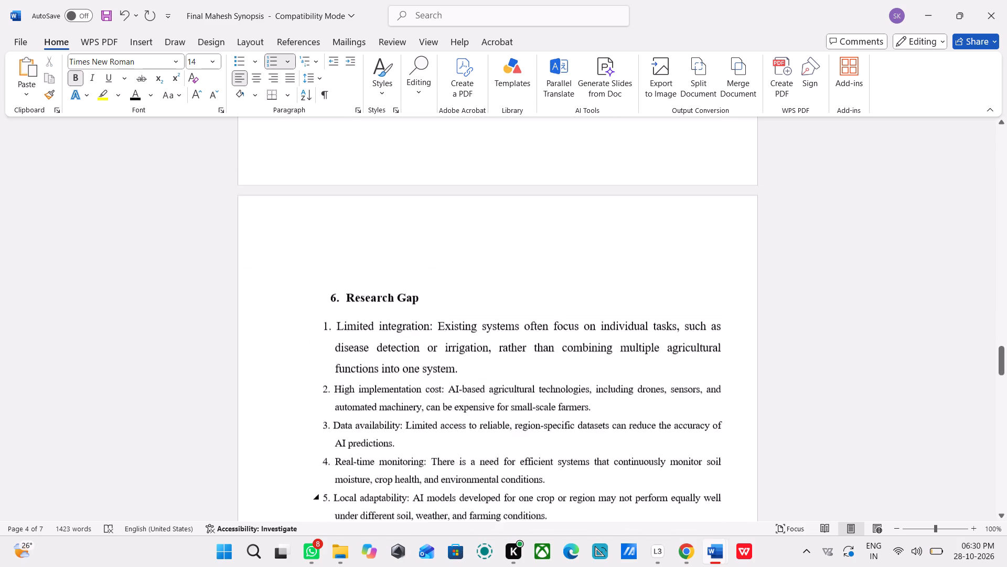
scroll(465, 425, "down", 4)
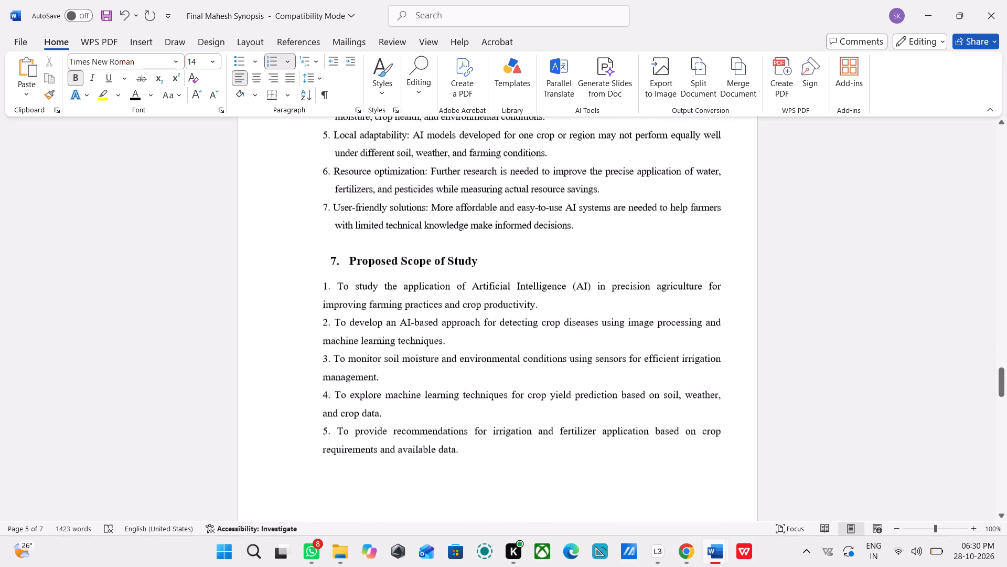
scroll(465, 425, "down", 2)
left_click(403, 287)
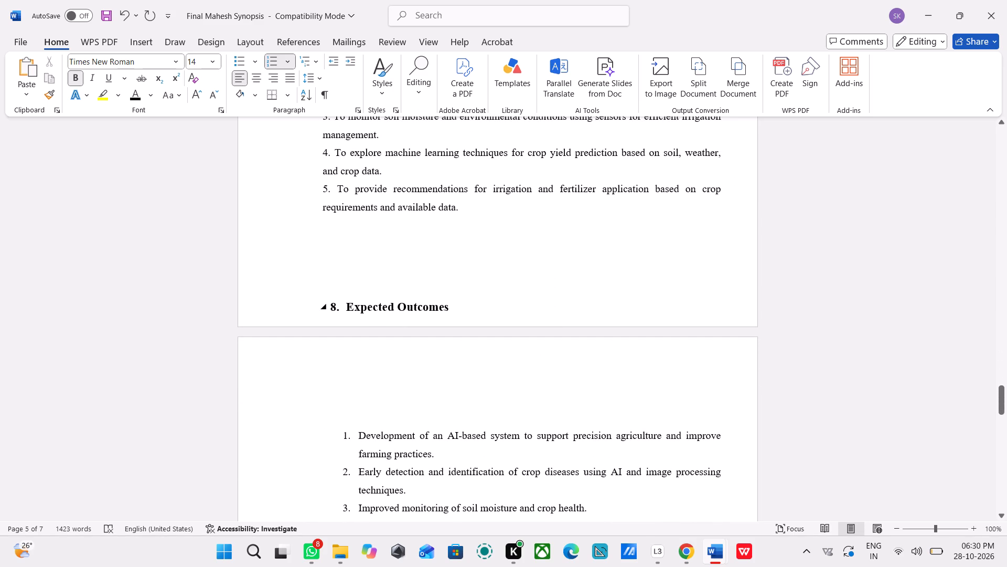
key("Return")
Check the remaining pages from Expected Outcomes to the end of the references and save the synopsis.
scroll(403, 287, "down", 3)
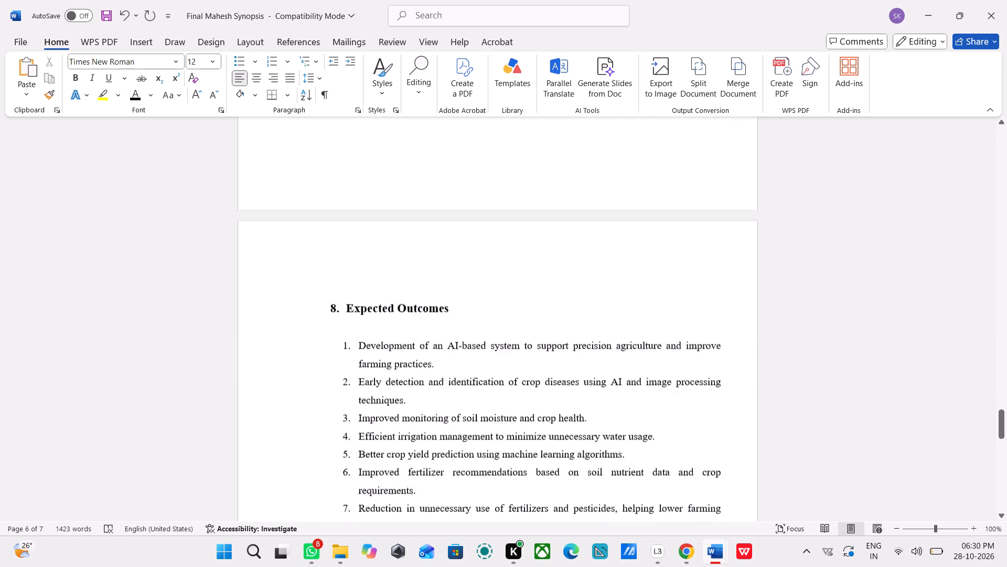
scroll(403, 287, "down", 6)
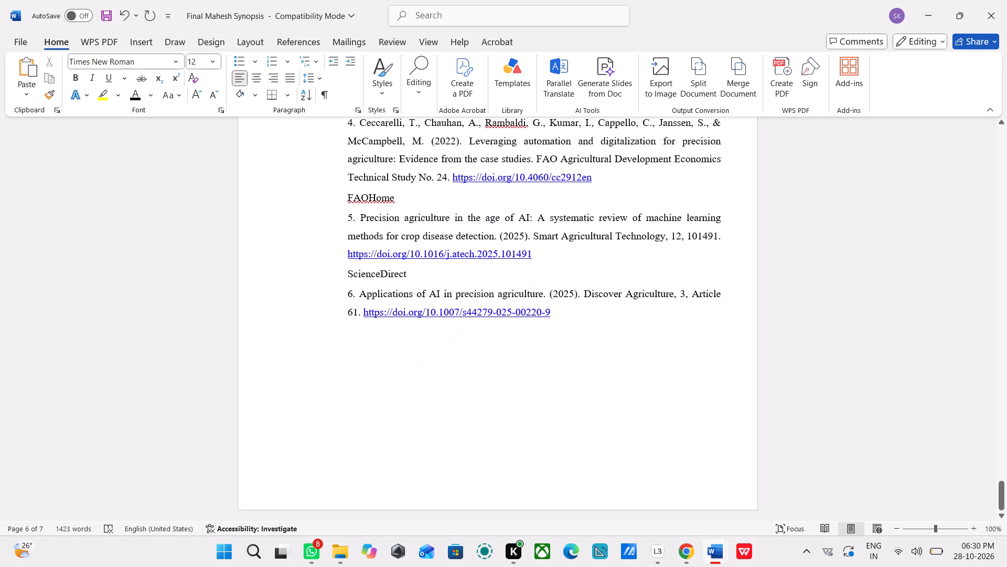
scroll(403, 287, "down", 3)
key("ctrl+s")
Delete the stray FAOHome line between references 4 and 5 and save the synopsis.
left_click(830, 352)
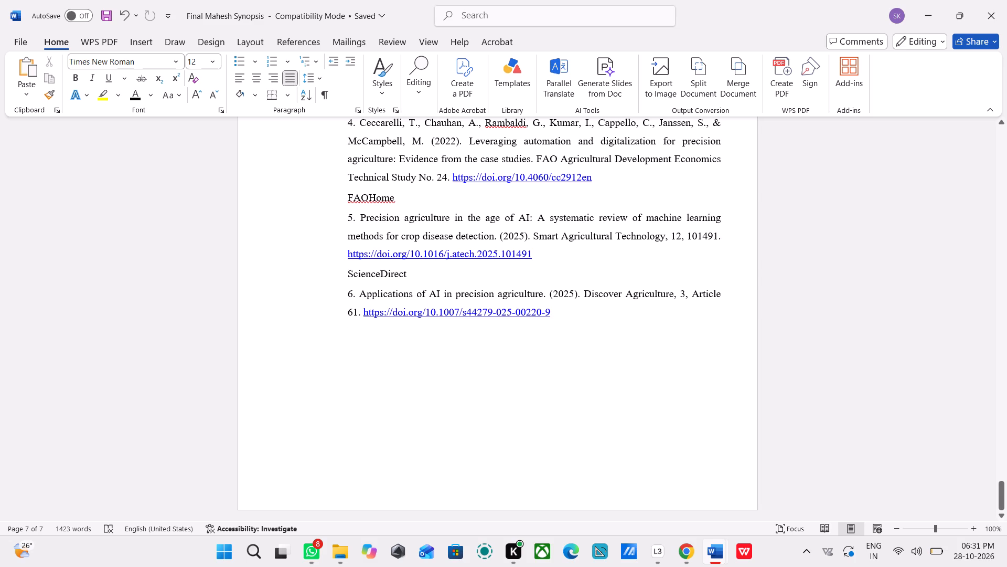
scroll(599, 198, "up", 1)
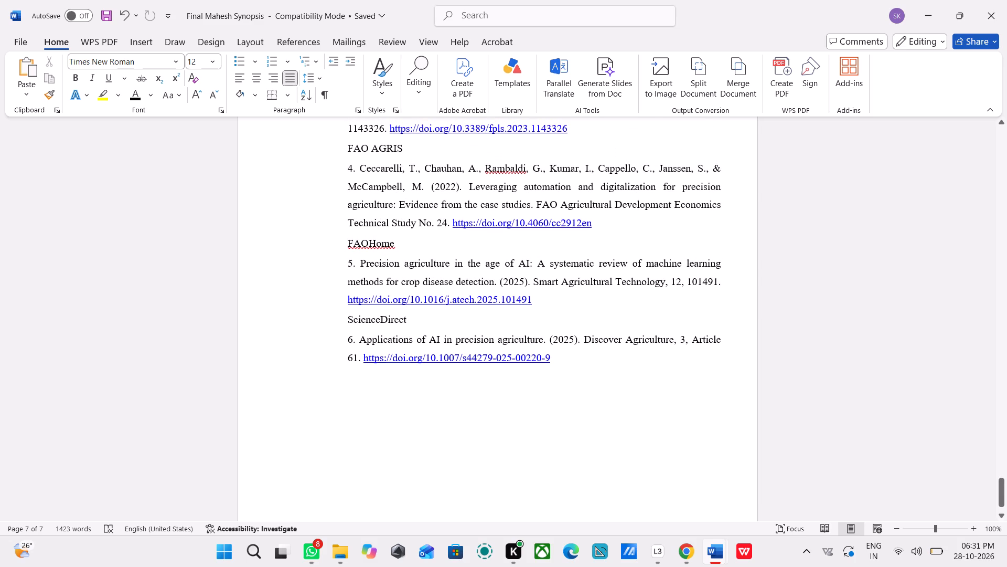
left_click(397, 246)
key("BackSpace")
key("BackSpace")
key("BackSpace")
key("BackSpace")
key("BackSpace")
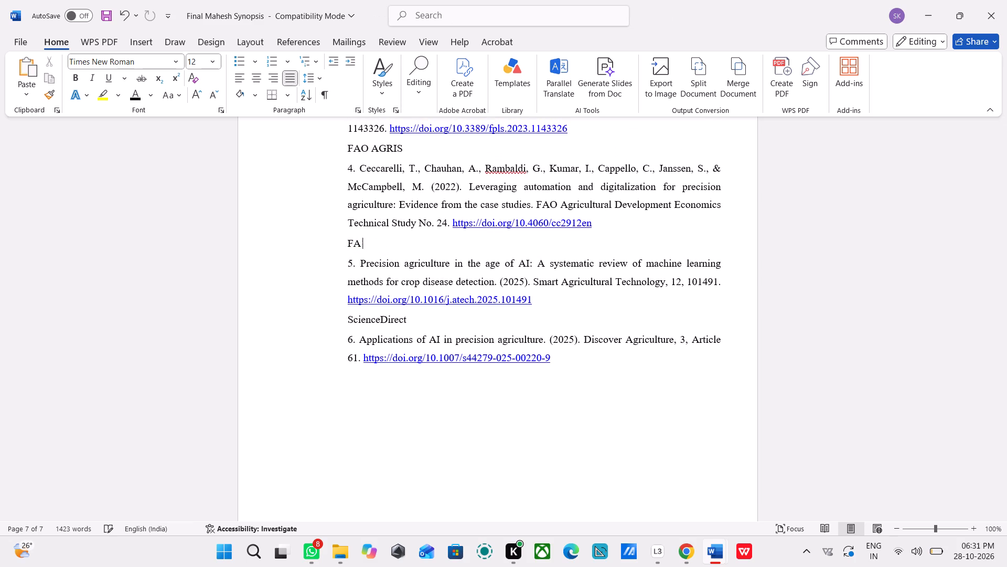
key("BackSpace")
key("BackSpace")
key("BackSpace")
key("BackSpace")
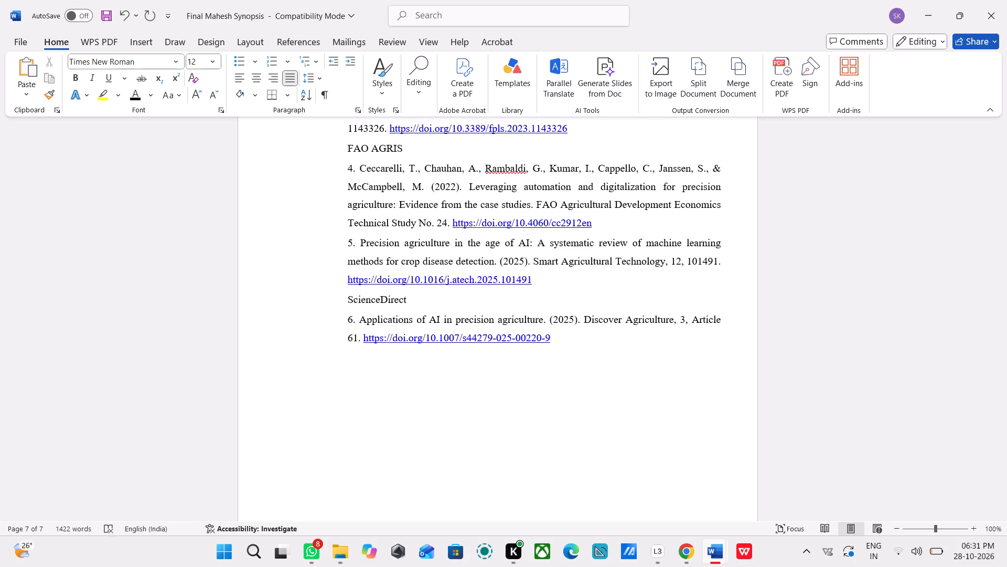
key("ctrl+s")
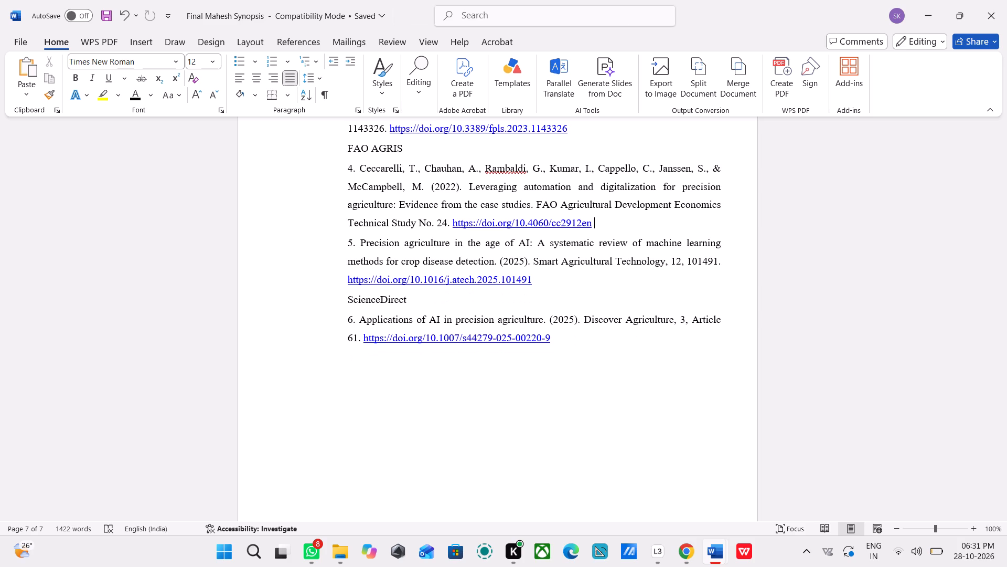
Delete reference 6 on applications of AI in precision agriculture, save the synopsis and close it.
key("Left")
key("Down")
key("Down")
key("Down")
key("Down")
key("Down")
key("Down")
key("BackSpace")
key("BackSpace")
key("BackSpace")
key("BackSpace")
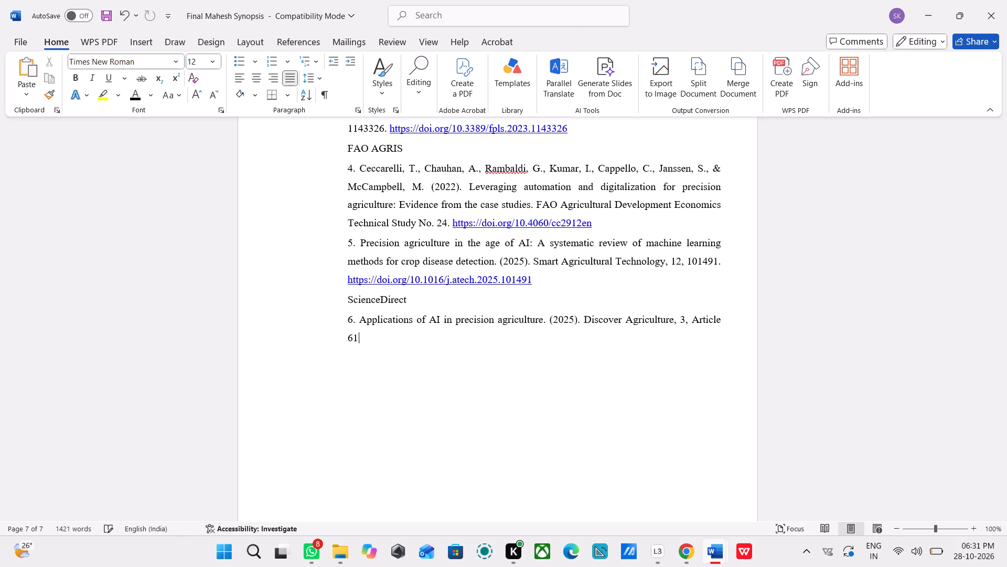
key("BackSpace")
key("BackSpace")
key("BackSpace")
key("BackSpace")
key("BackSpace")
key("BackSpace")
key("BackSpace")
key("BackSpace")
key("BackSpace")
key("BackSpace")
key("BackSpace")
key("BackSpace")
key("BackSpace")
key("BackSpace")
key("BackSpace")
key("BackSpace")
key("BackSpace")
key("BackSpace")
key("BackSpace")
key("BackSpace")
key("BackSpace")
key("BackSpace")
key("BackSpace")
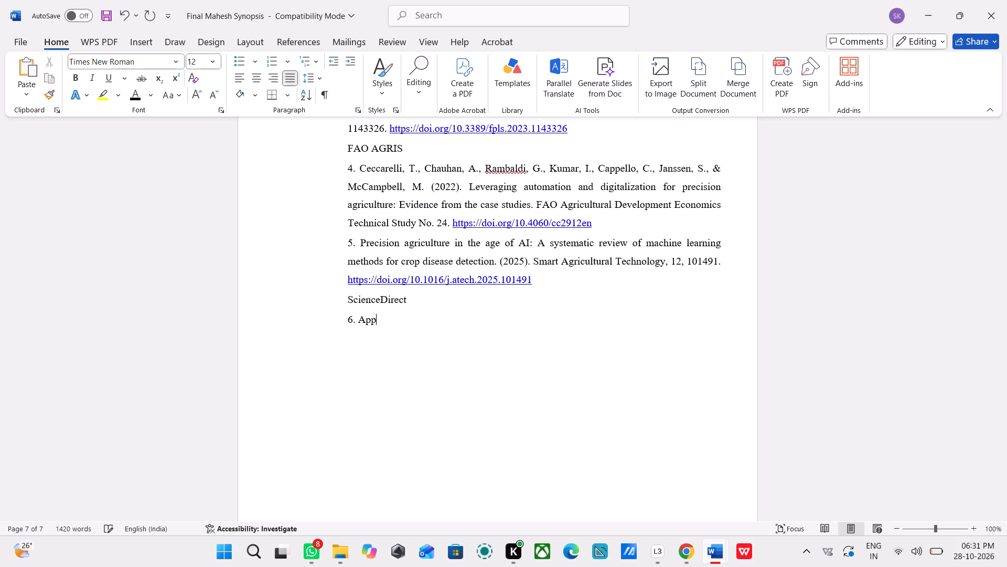
key("BackSpace")
key("BackSpace")
key("BackSpace")
key("BackSpace")
key("BackSpace")
key("BackSpace")
key("BackSpace")
key("BackSpace")
key("ctrl+s")
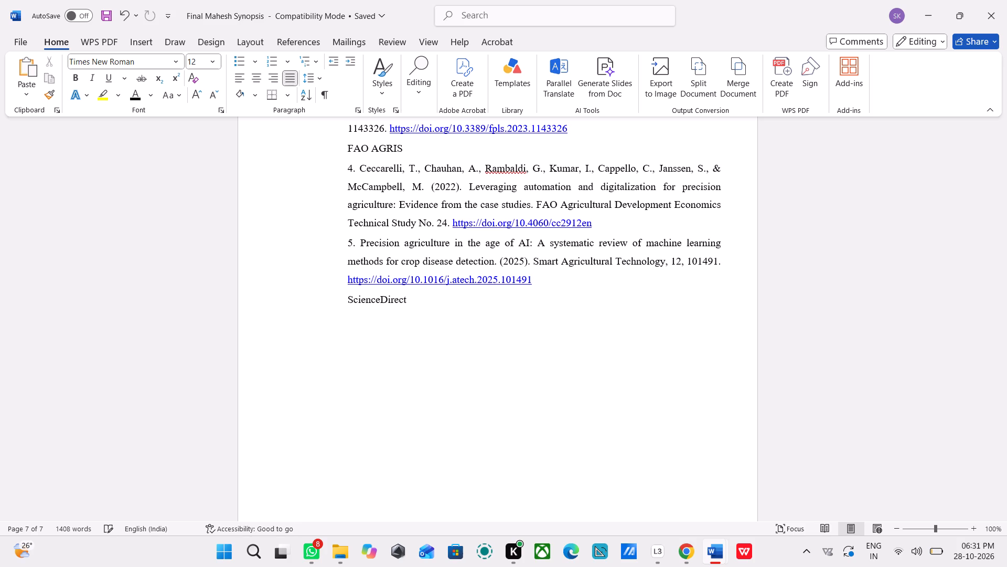
left_click(991, 0)
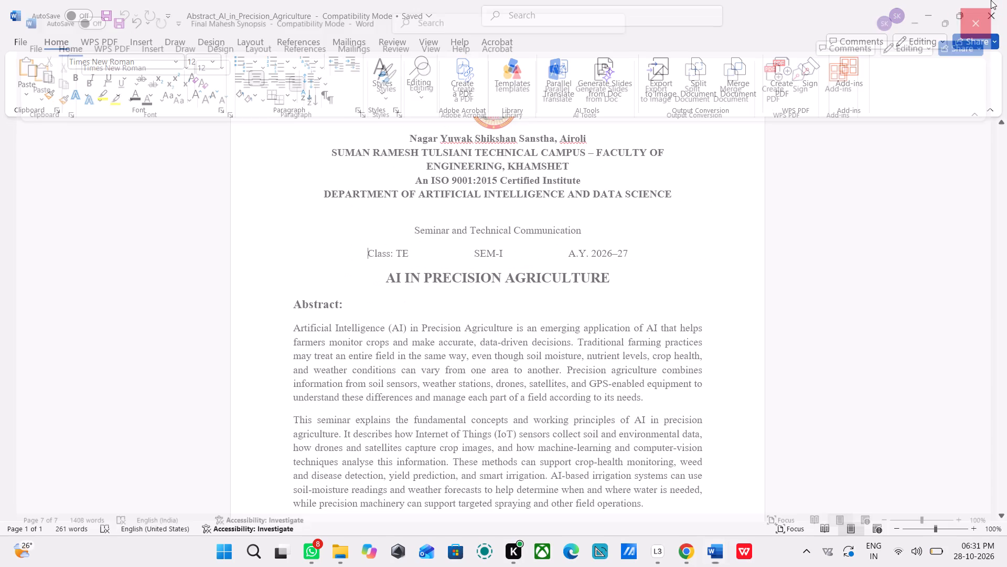
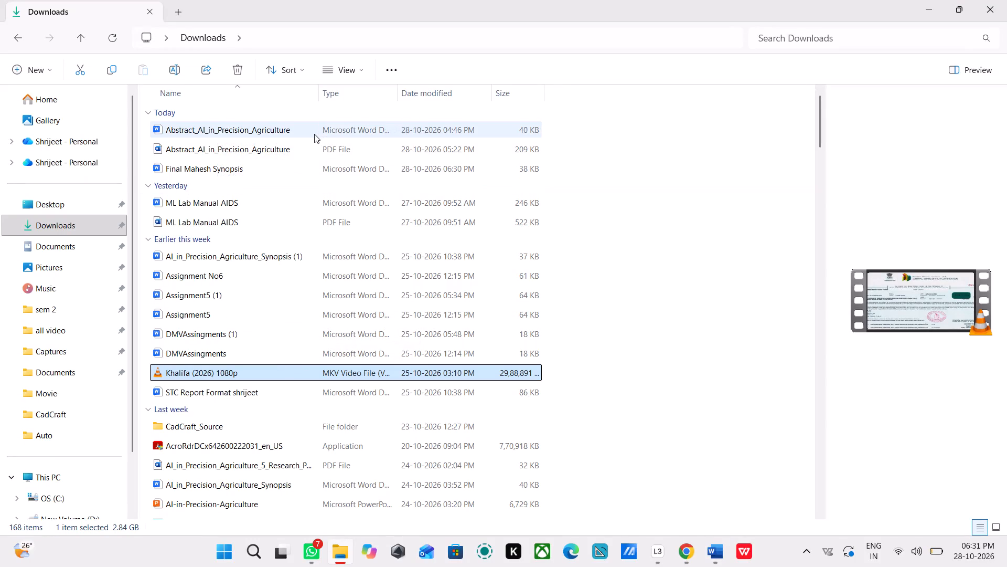
Open the STC Report Format document from Downloads, look over its title page and close it.
double_click(224, 391)
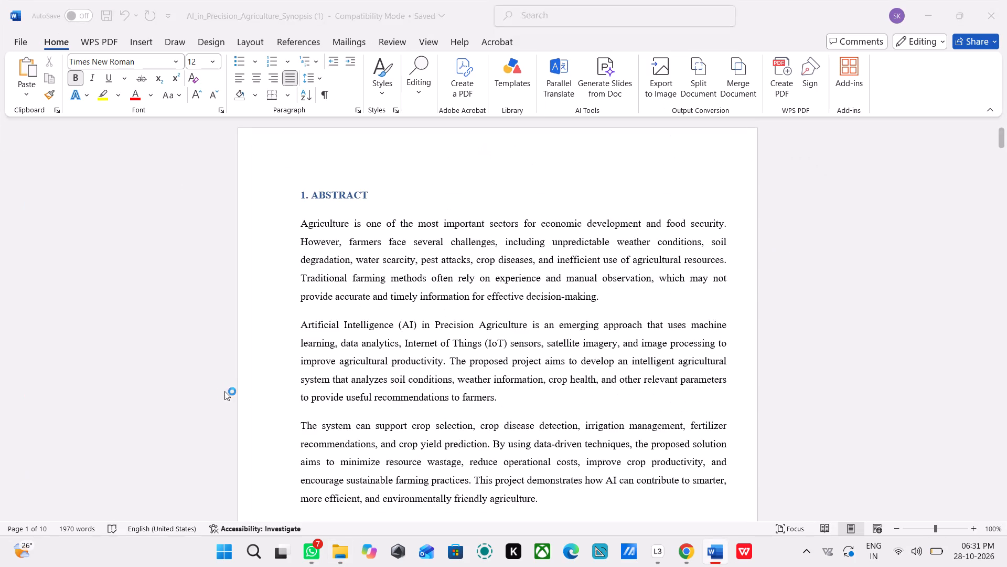
scroll(399, 310, "down", 2)
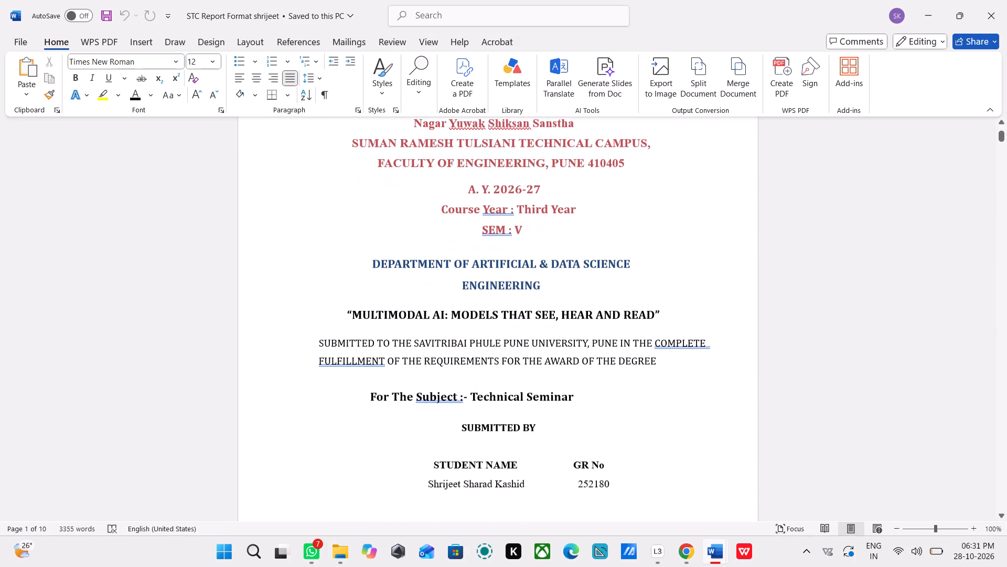
scroll(399, 310, "down", 1)
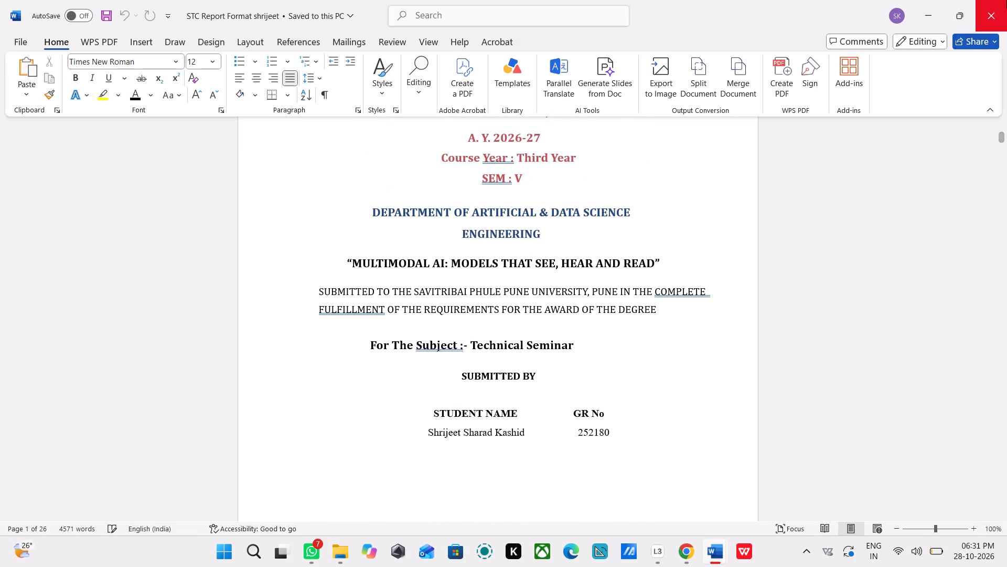
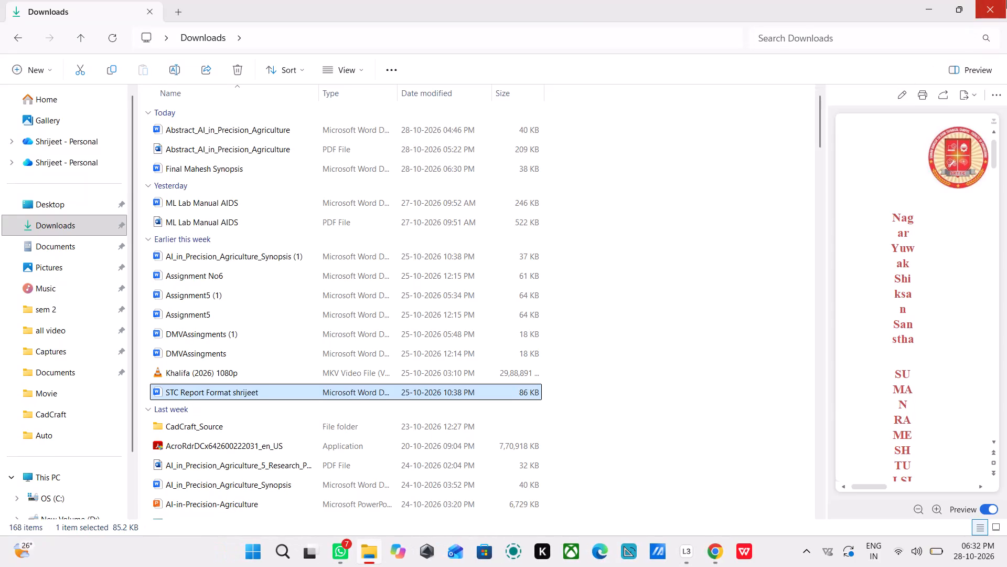
Close the Downloads folder window and open the vishwajit stc report document from the desktop.
left_click(1006, 0)
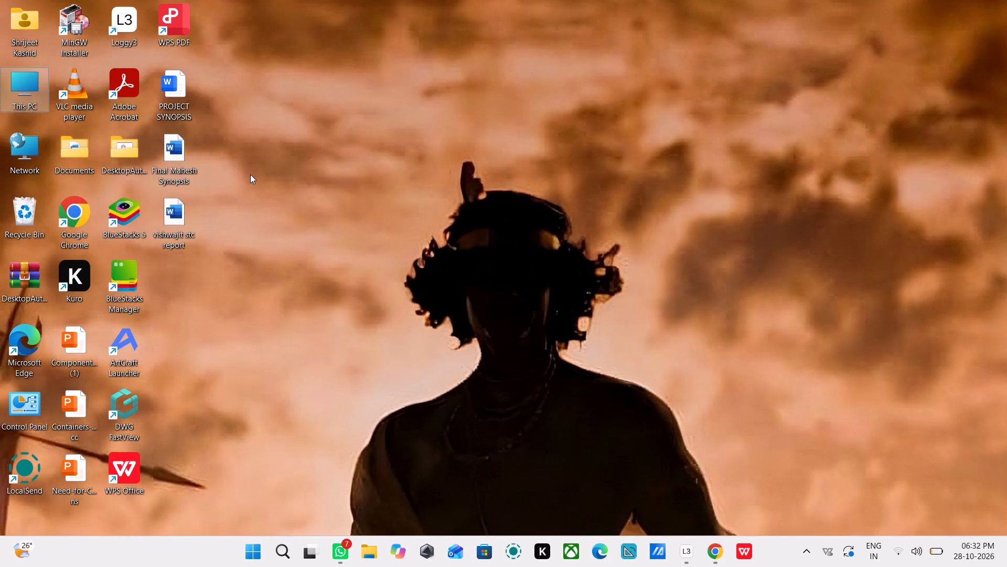
double_click(184, 206)
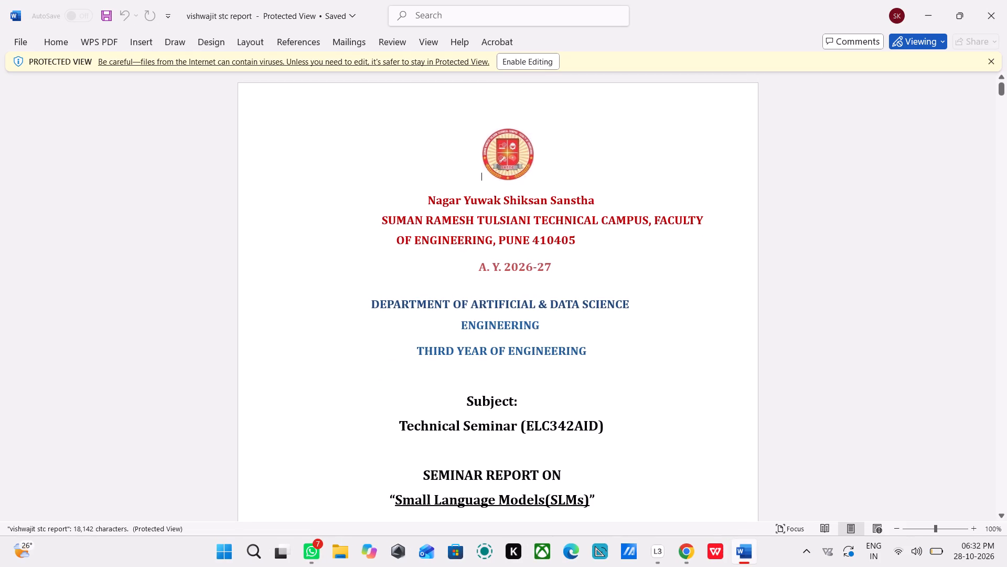
Enable editing of the protected seminar report.
left_click(534, 64)
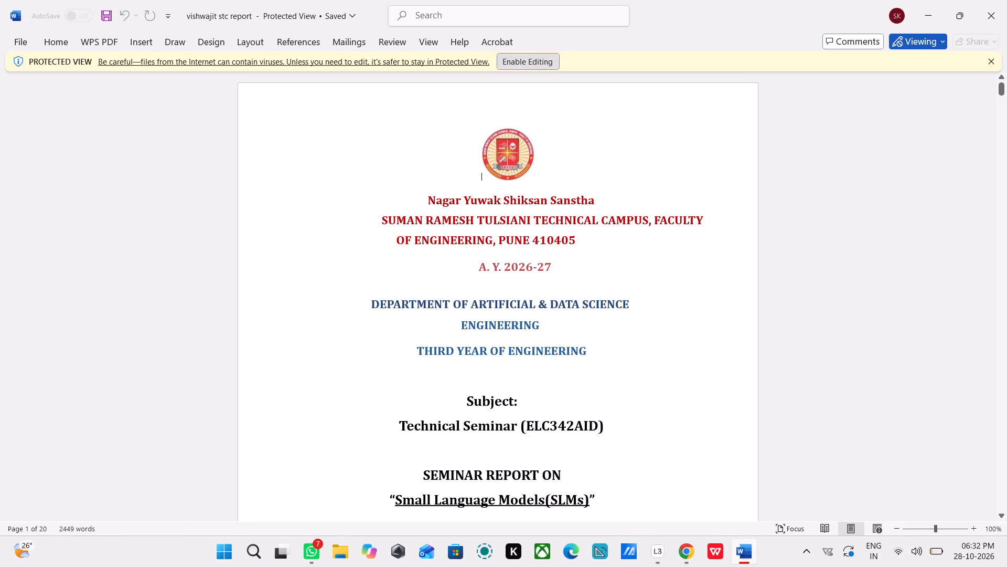
Replace the seminar report title on the cover page with "AI in Precision Agriculture", keeping the surrounding quotation marks.
scroll(584, 468, "down", 2)
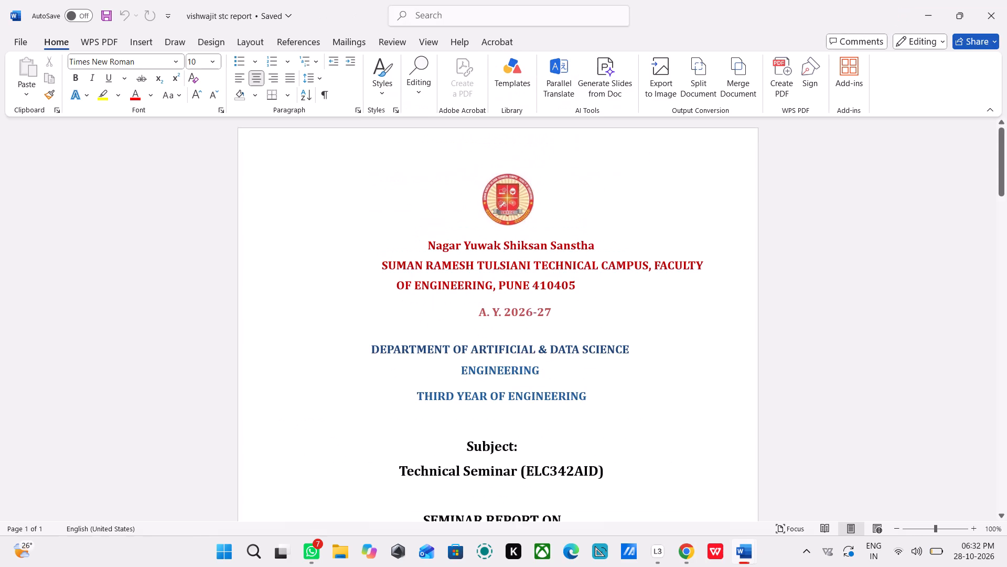
scroll(589, 489, "down", 5)
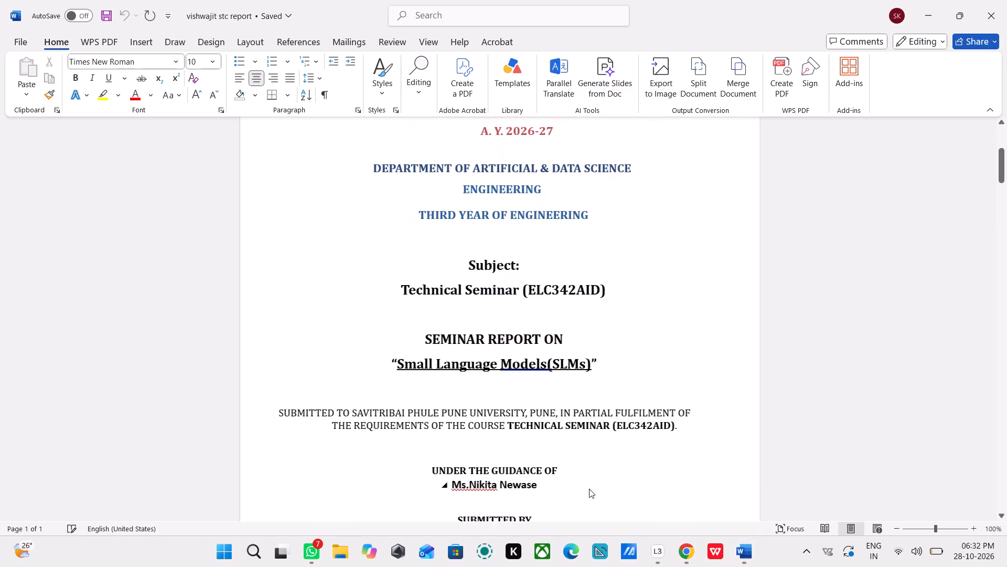
scroll(589, 489, "down", 1)
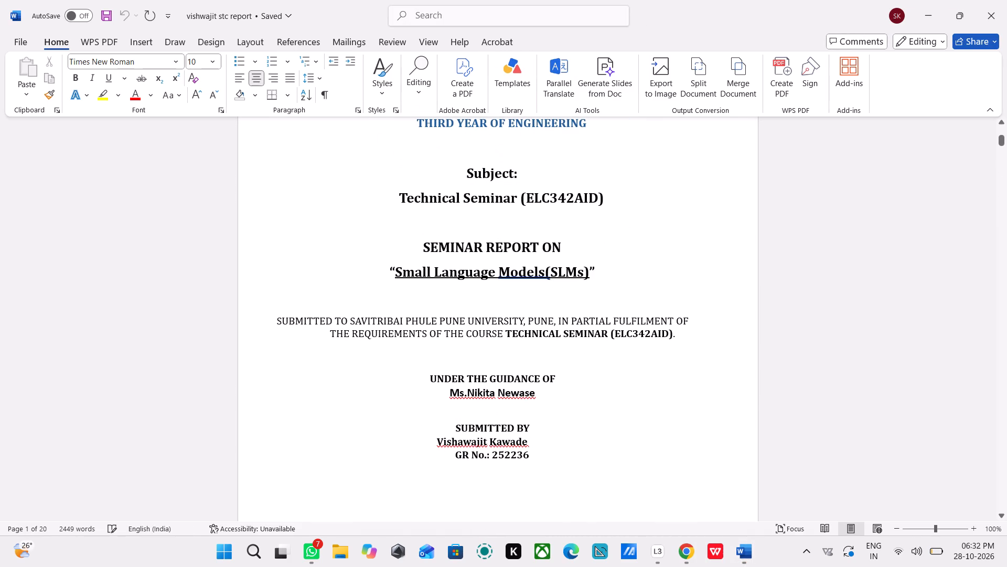
left_click(590, 274)
key("BackSpace")
key("BackSpace")
key("BackSpace")
key("BackSpace")
key("BackSpace")
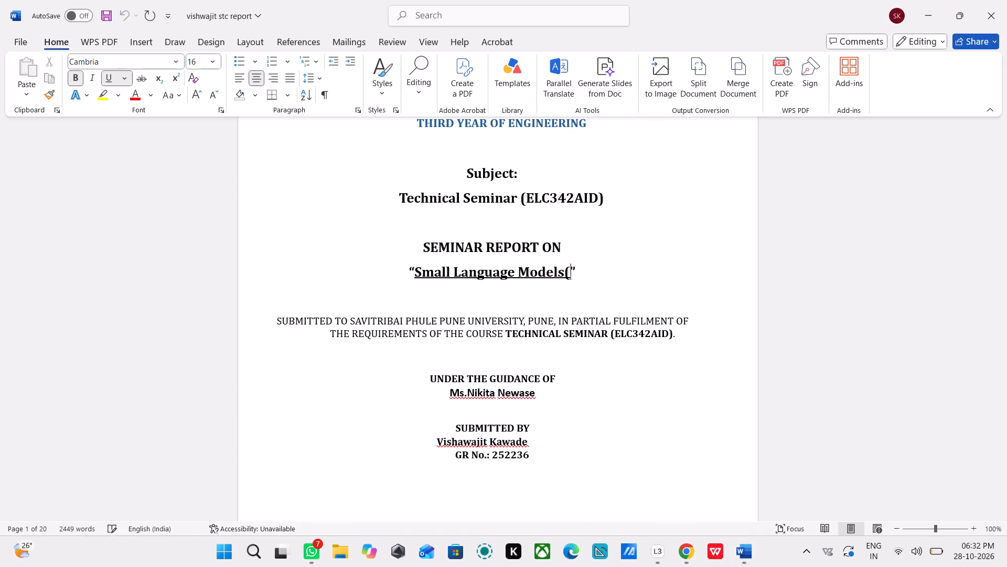
key("BackSpace")
key("BackSpace")
key("BackSpace")
key("BackSpace")
key("BackSpace")
key("BackSpace")
key("BackSpace")
key("BackSpace")
key("BackSpace")
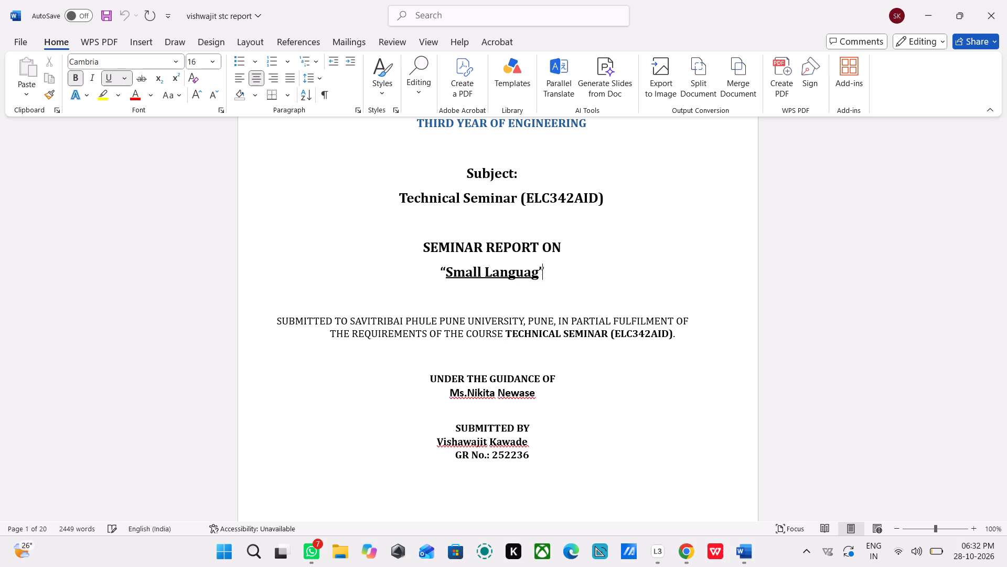
key("BackSpace")
key("BackSpace")
key("BackSpace")
key("BackSpace")
key("BackSpace")
key("BackSpace")
key("BackSpace")
key("BackSpace")
key("BackSpace")
key("BackSpace")
key("BackSpace")
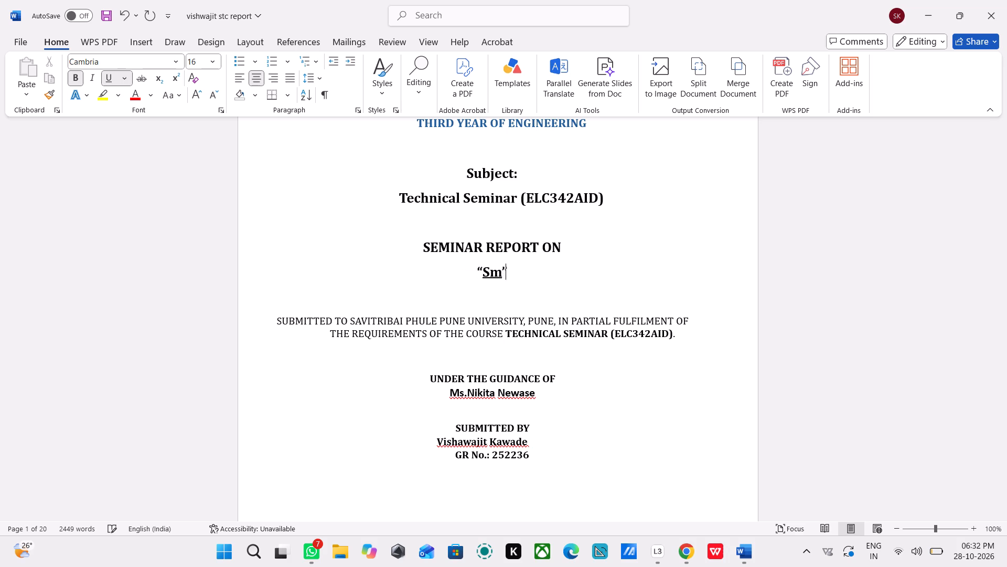
key("BackSpace")
key("BackSpace")
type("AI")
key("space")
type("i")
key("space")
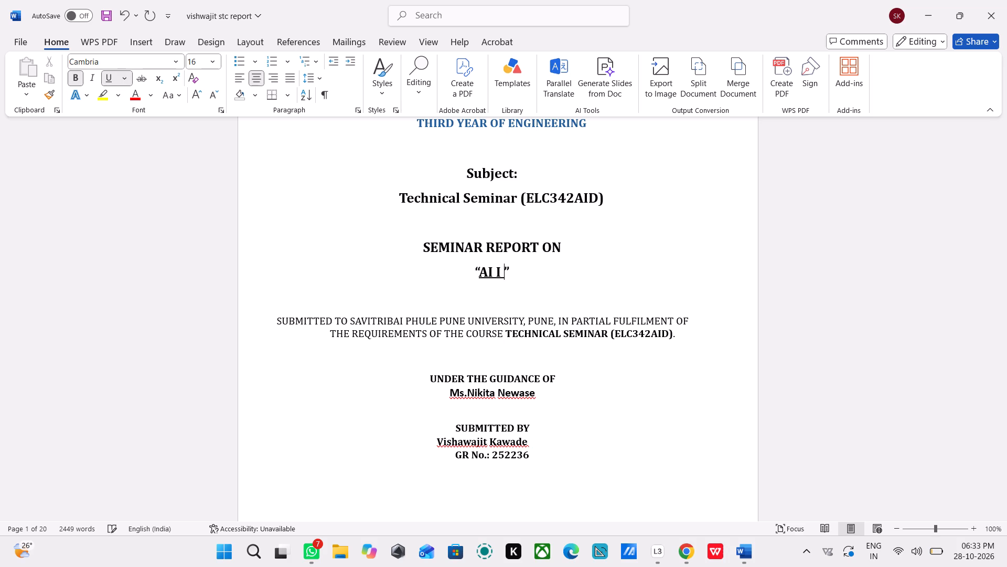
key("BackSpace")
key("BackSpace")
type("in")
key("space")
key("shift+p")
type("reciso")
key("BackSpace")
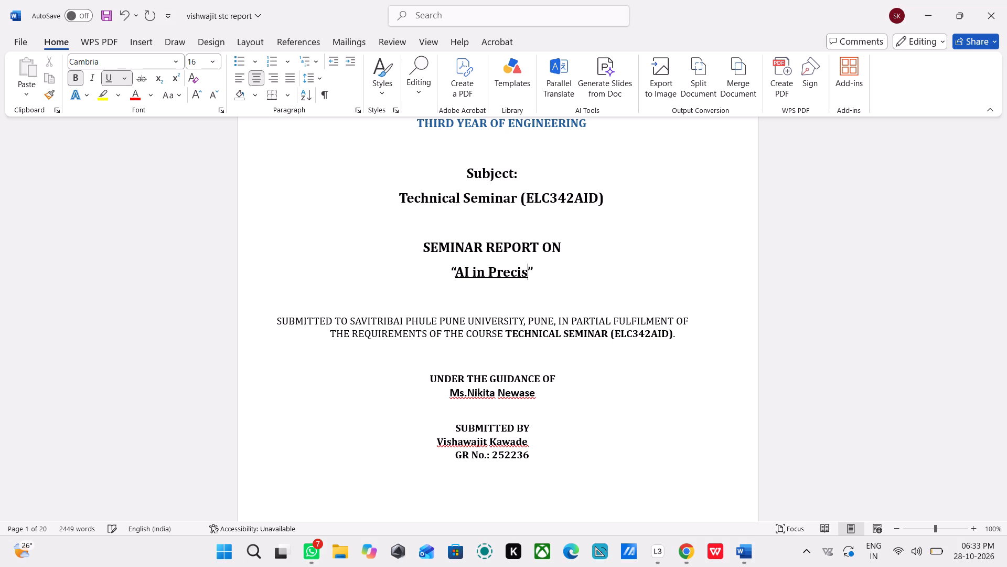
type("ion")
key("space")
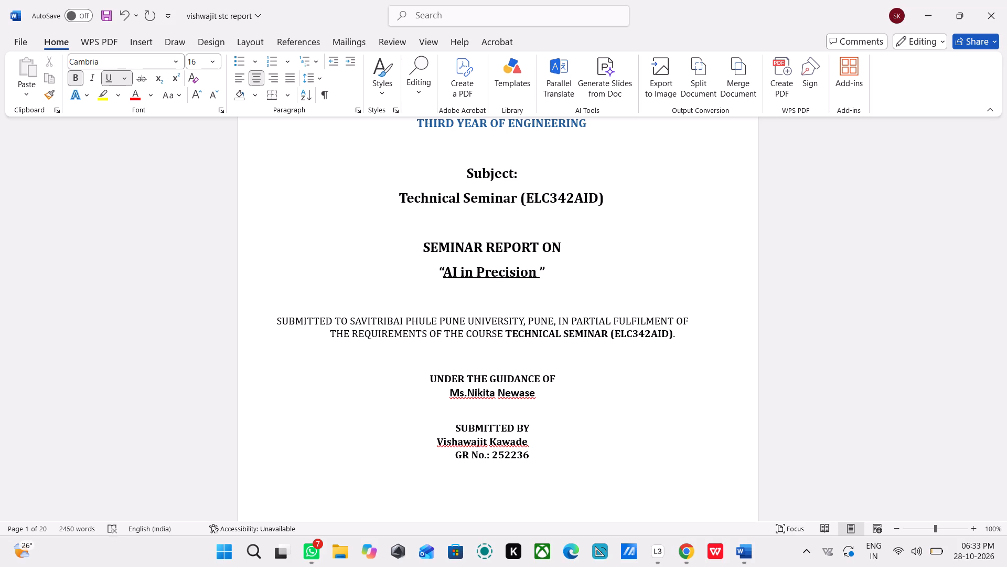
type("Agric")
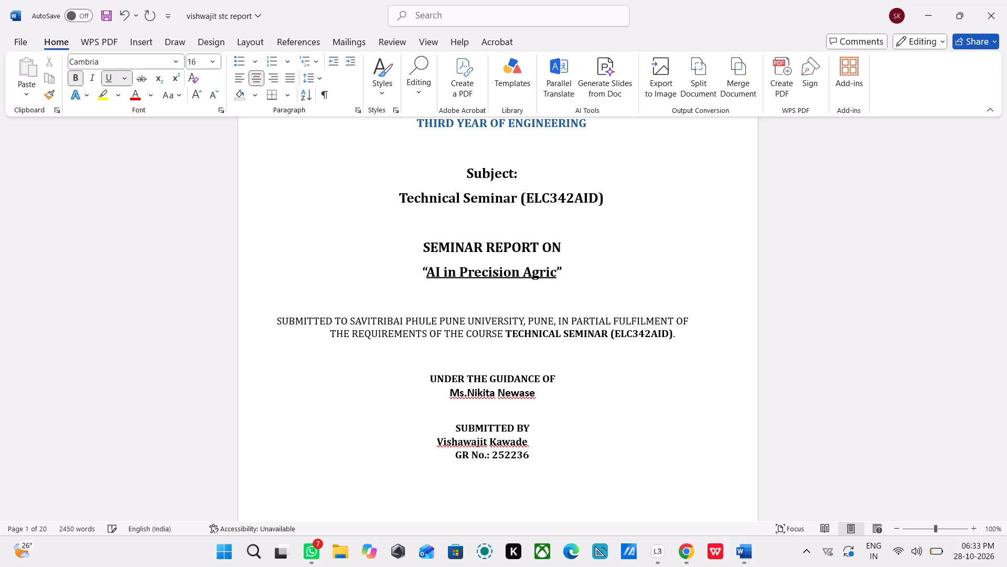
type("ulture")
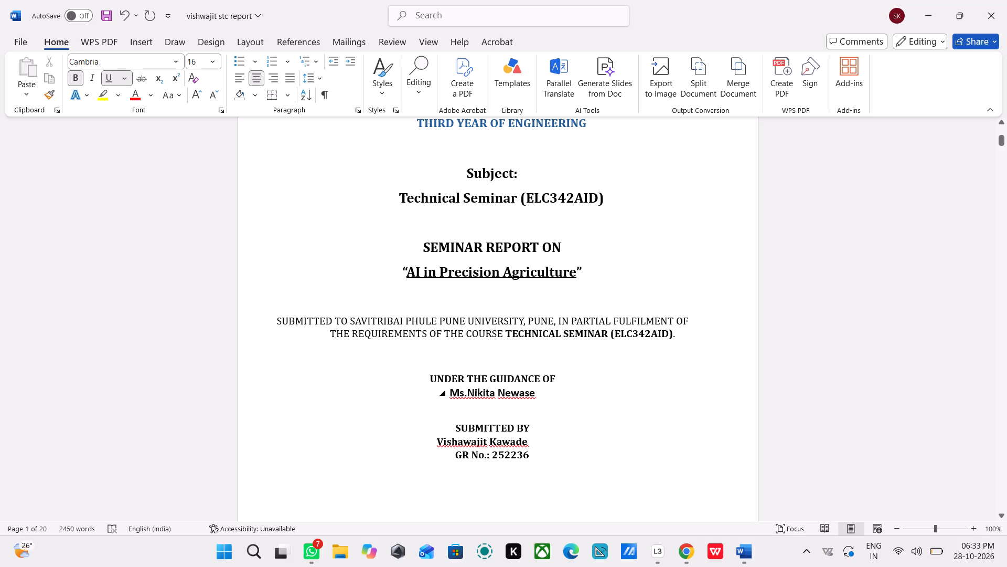
Replace the name under SUBMITTED BY on the cover page with the new student's full name.
left_click(526, 442)
key("BackSpace")
key("BackSpace")
key("BackSpace")
key("BackSpace")
key("BackSpace")
key("BackSpace")
key("BackSpace")
key("BackSpace")
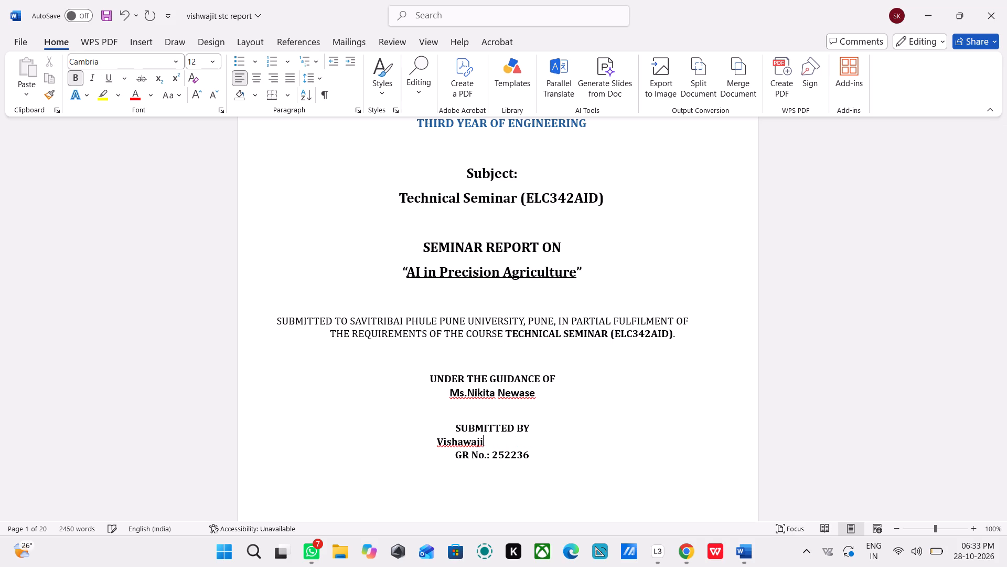
key("BackSpace")
key("BackSpace")
key("BackSpace")
key("BackSpace")
key("BackSpace")
key("BackSpace")
key("BackSpace")
key("BackSpace")
key("BackSpace")
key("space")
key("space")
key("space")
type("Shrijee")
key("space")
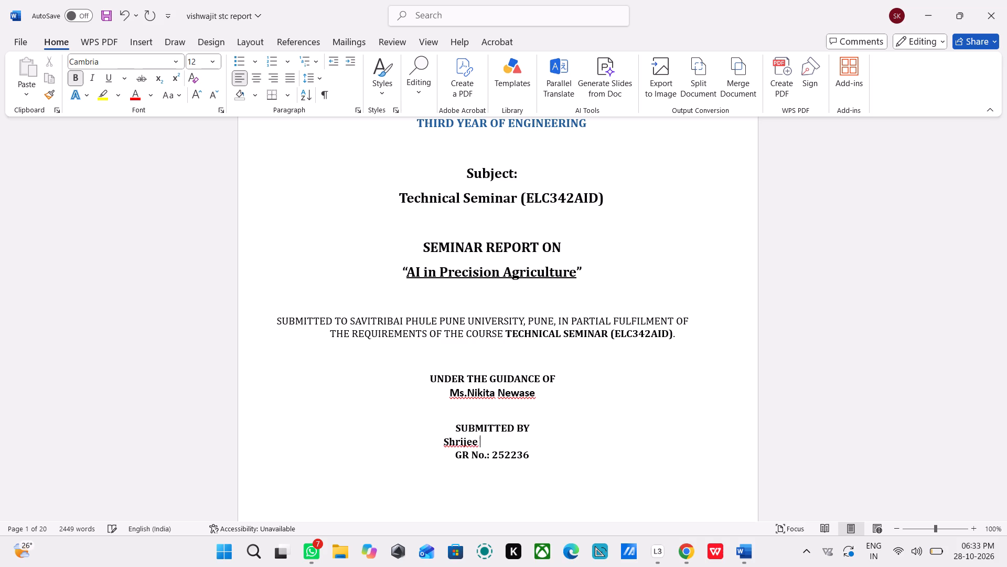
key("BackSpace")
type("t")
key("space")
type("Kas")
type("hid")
Insert spaces before the student's name so it lines up with the GR No. line below it.
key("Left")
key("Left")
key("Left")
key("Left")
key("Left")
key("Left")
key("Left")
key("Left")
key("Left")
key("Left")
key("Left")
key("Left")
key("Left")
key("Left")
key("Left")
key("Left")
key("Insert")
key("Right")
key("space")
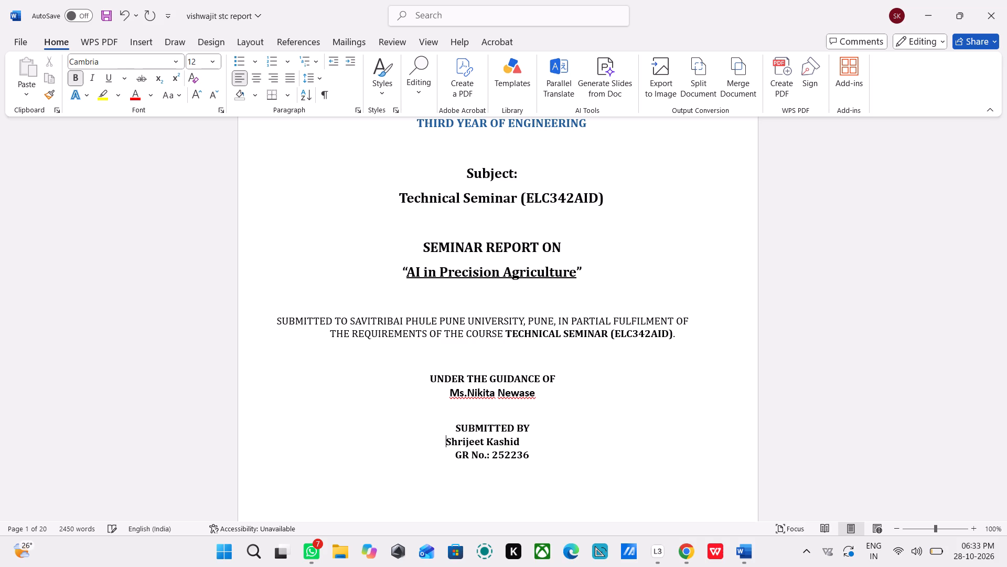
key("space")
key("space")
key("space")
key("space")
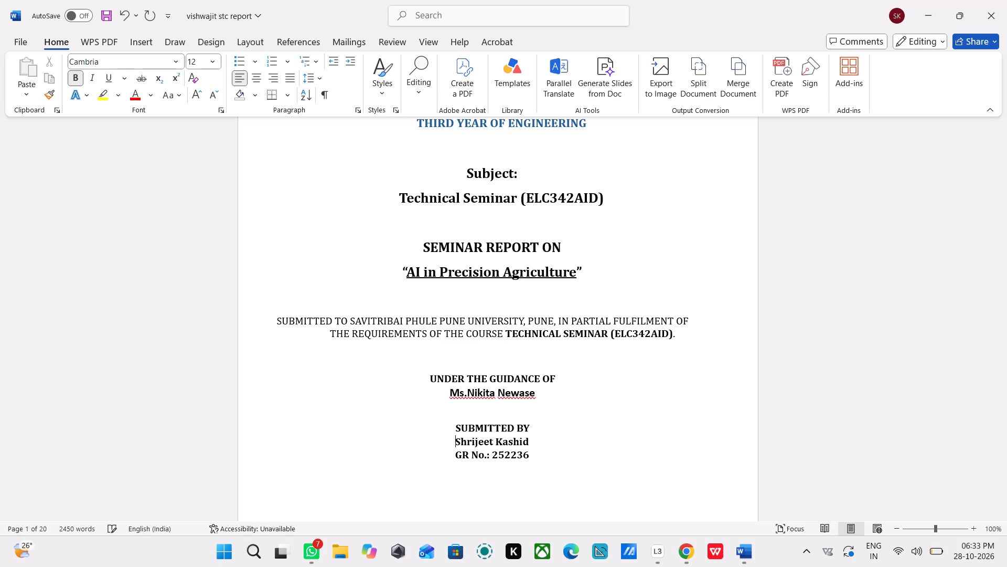
Replace the last three digits of the GR No. on the cover page with those of the new student.
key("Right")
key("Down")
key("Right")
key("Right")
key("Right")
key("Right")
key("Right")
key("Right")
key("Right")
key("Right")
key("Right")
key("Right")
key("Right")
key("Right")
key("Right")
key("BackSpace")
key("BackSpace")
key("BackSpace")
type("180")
Replace the last four digits of the GR No. in the certificate paragraph with those of the new student.
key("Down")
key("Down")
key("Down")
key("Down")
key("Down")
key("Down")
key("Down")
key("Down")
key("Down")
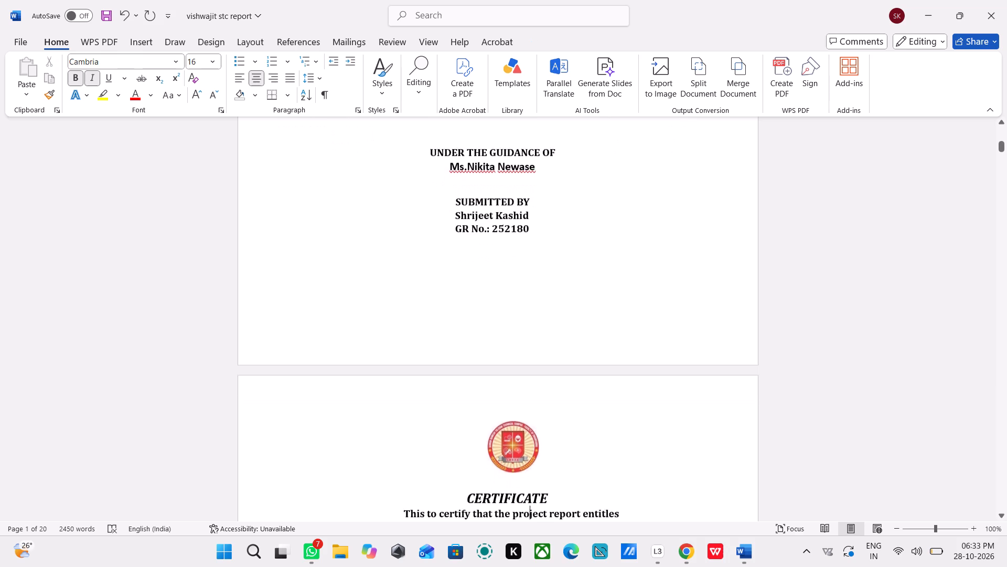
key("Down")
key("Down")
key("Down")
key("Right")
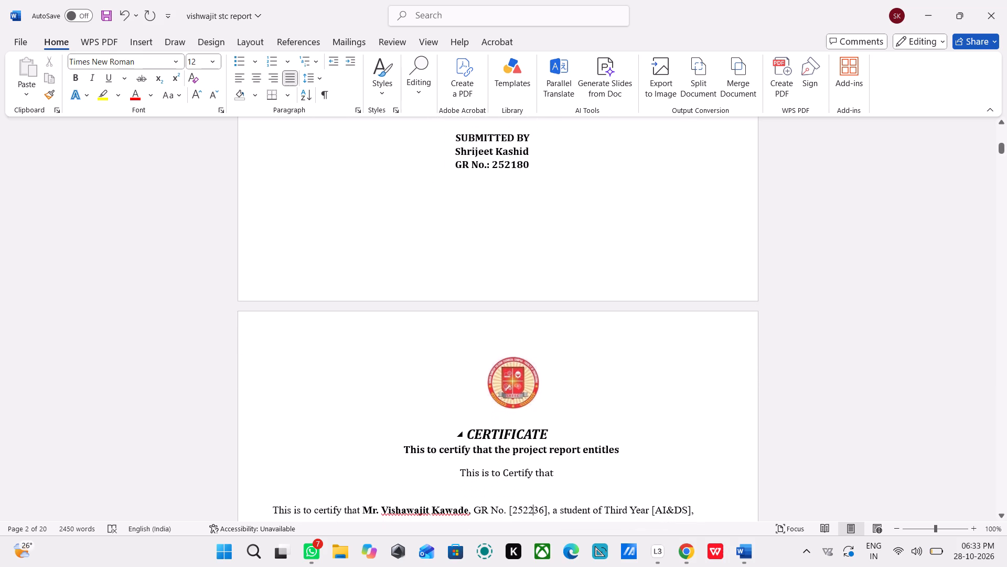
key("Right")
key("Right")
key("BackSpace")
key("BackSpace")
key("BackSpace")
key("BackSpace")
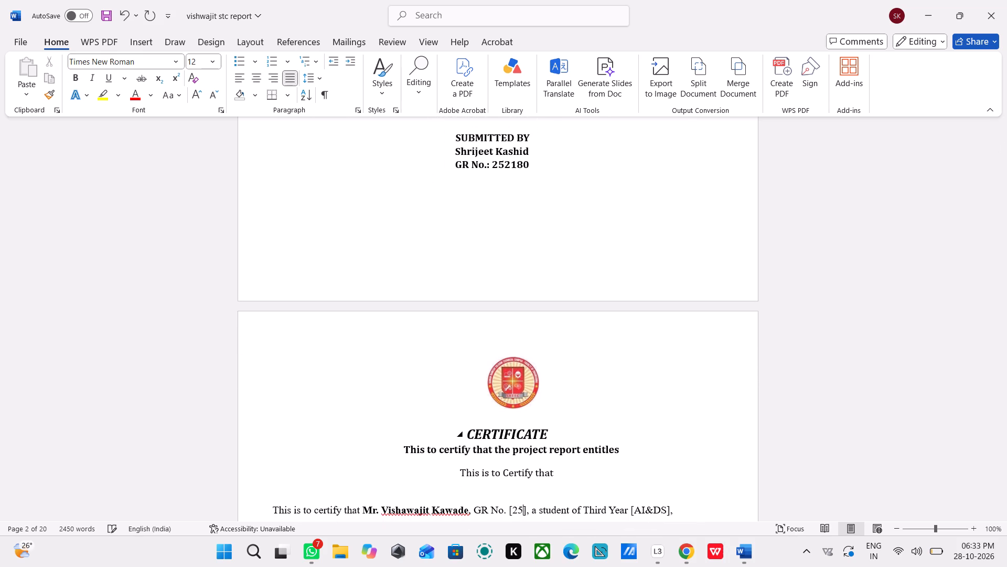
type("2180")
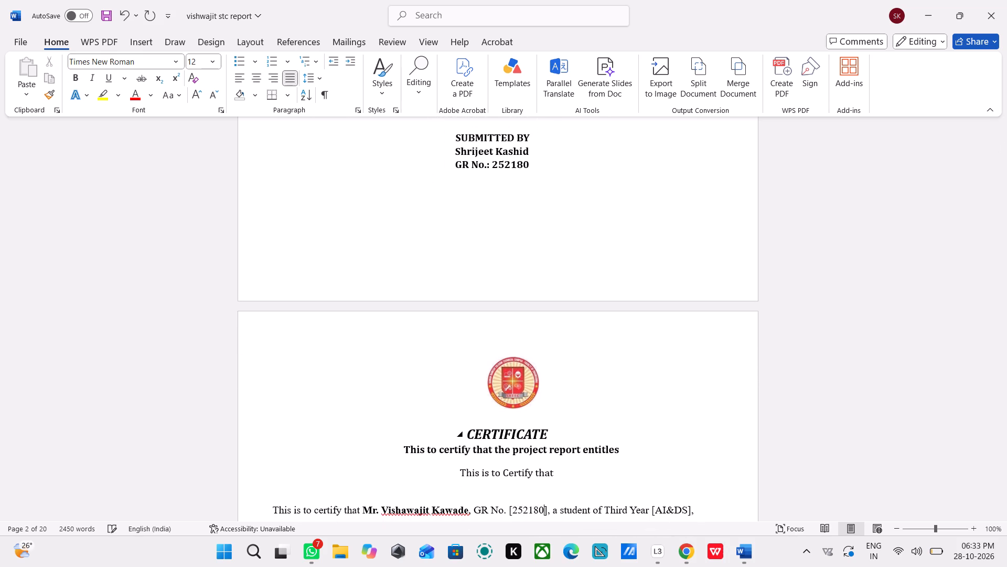
Replace the student's name after "Mr." in the certificate paragraph with the new student's full name.
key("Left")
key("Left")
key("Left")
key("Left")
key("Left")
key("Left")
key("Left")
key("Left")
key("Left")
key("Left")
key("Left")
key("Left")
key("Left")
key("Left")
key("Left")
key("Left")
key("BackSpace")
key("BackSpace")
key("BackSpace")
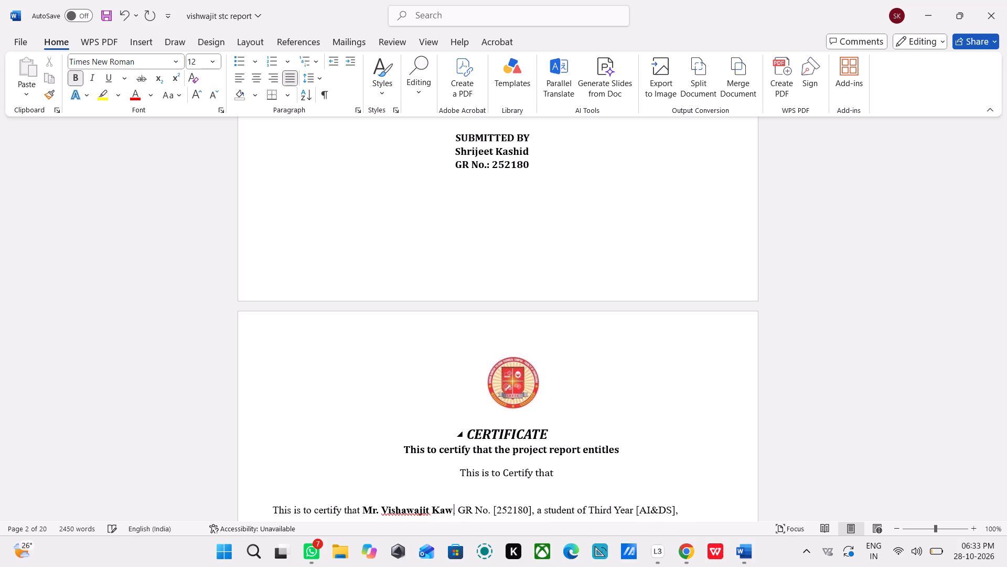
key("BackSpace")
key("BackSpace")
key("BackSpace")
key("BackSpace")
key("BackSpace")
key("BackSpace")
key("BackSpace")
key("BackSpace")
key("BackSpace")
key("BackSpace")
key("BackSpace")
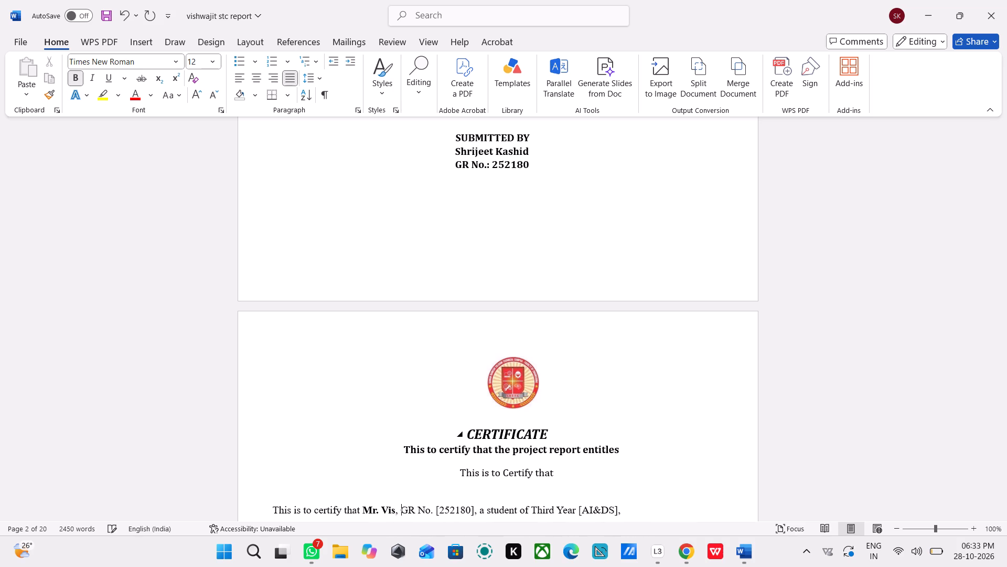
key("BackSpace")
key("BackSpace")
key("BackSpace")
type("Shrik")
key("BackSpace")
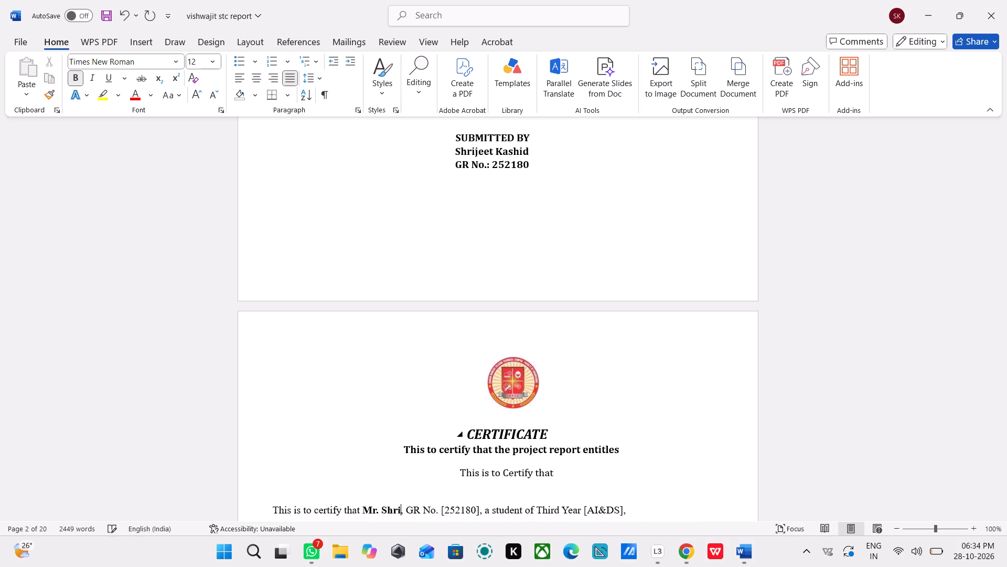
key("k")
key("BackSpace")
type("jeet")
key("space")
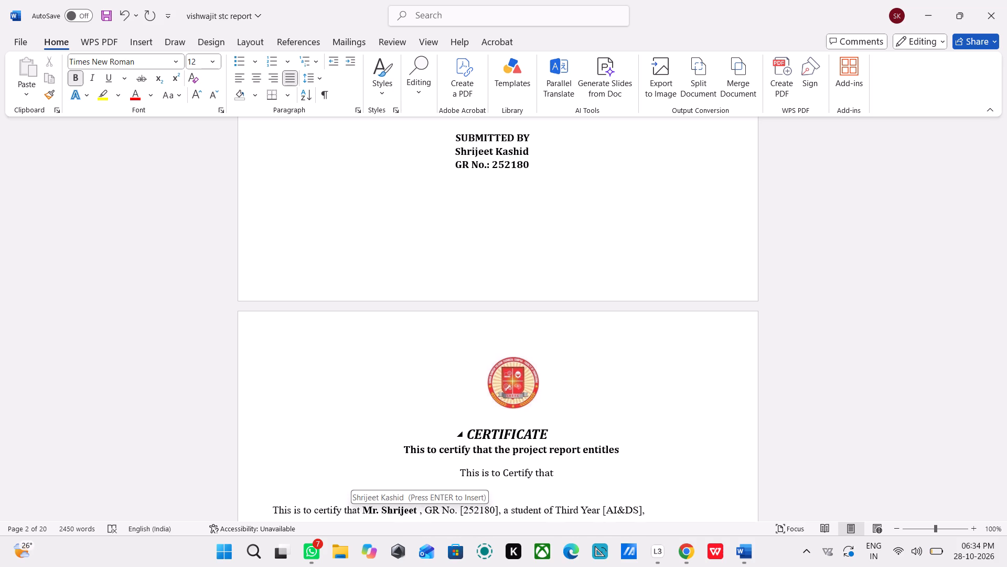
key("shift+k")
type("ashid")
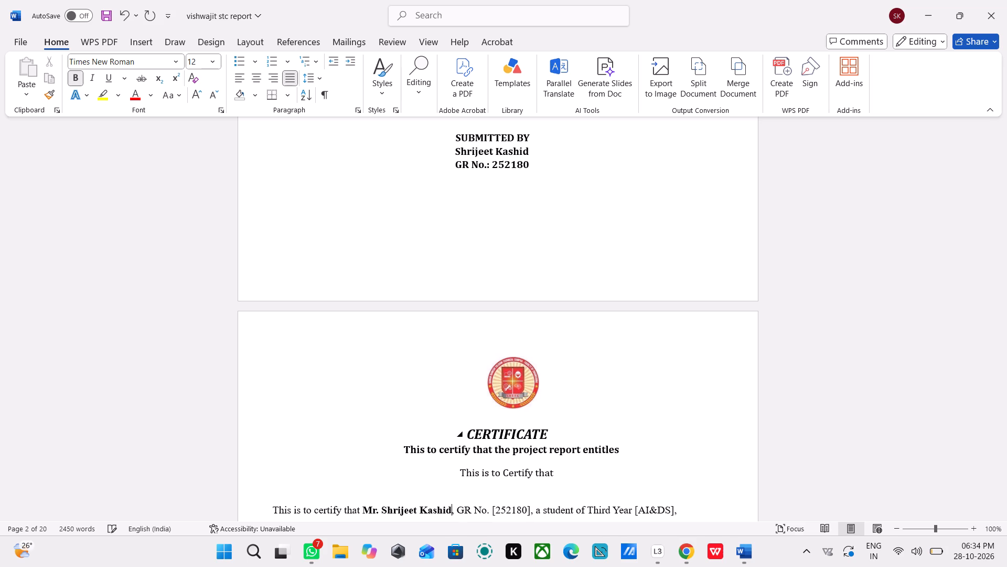
Replace the seminar title in the certificate paragraph with "AI in Precision Agriculture", keeping the surrounding quotation marks.
scroll(718, 390, "down", 1)
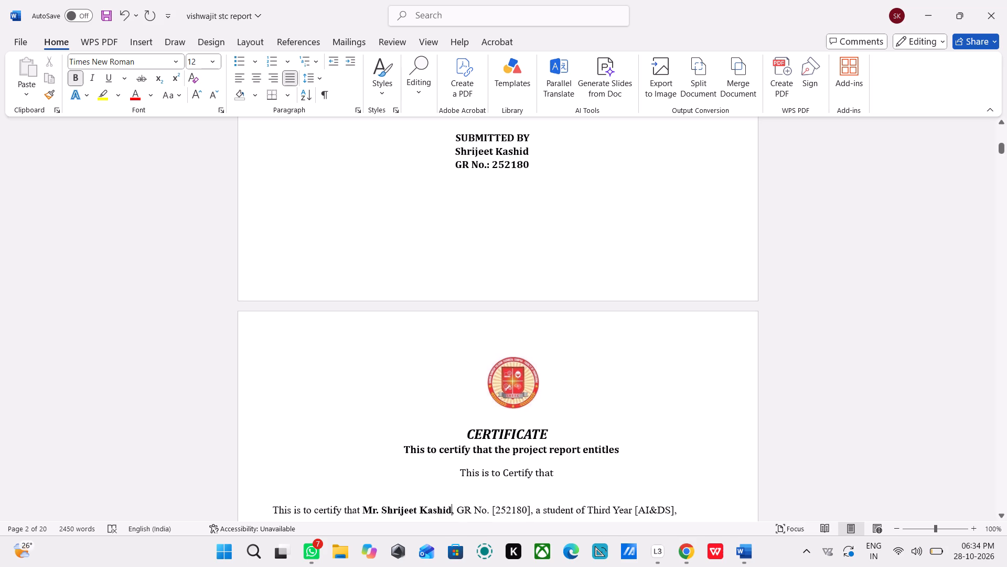
scroll(718, 390, "down", 1)
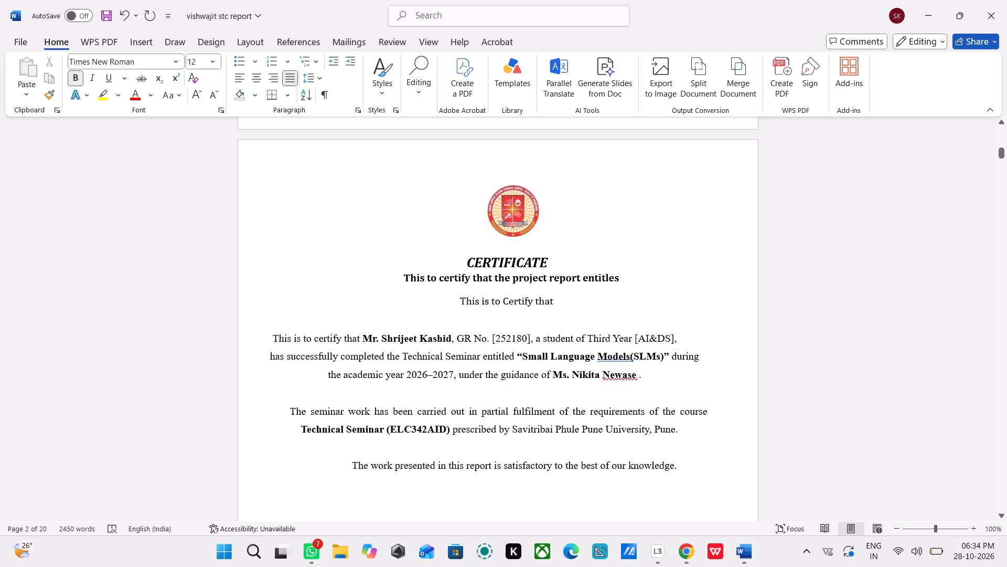
left_click(663, 357)
key("BackSpace")
key("BackSpace")
key("BackSpace")
key("BackSpace")
key("BackSpace")
key("BackSpace")
key("BackSpace")
key("BackSpace")
key("BackSpace")
key("BackSpace")
key("BackSpace")
key("BackSpace")
key("BackSpace")
key("BackSpace")
key("BackSpace")
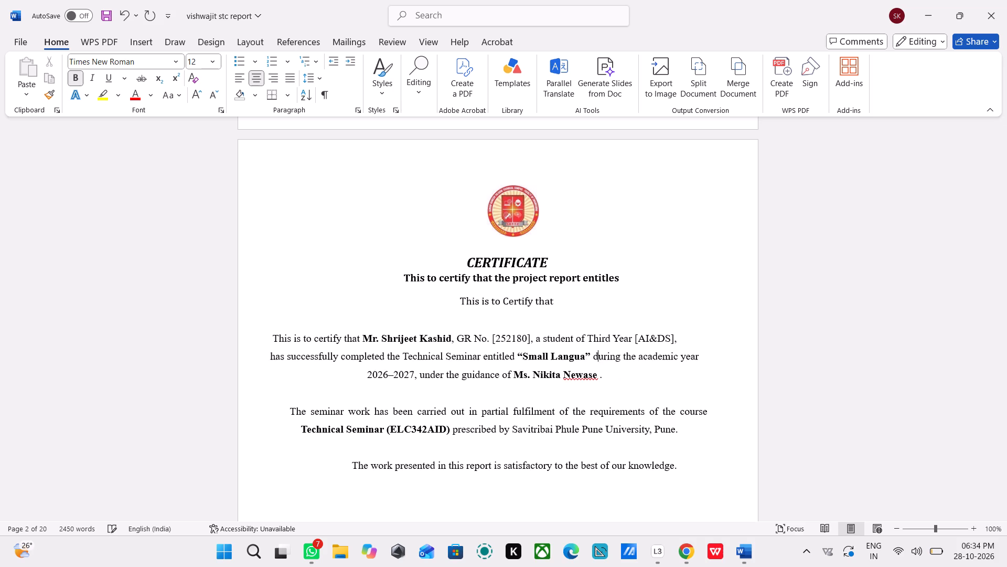
key("BackSpace")
key("BackSpace")
key("BackSpace")
key("BackSpace")
key("BackSpace")
key("BackSpace")
key("BackSpace")
key("BackSpace")
key("BackSpace")
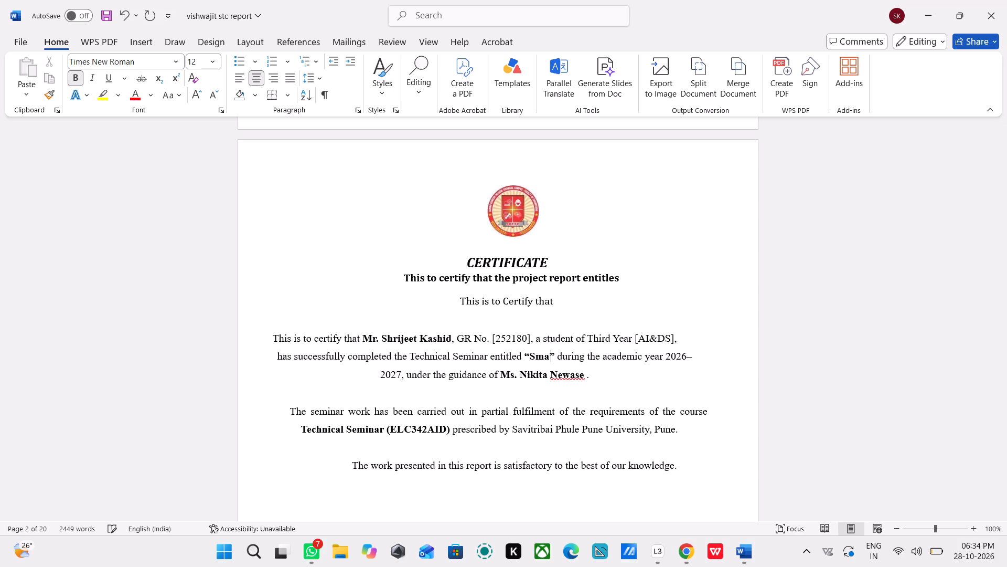
key("BackSpace")
key("BackSpace")
key("BackSpace")
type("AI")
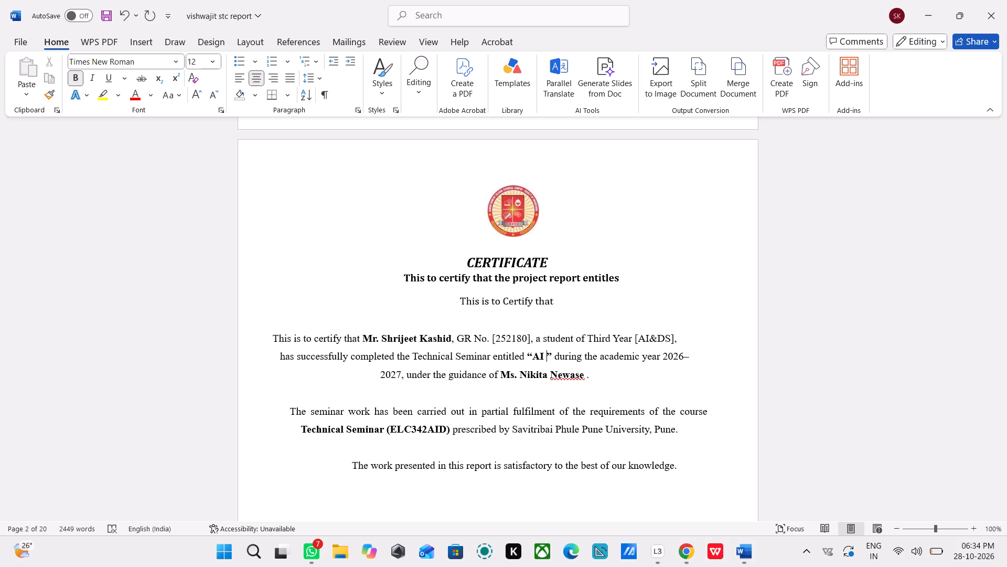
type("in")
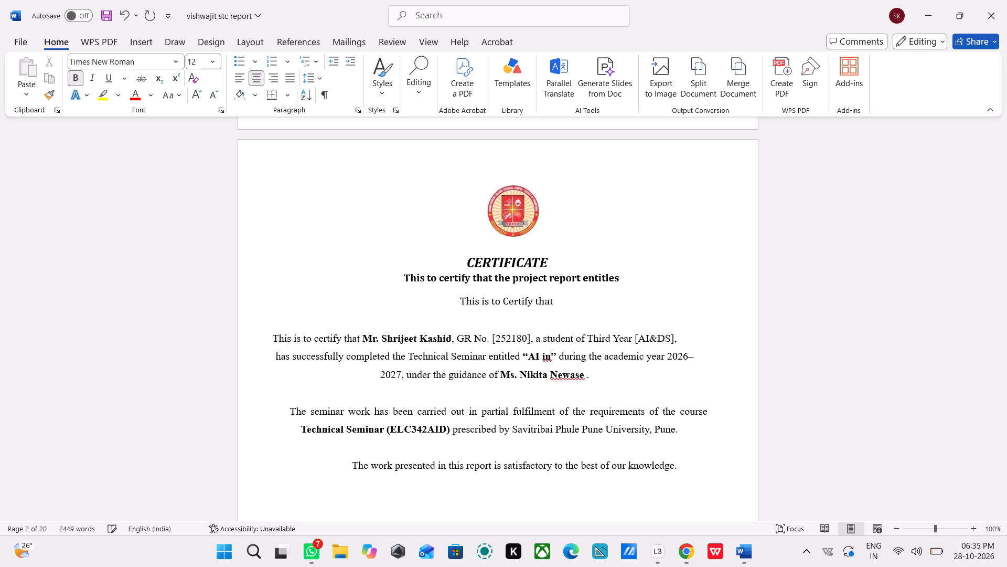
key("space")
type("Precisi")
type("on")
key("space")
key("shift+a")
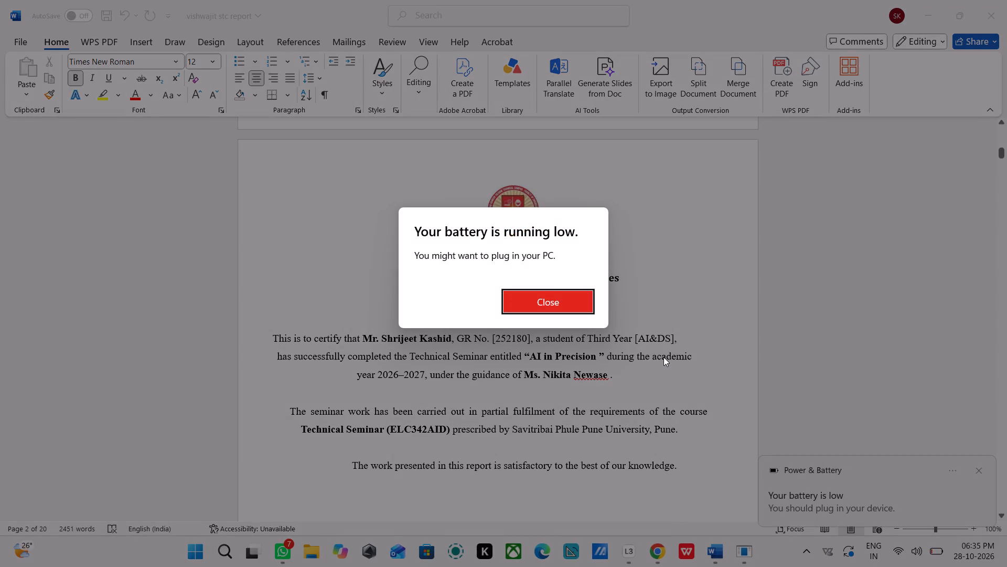
left_click(563, 295)
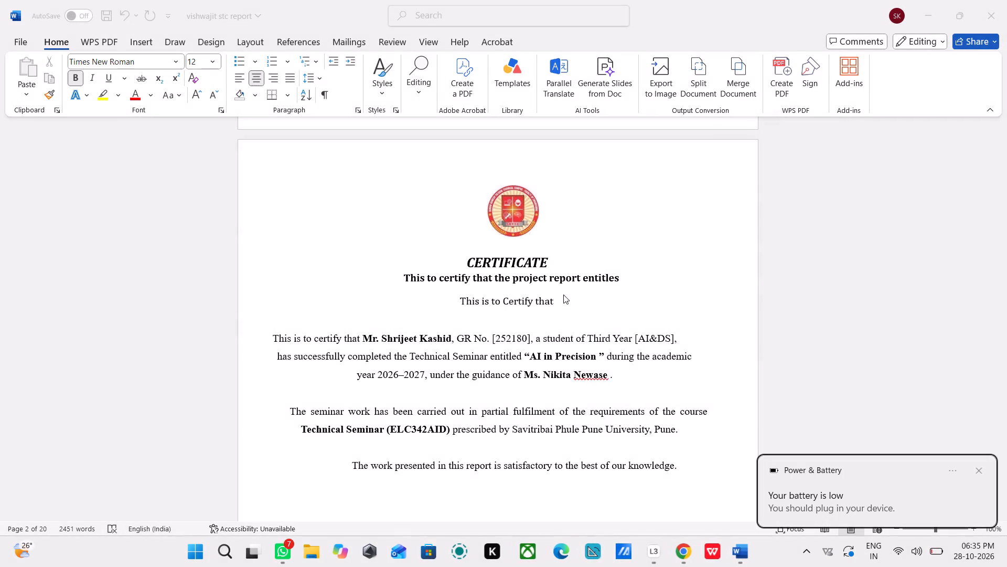
left_click(595, 353)
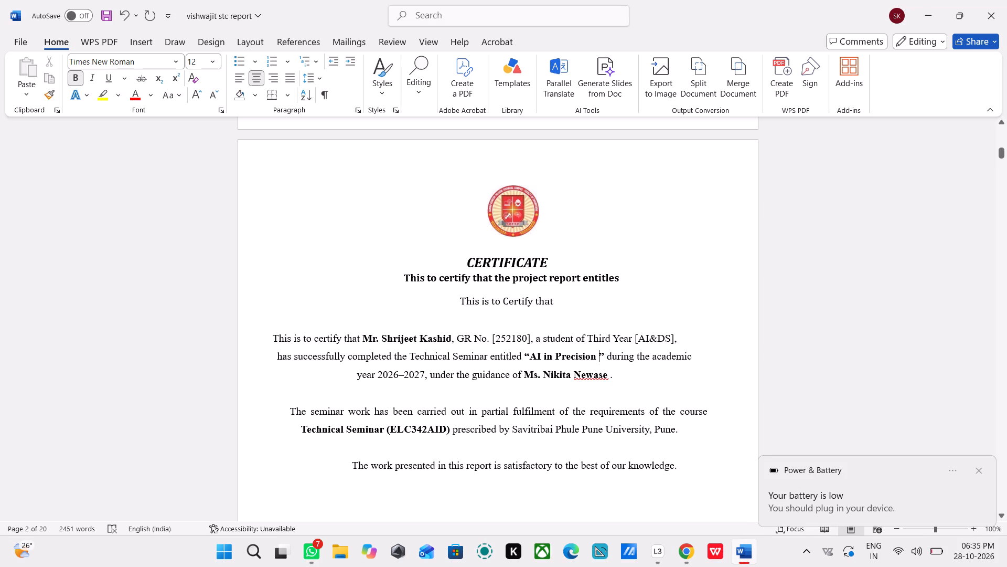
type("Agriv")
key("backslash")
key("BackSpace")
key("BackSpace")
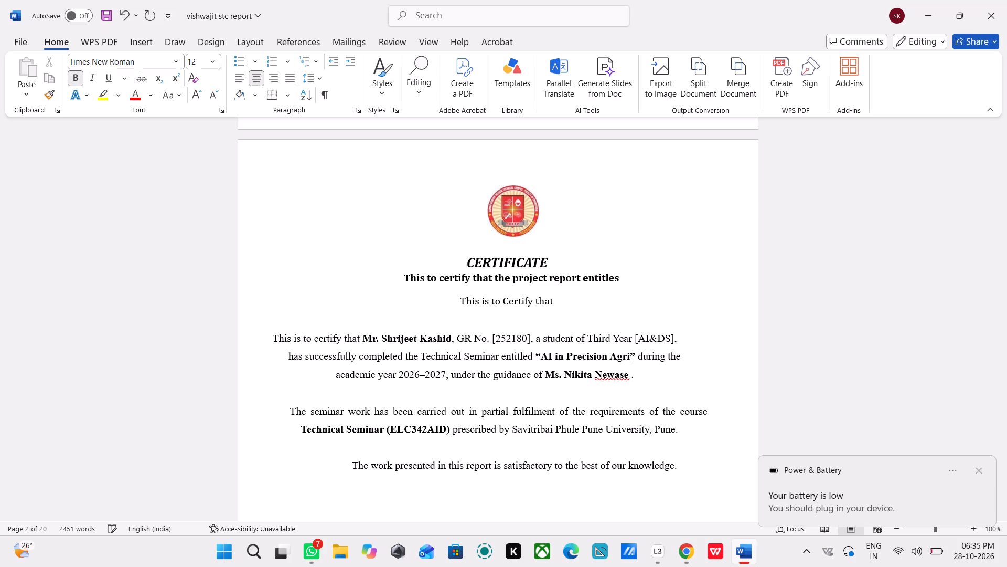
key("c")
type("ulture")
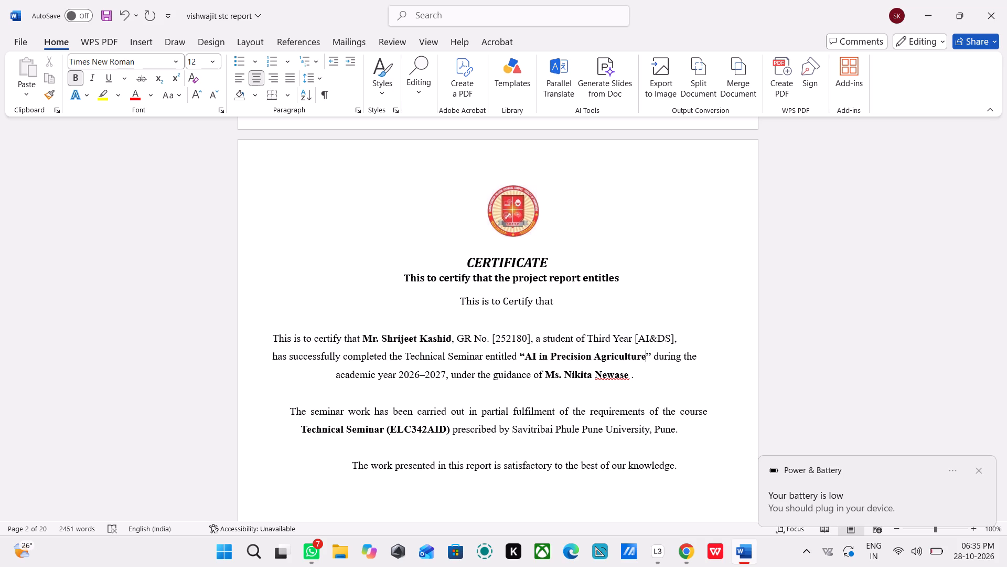
Insert four line breaks after the certificate's Date line to push the ACKNOWLEDGEMENTS heading onto a new page.
scroll(610, 400, "down", 3)
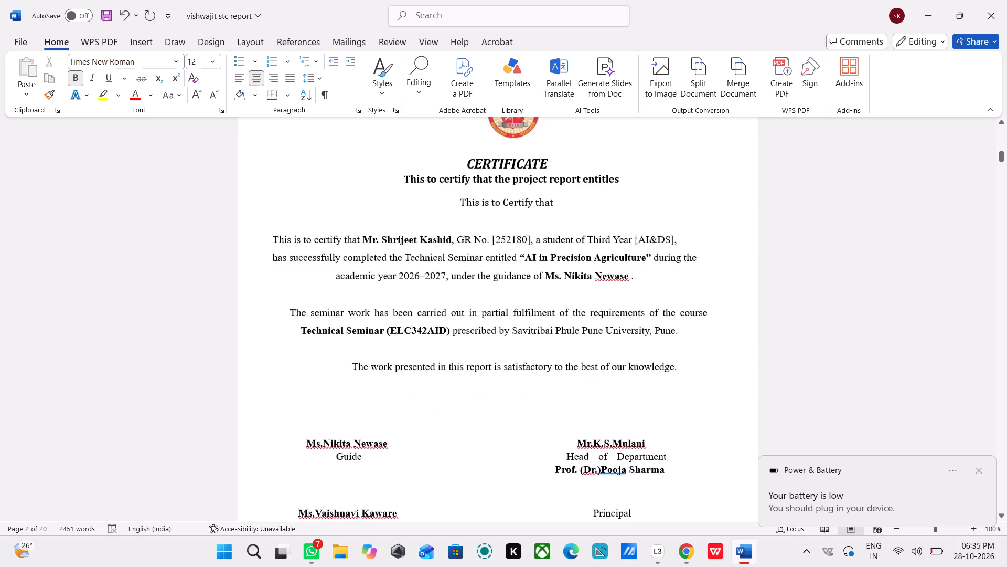
scroll(610, 400, "down", 1)
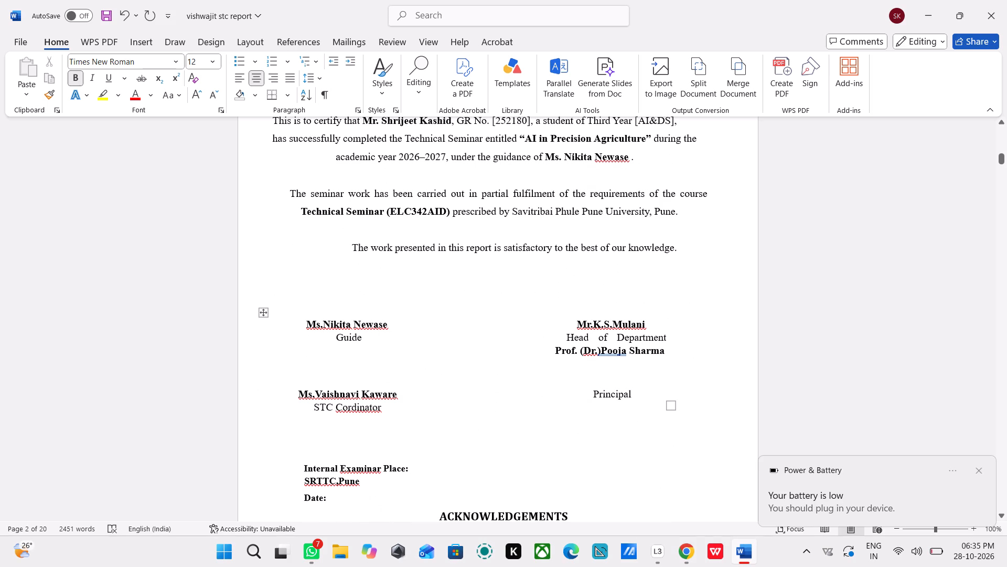
scroll(610, 400, "down", 2)
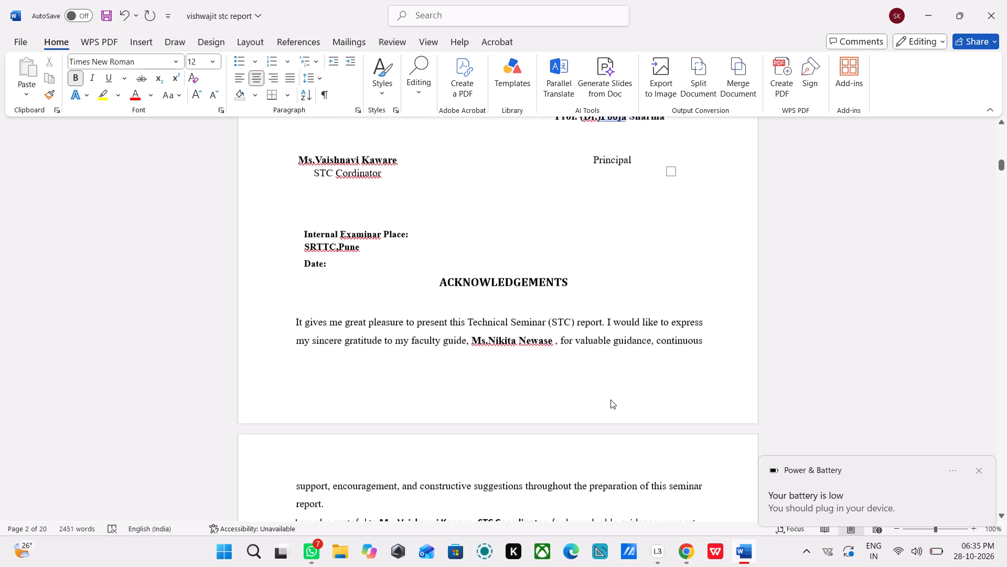
left_click(535, 264)
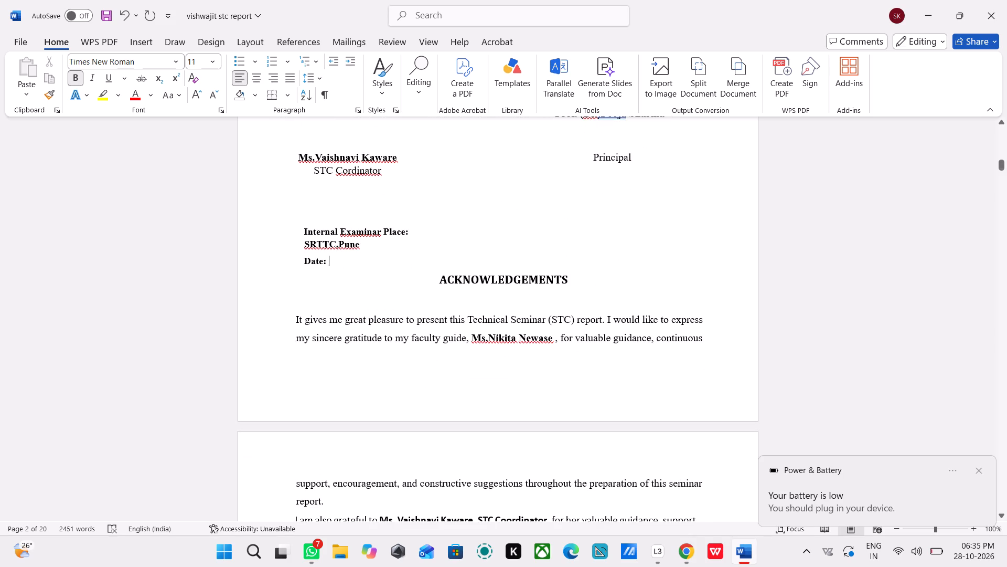
key("Return")
key("Return")
key("Return")
key("Return")
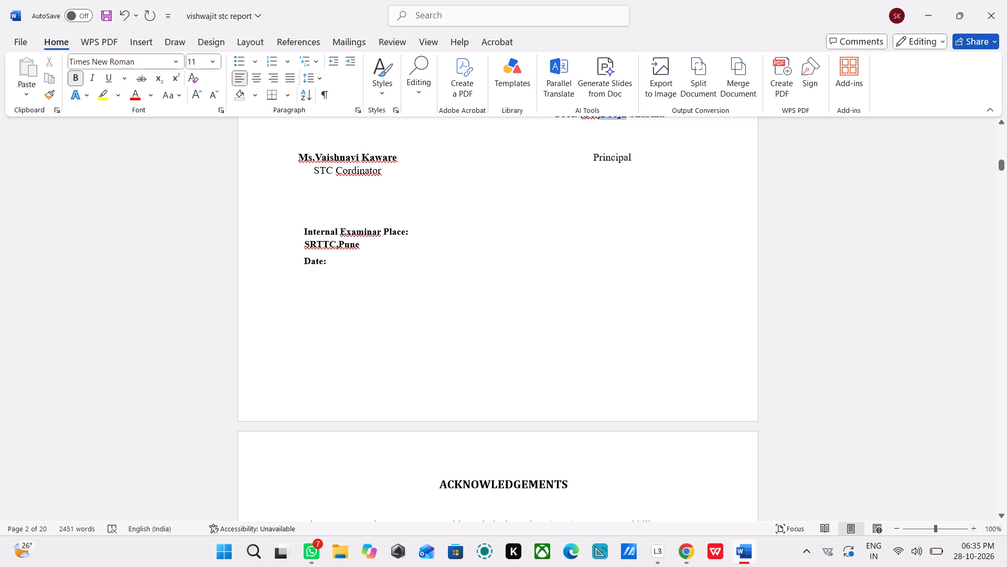
Replace the name under STUDENT NAME at the end of the acknowledgements with the new student's full name.
scroll(586, 292, "down", 4)
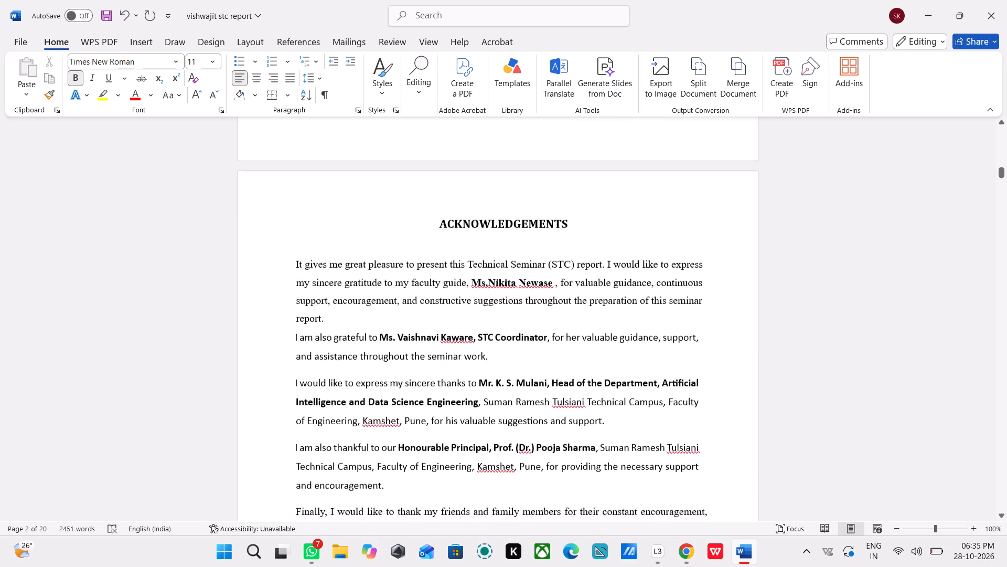
scroll(586, 292, "down", 3)
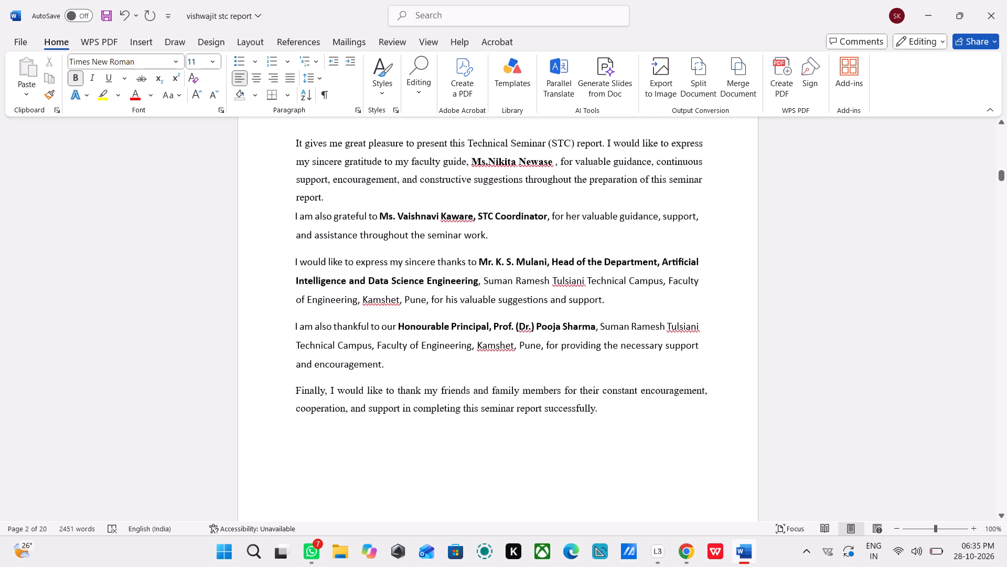
scroll(586, 292, "down", 3)
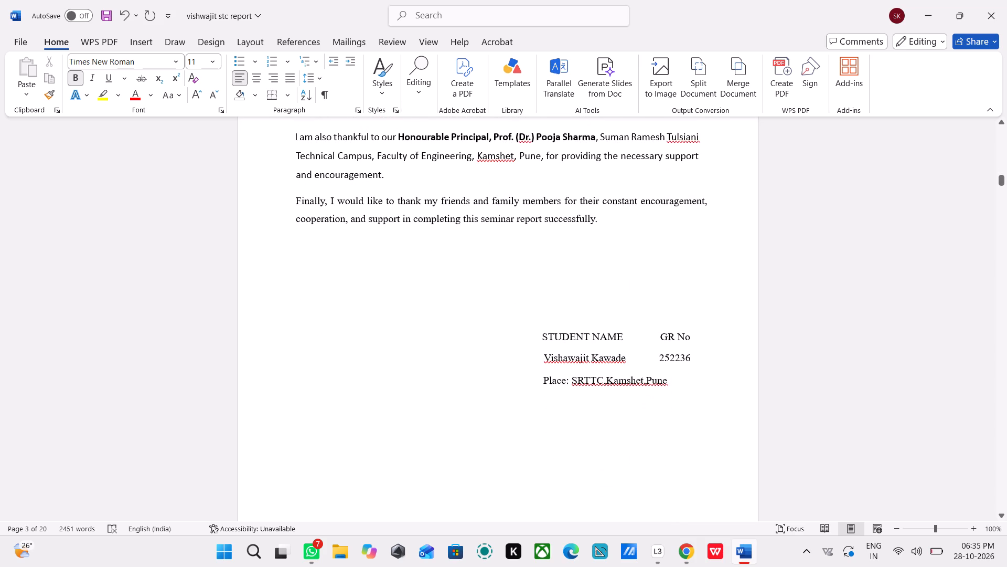
left_click(624, 357)
key("BackSpace")
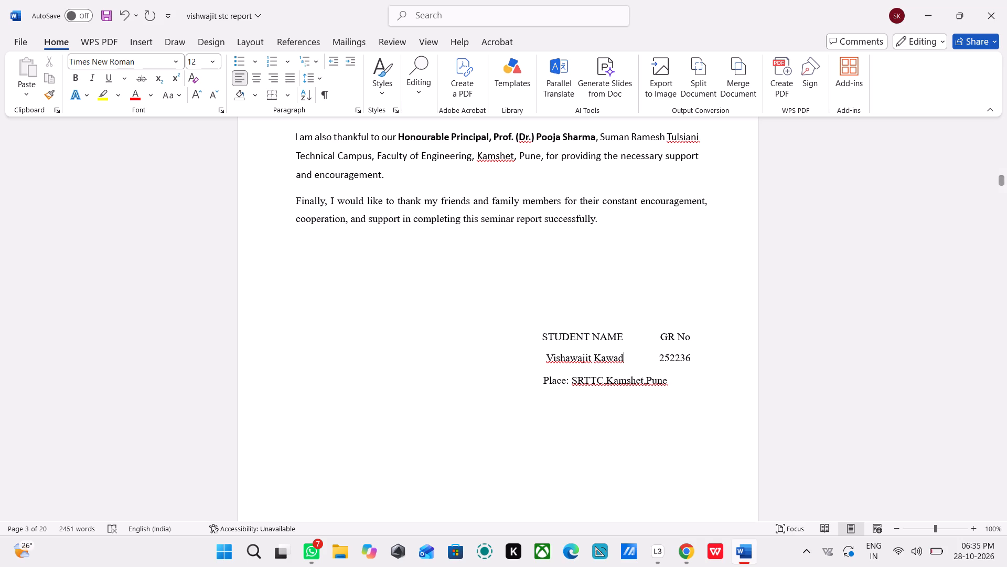
key("BackSpace")
key("BackSpace")
key("BackSpace")
key("BackSpace")
key("BackSpace")
key("BackSpace")
key("BackSpace")
key("BackSpace")
key("BackSpace")
key("BackSpace")
key("BackSpace")
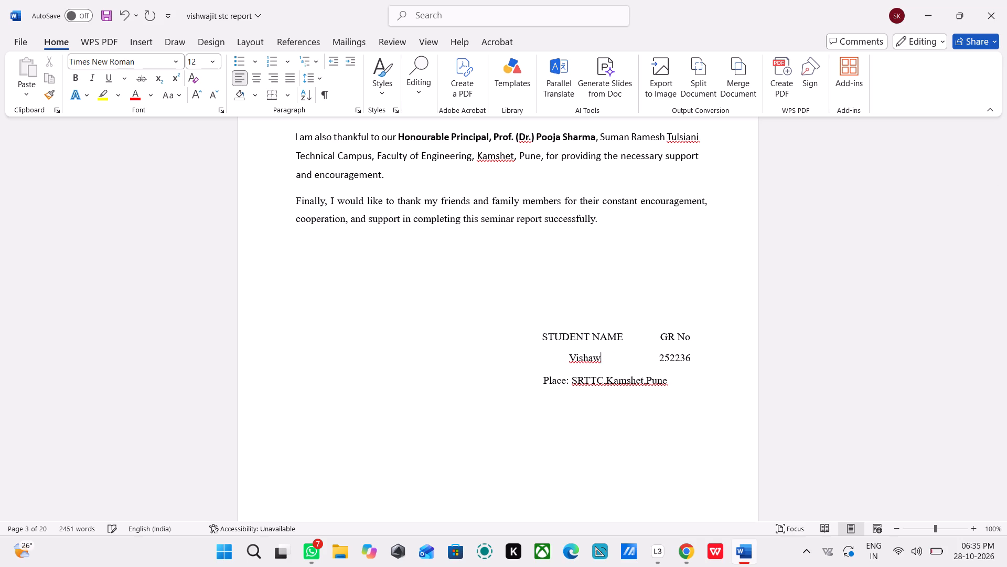
key("BackSpace")
key("BackSpace")
key("BackSpace")
key("BackSpace")
key("BackSpace")
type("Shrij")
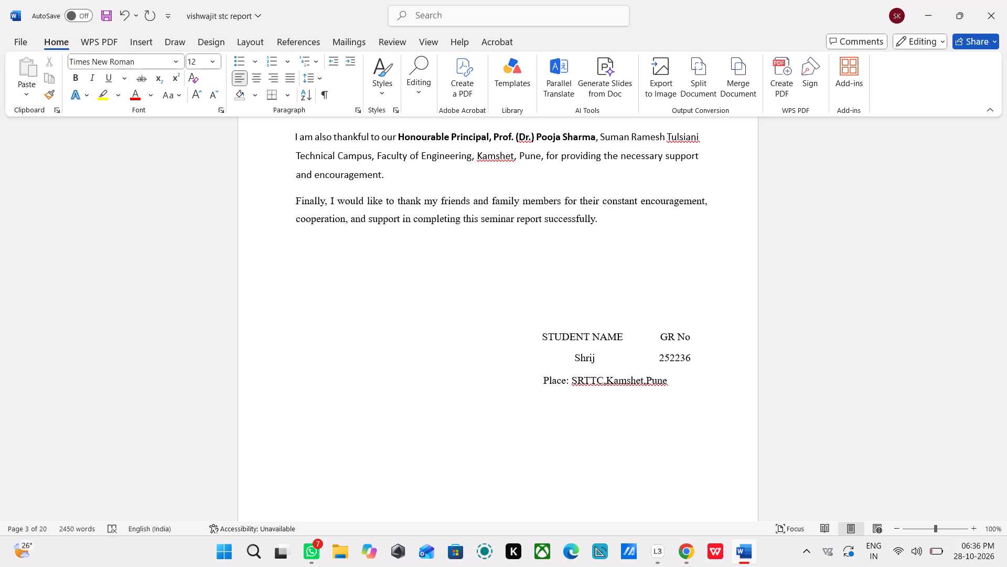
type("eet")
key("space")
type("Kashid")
Replace the last three digits of the GR No in the acknowledgements with those of the new student.
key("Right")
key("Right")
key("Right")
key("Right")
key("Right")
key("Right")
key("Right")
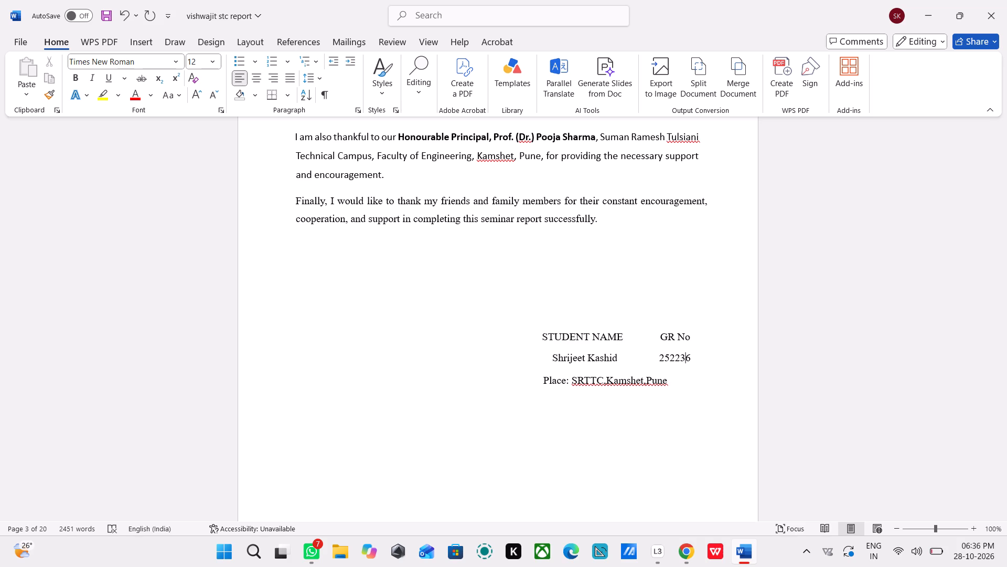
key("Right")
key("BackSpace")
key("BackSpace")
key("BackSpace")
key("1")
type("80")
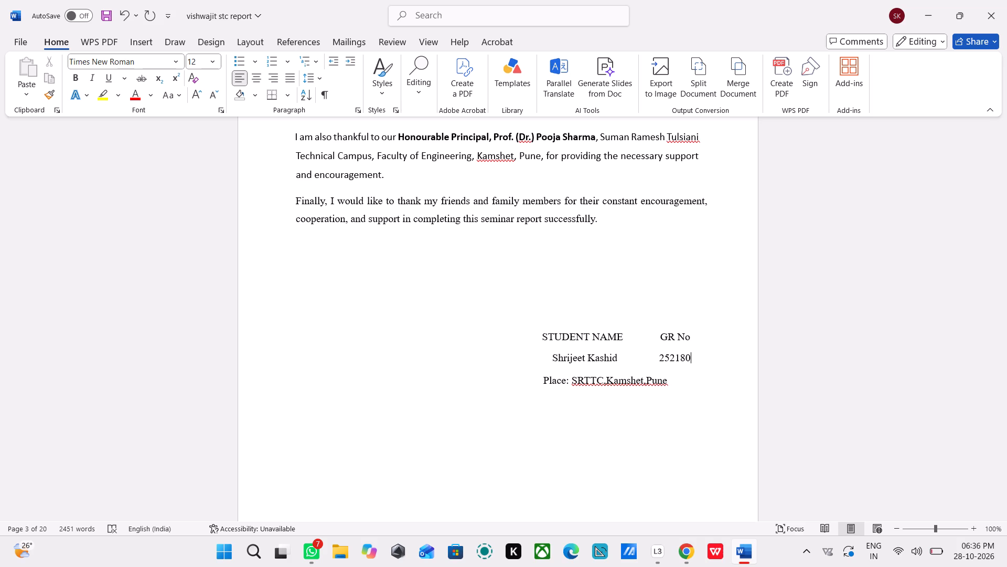
Copy the ABSTRACT heading from the report's abstract page.
scroll(624, 357, "down", 1)
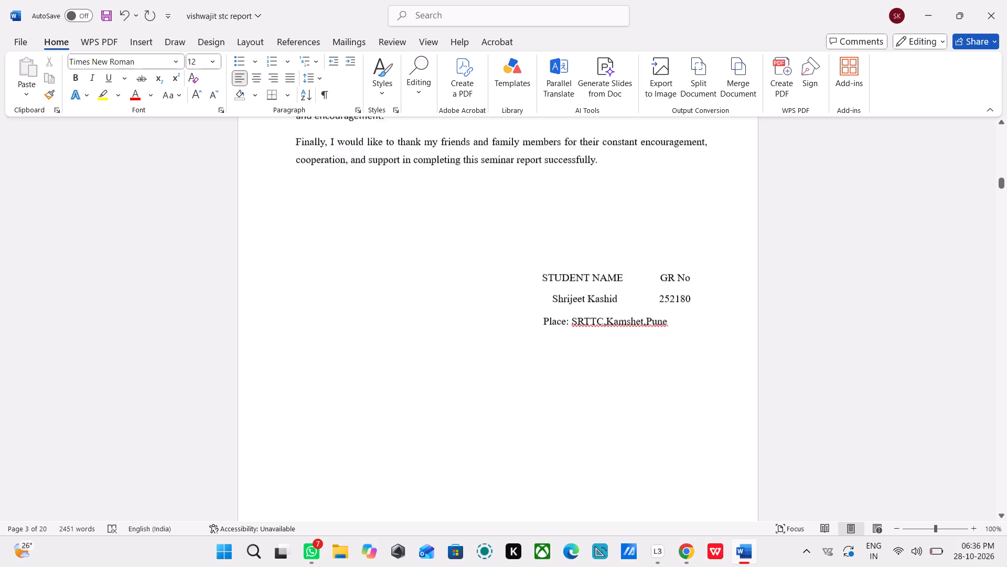
scroll(624, 357, "down", 5)
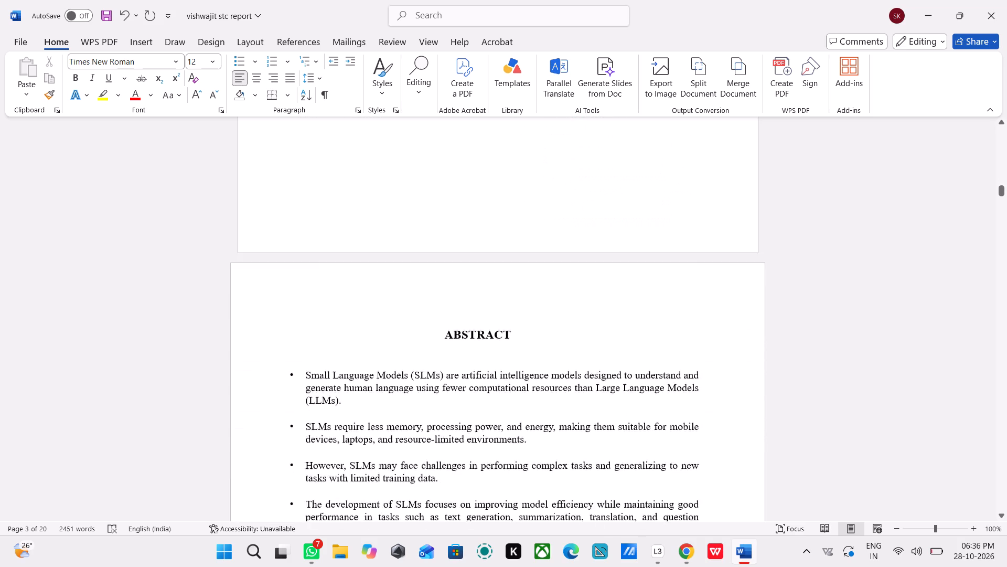
scroll(624, 357, "down", 1)
left_click_drag(527, 277, 414, 265)
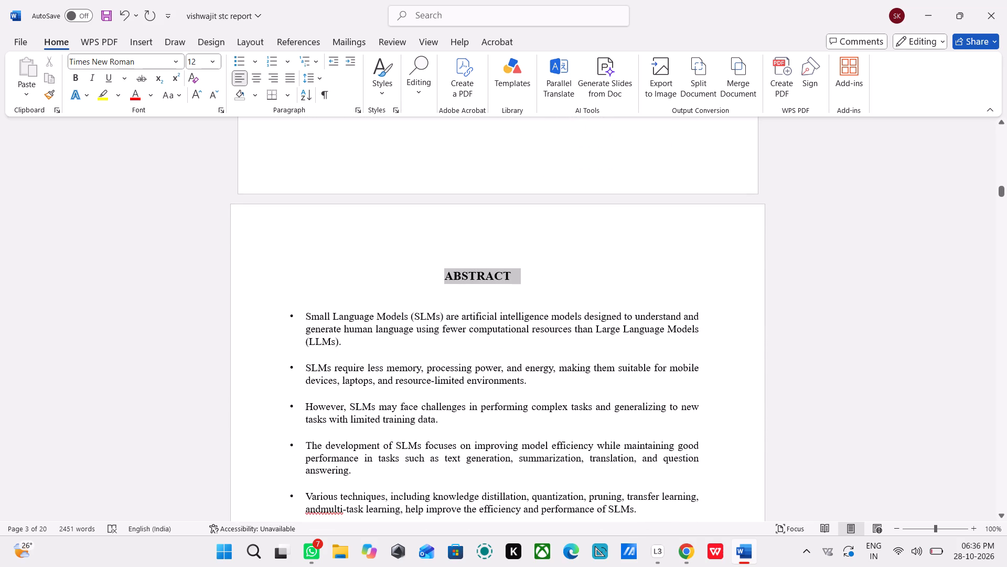
left_click_drag(414, 265, 416, 264)
key("ctrl+c")
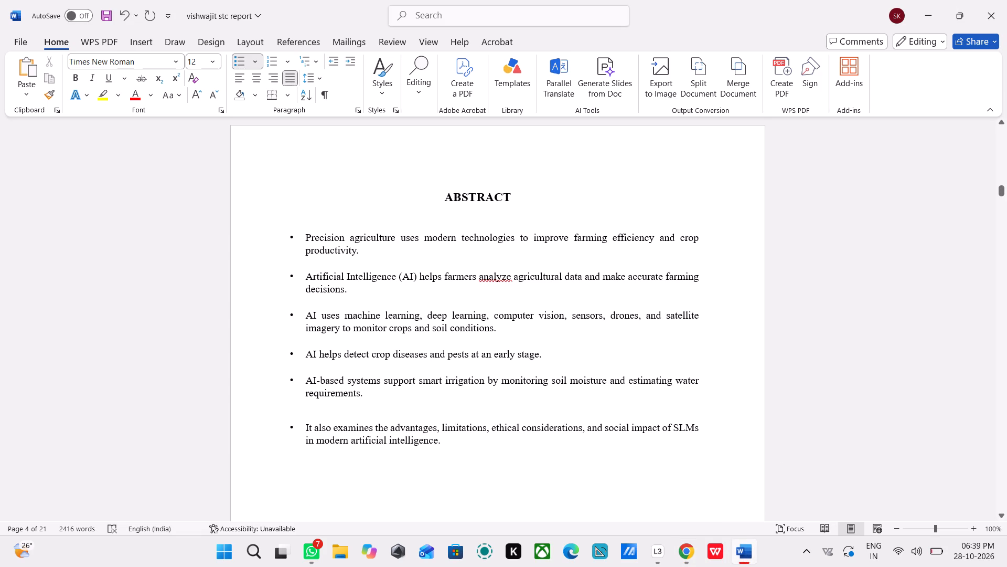
left_click_drag(304, 419, 402, 437)
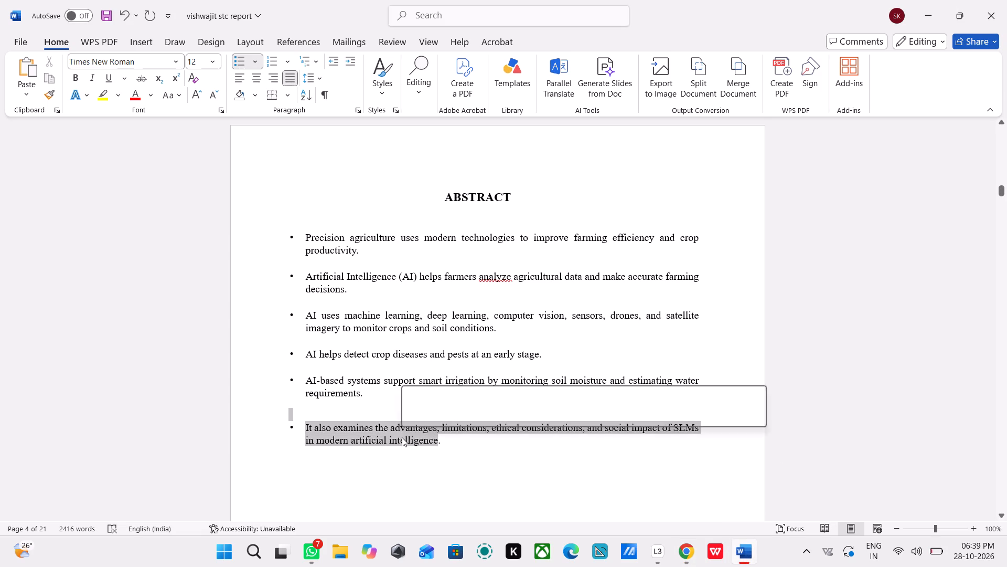
left_click(402, 437)
double_click(302, 426)
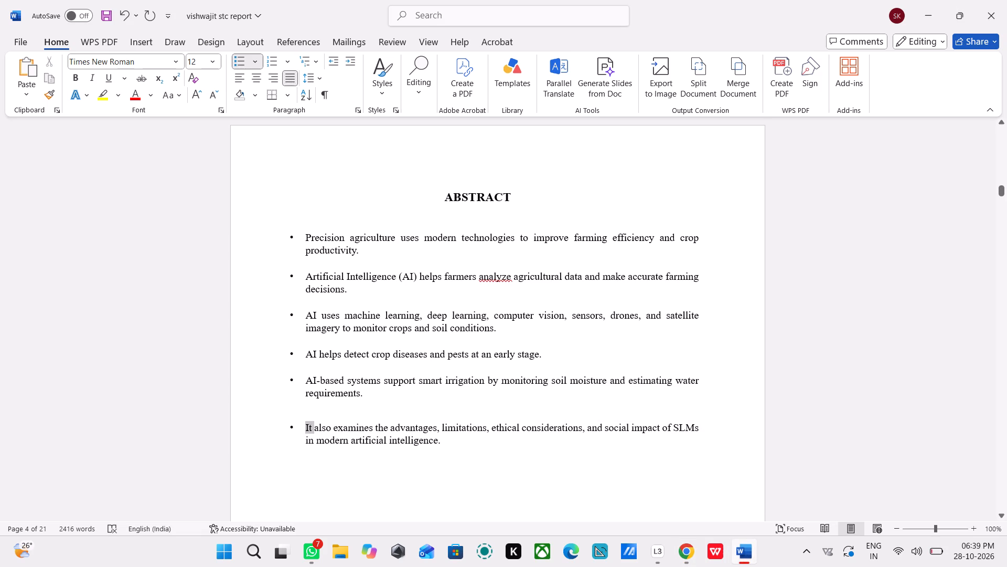
left_click(304, 426)
left_click_drag(304, 426, 427, 448)
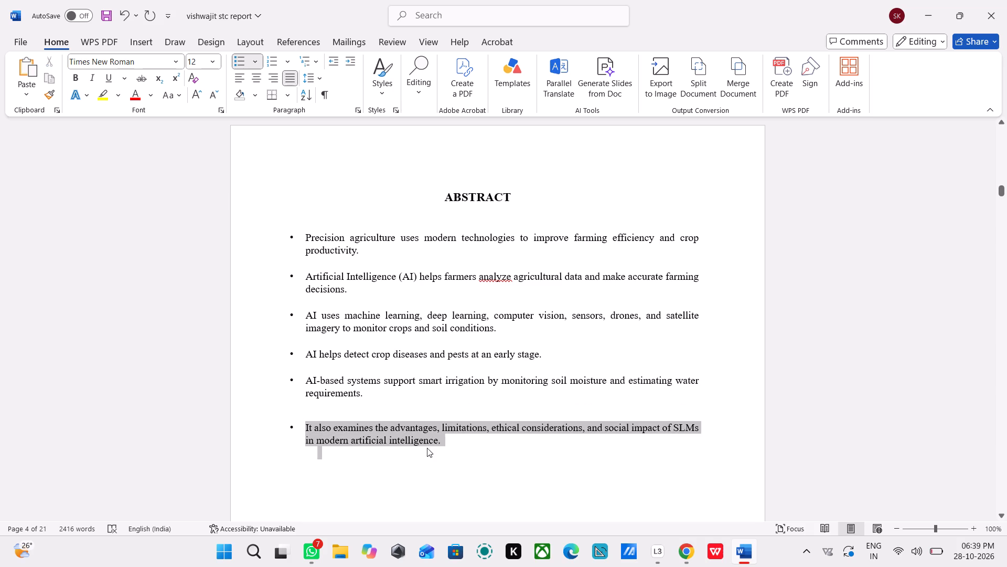
left_click_drag(427, 448, 436, 440)
left_click_drag(436, 440, 437, 441)
key("ctrl+v")
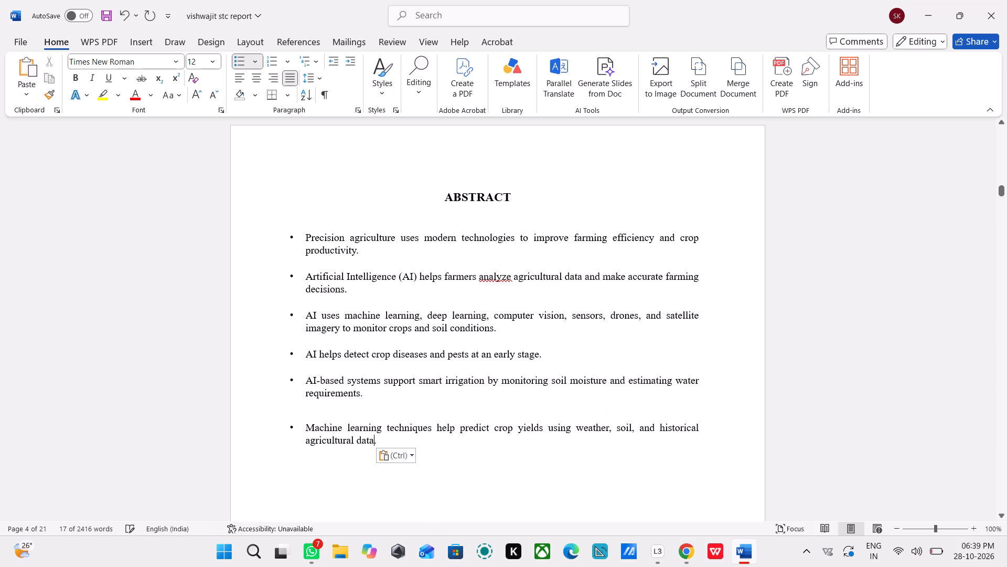
Save the report as a Word document named "shrijeet stc report" in the Desktop folder.
key("ctrl+s")
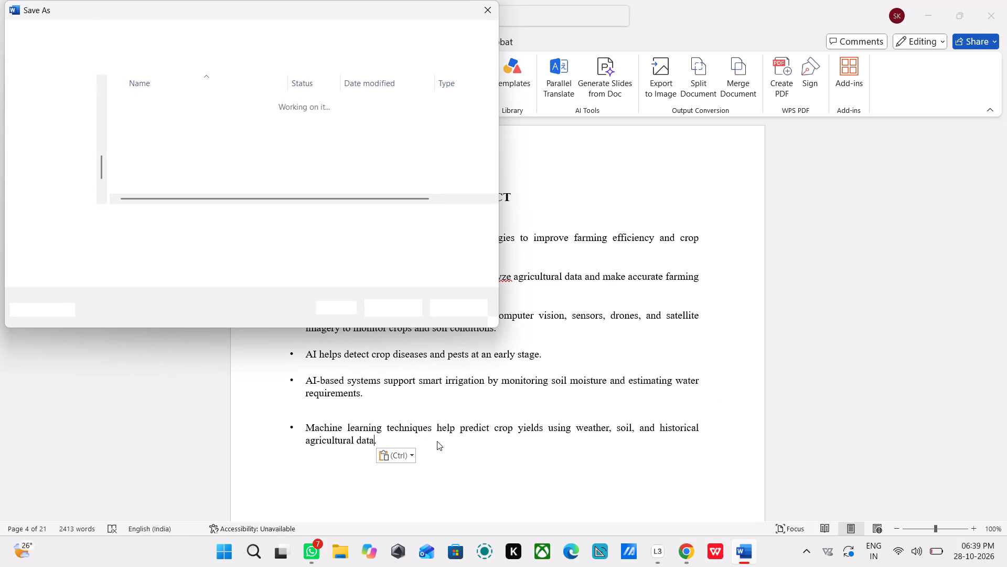
scroll(71, 166, "up", 2)
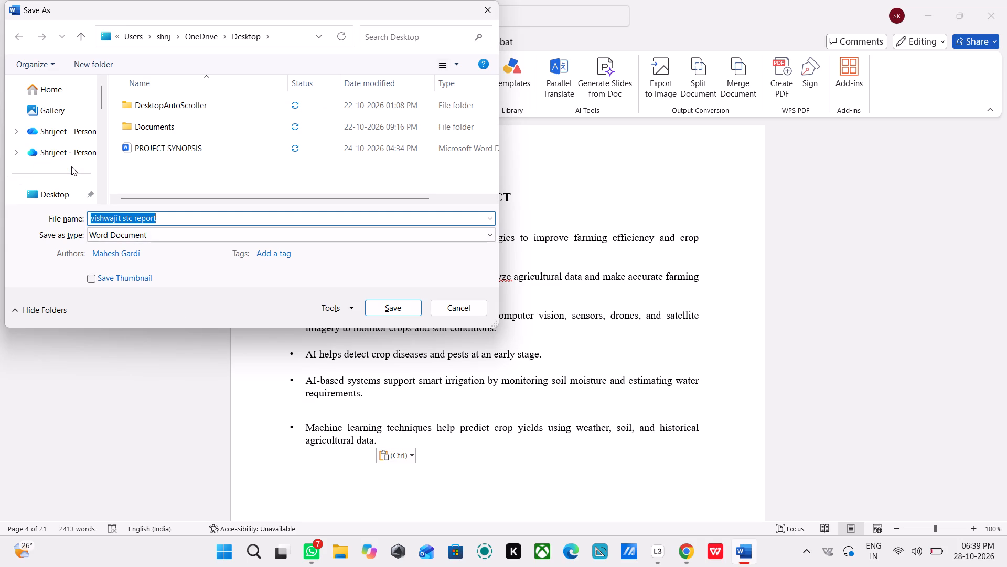
left_click(62, 184)
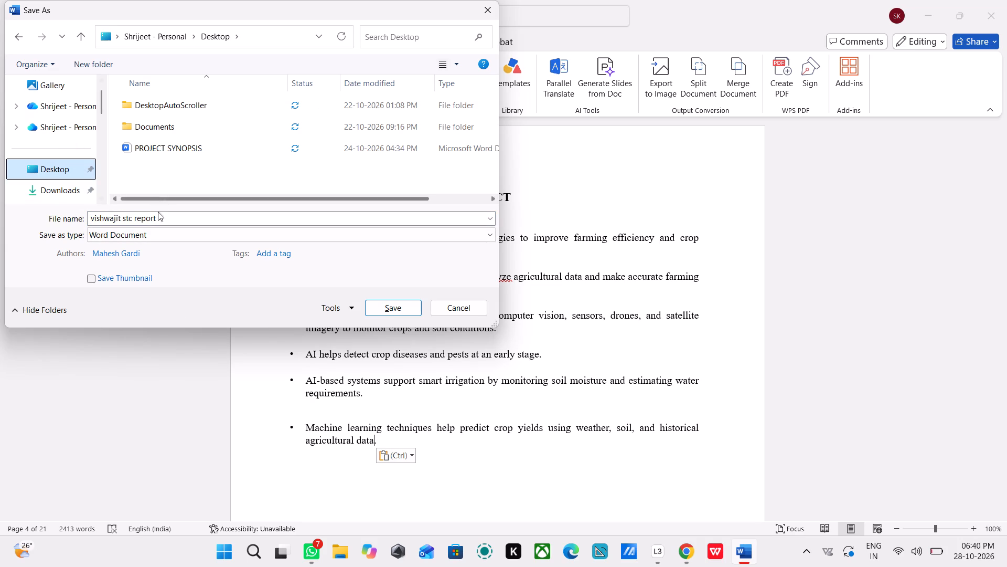
left_click(190, 221)
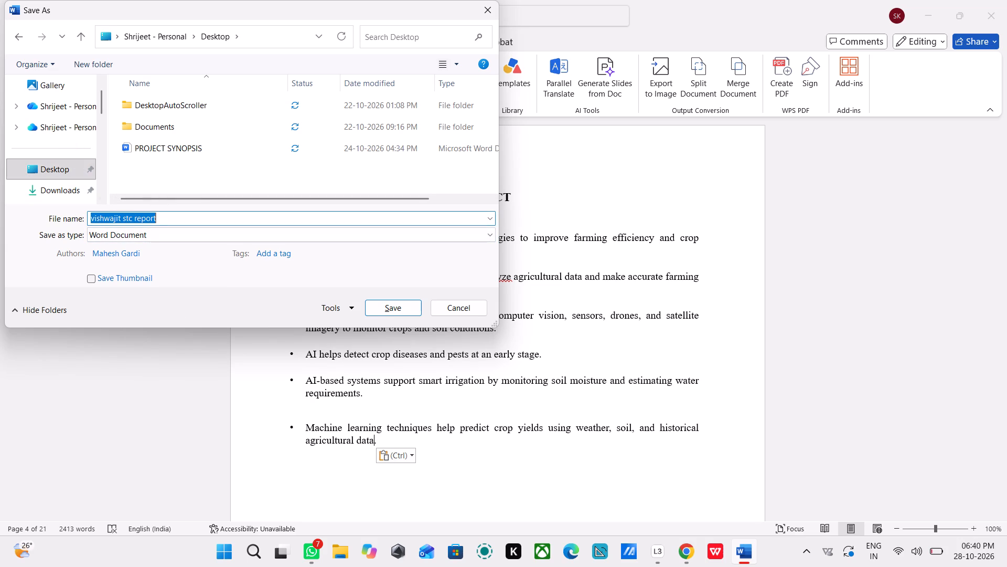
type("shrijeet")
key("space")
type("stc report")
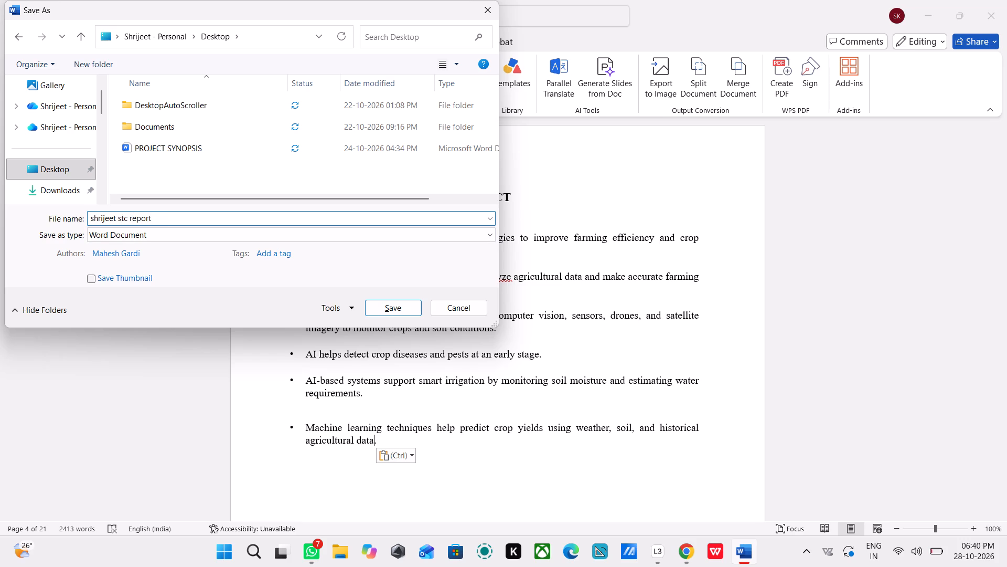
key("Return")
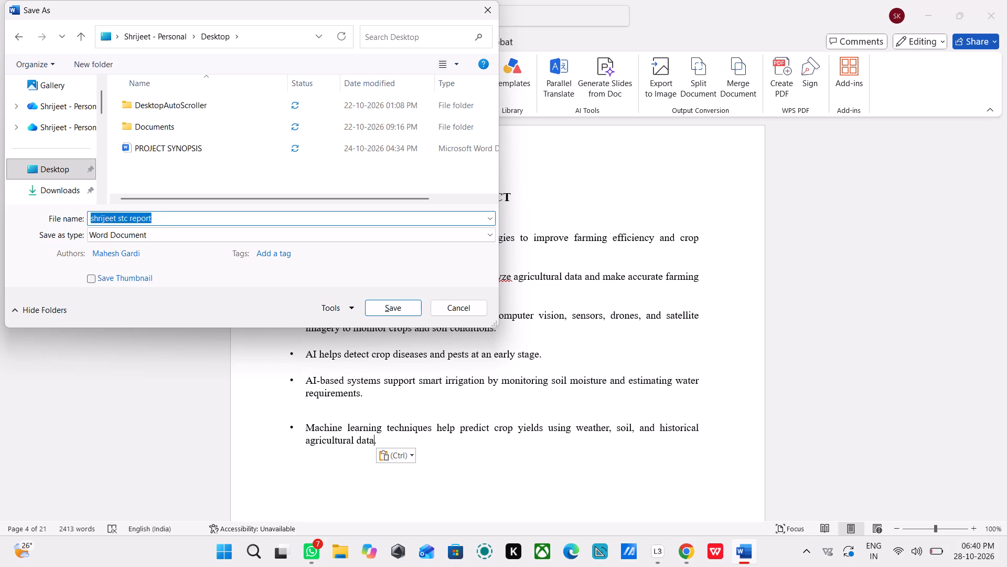